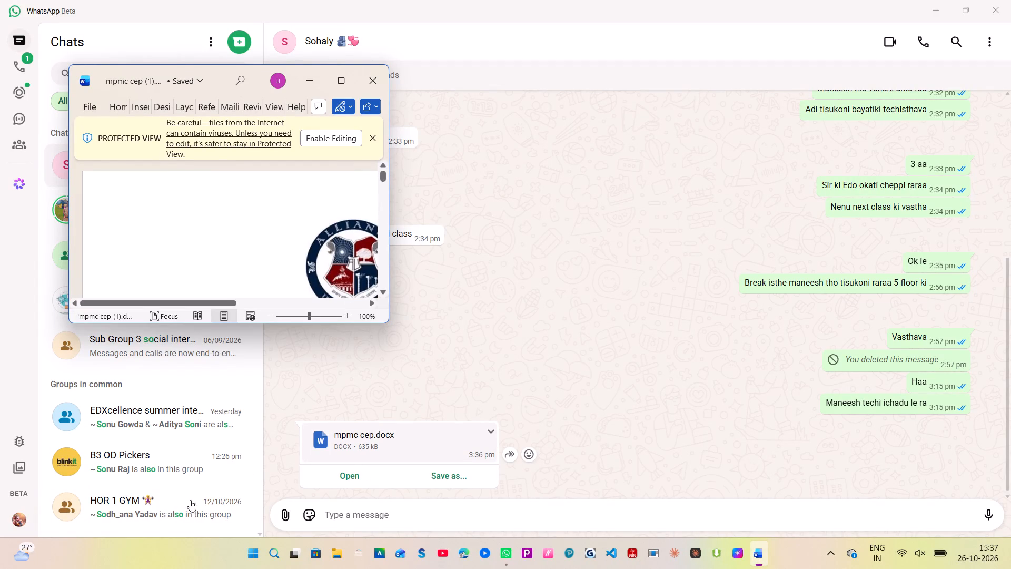
Maximize the mpmc cep (1).docx window and enable editing of the protected document.
{"action": "left_click", "coordinate": [339, 84]}
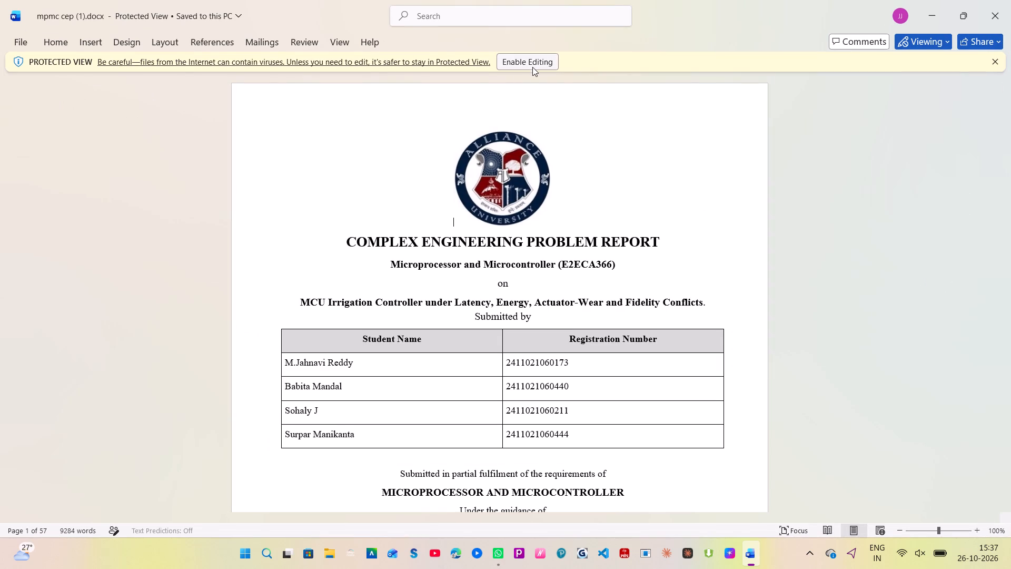
{"action": "left_click", "coordinate": [532, 67]}
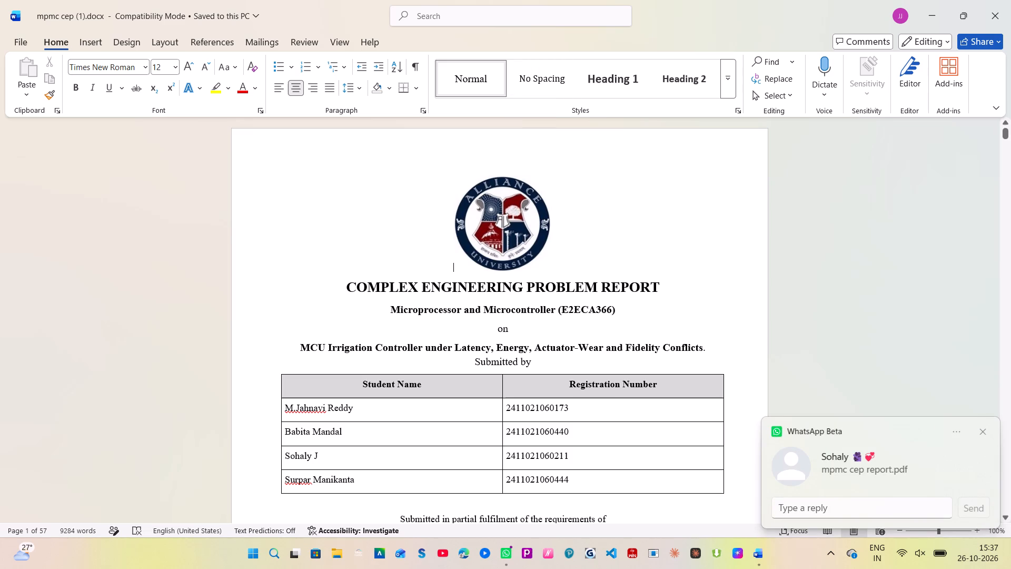
Look through the report's front matter, from the title page and certificate through the acknowledgement to the Table of Contents page.
{"action": "scroll", "coordinate": [553, 230], "scroll_direction": "down", "scroll_amount": 3}
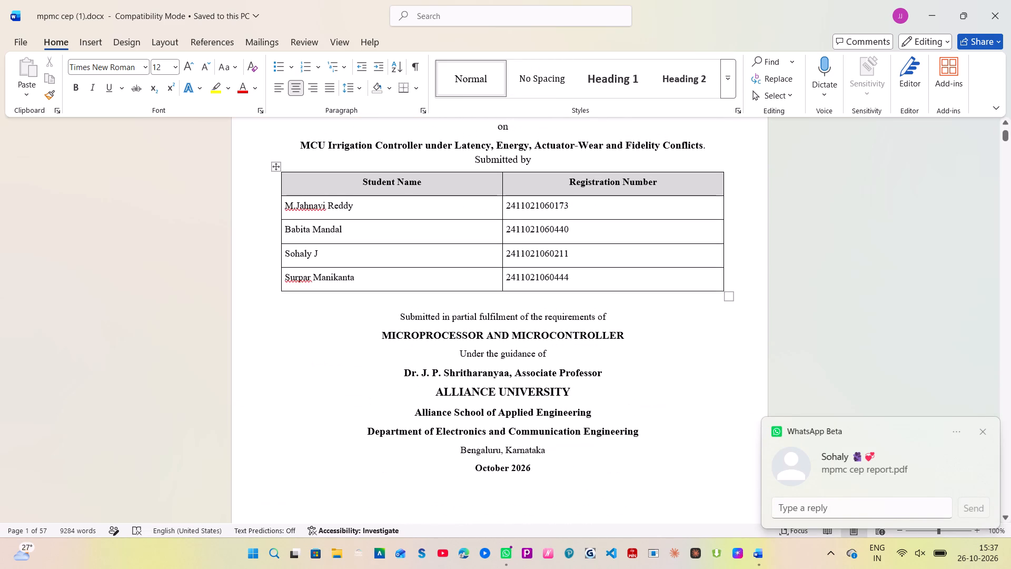
{"action": "scroll", "coordinate": [553, 230], "scroll_direction": "down", "scroll_amount": 3}
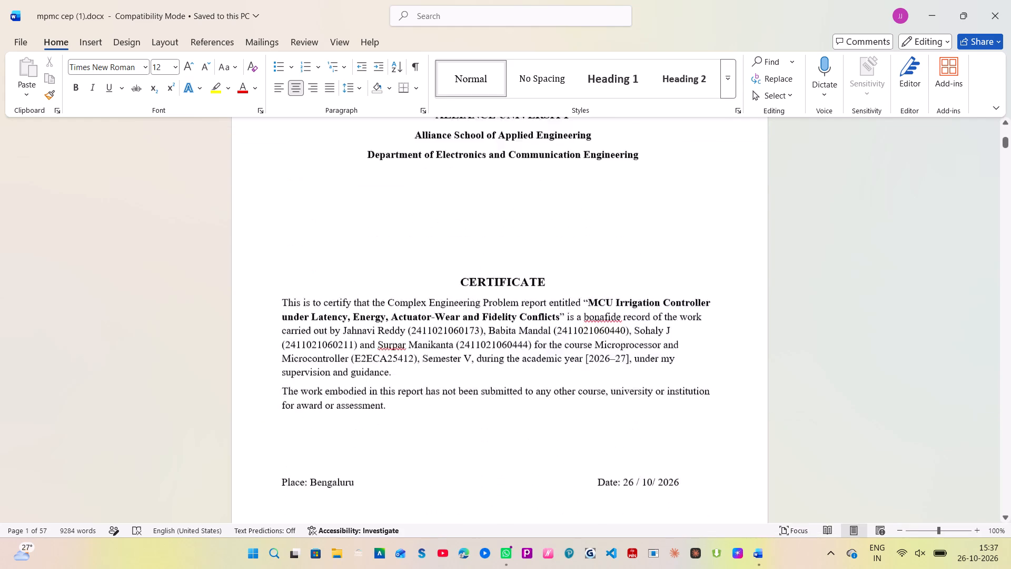
{"action": "scroll", "coordinate": [553, 230], "scroll_direction": "down", "scroll_amount": 5}
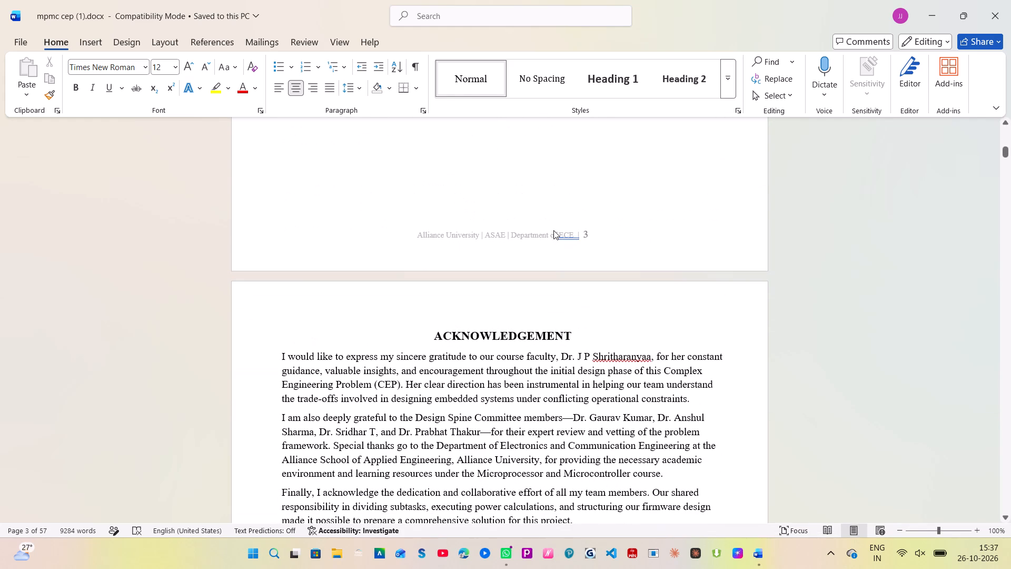
{"action": "scroll", "coordinate": [553, 230], "scroll_direction": "down", "scroll_amount": 4}
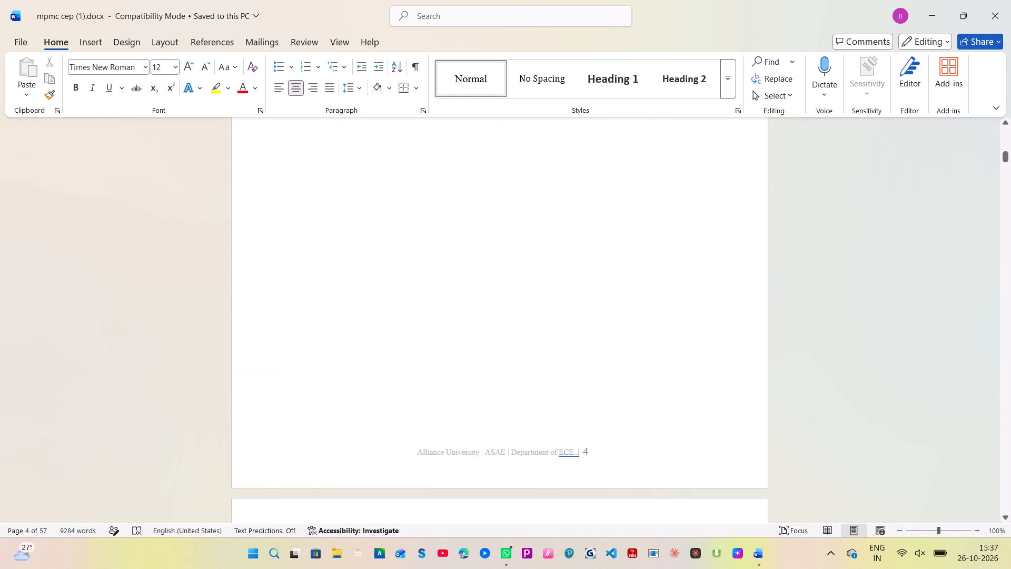
{"action": "scroll", "coordinate": [553, 230], "scroll_direction": "down", "scroll_amount": 5}
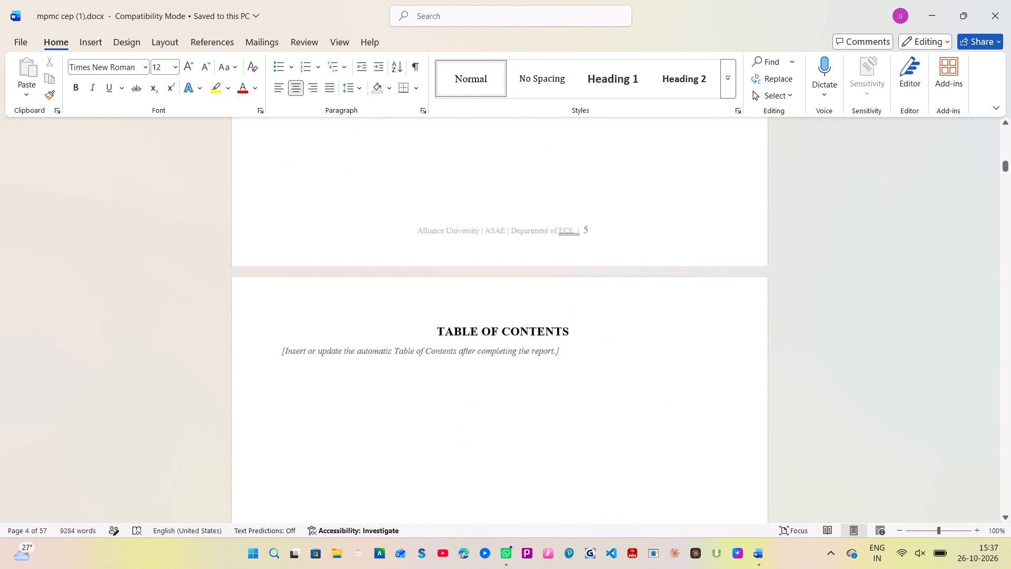
{"action": "scroll", "coordinate": [553, 230], "scroll_direction": "down", "scroll_amount": 1}
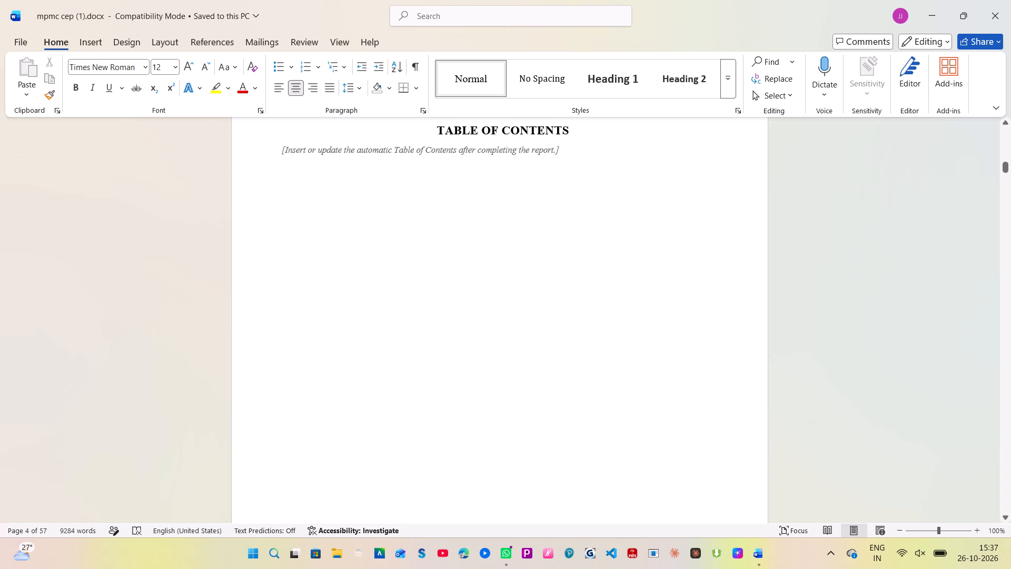
{"action": "left_click", "coordinate": [513, 190]}
Switch to the Alliance University Blackboard site.
{"action": "double_click", "coordinate": [382, 551]}
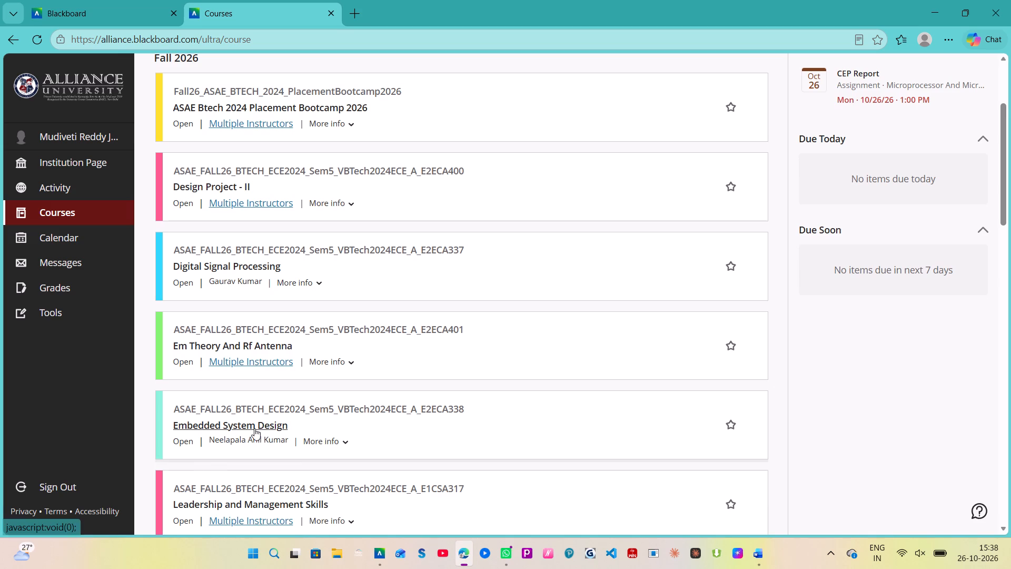
Open the Embedded System Design course and check its gradebook.
{"action": "left_click", "coordinate": [254, 428]}
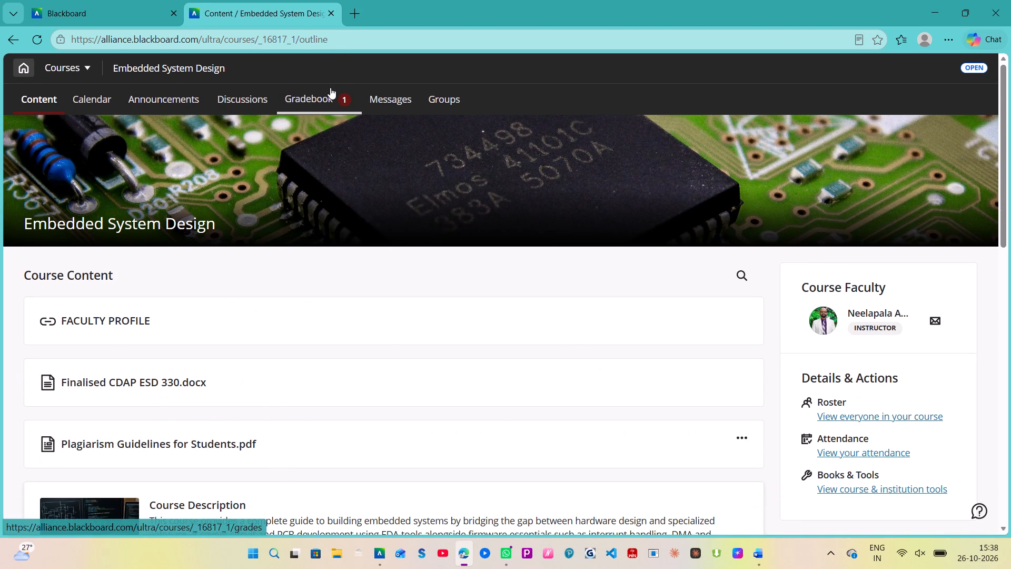
{"action": "left_click", "coordinate": [330, 87]}
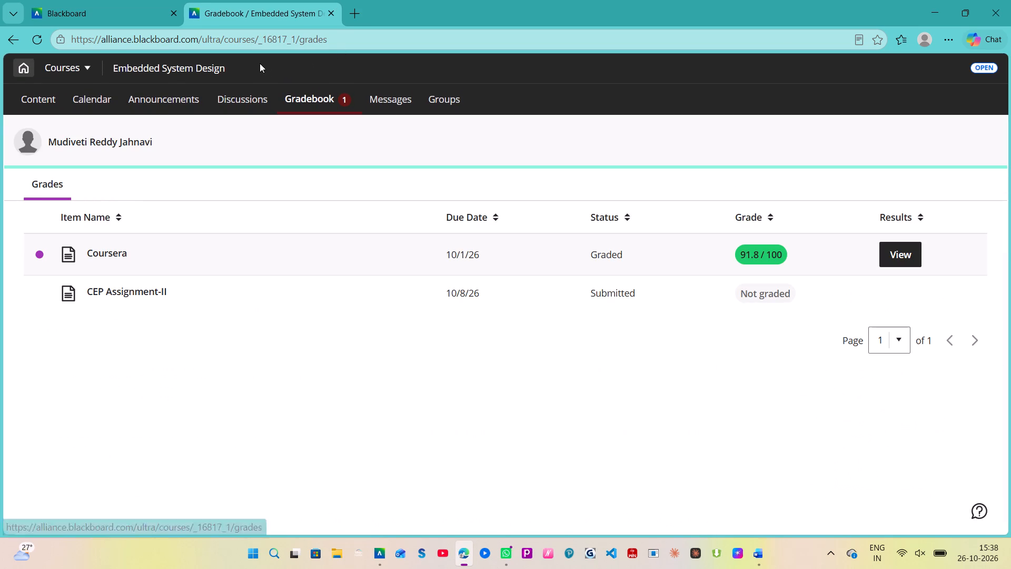
View Student report front pages.odt in the Embedded System Design course content, and close it.
{"action": "left_click", "coordinate": [54, 102]}
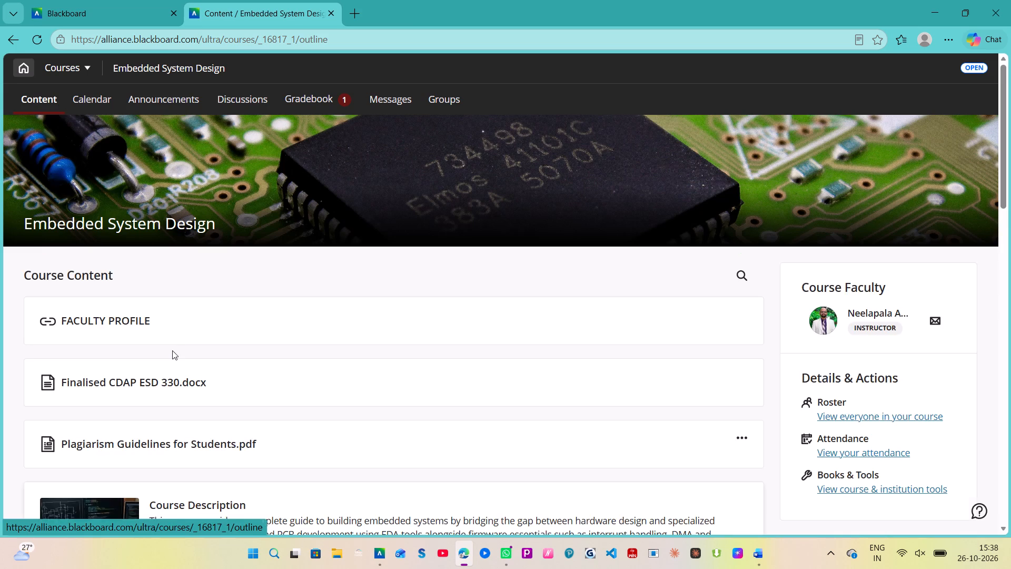
{"action": "scroll", "coordinate": [172, 350], "scroll_direction": "down", "scroll_amount": 10}
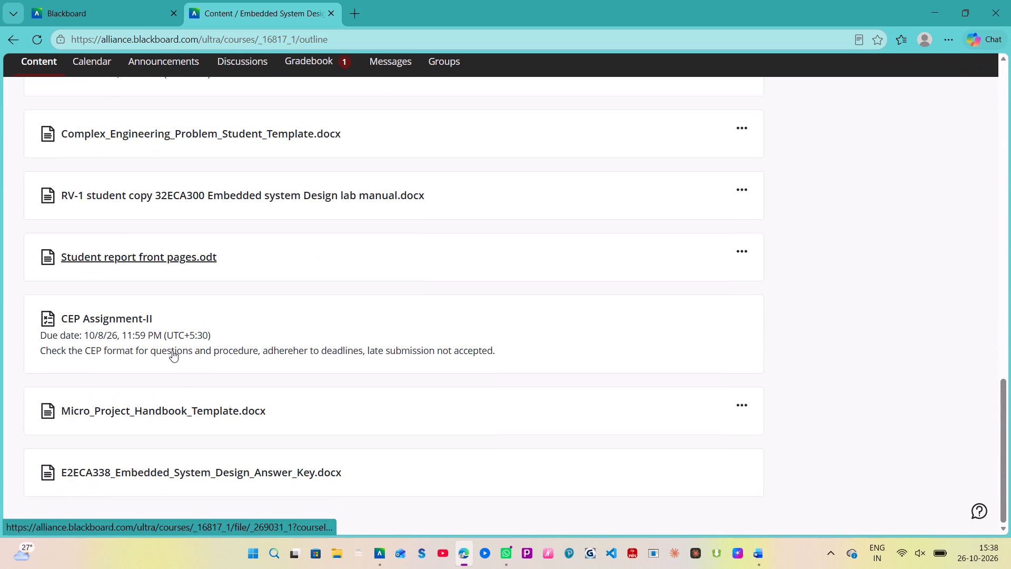
{"action": "scroll", "coordinate": [172, 350], "scroll_direction": "down", "scroll_amount": 2}
{"action": "scroll", "coordinate": [181, 437], "scroll_direction": "down", "scroll_amount": 2}
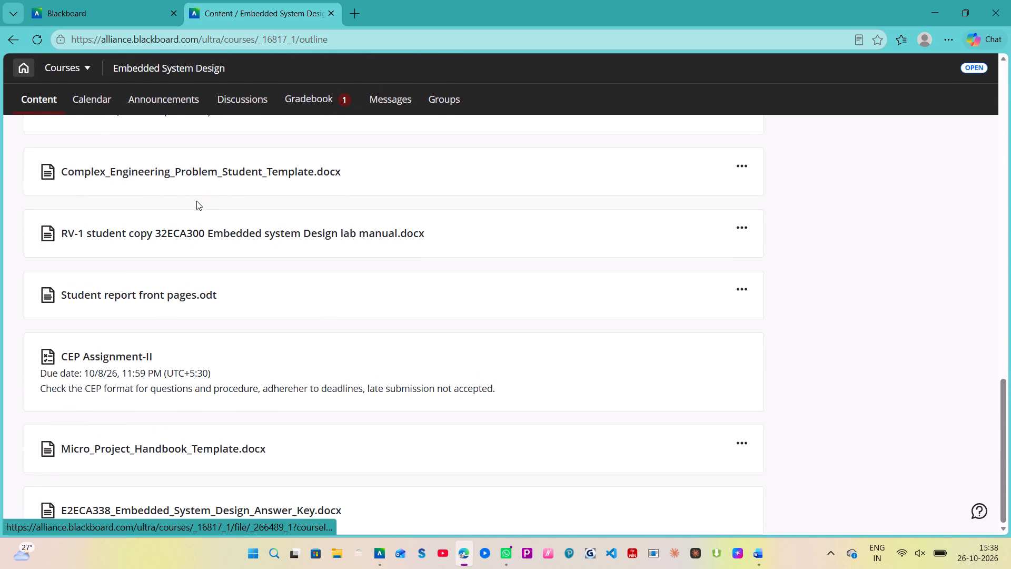
{"action": "left_click", "coordinate": [175, 293]}
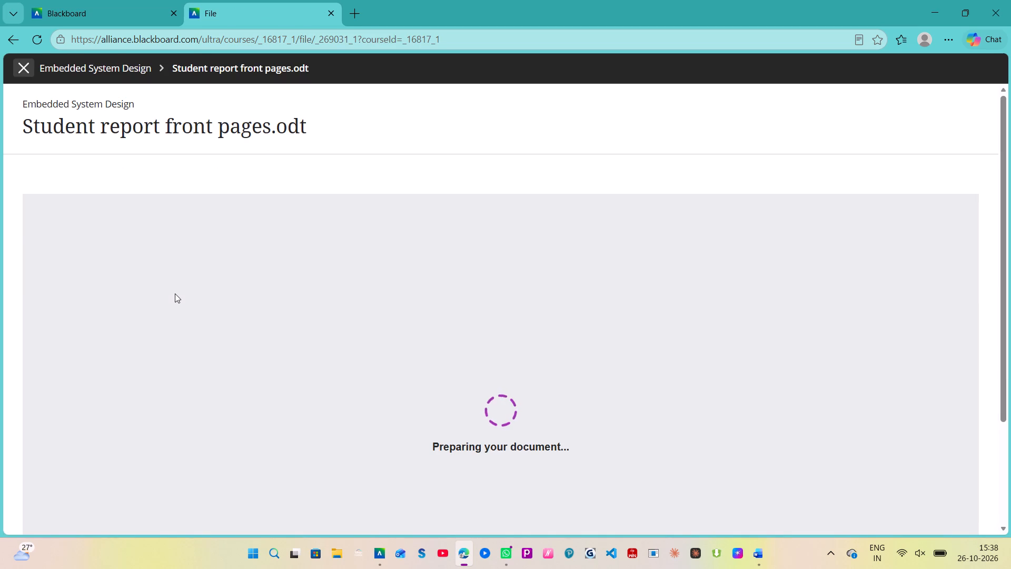
{"action": "scroll", "coordinate": [321, 289], "scroll_direction": "down", "scroll_amount": 2}
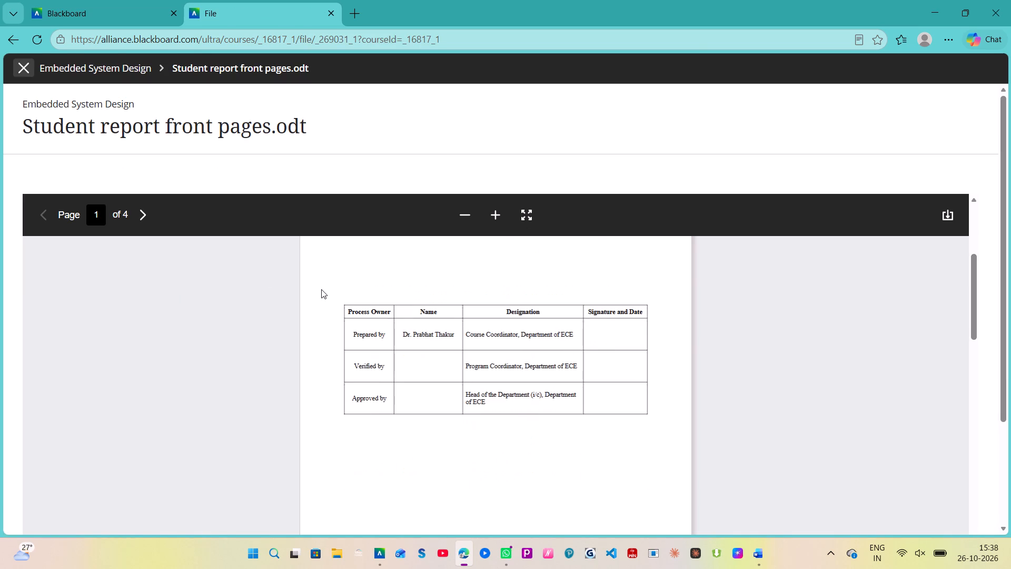
{"action": "scroll", "coordinate": [321, 289], "scroll_direction": "down", "scroll_amount": 1}
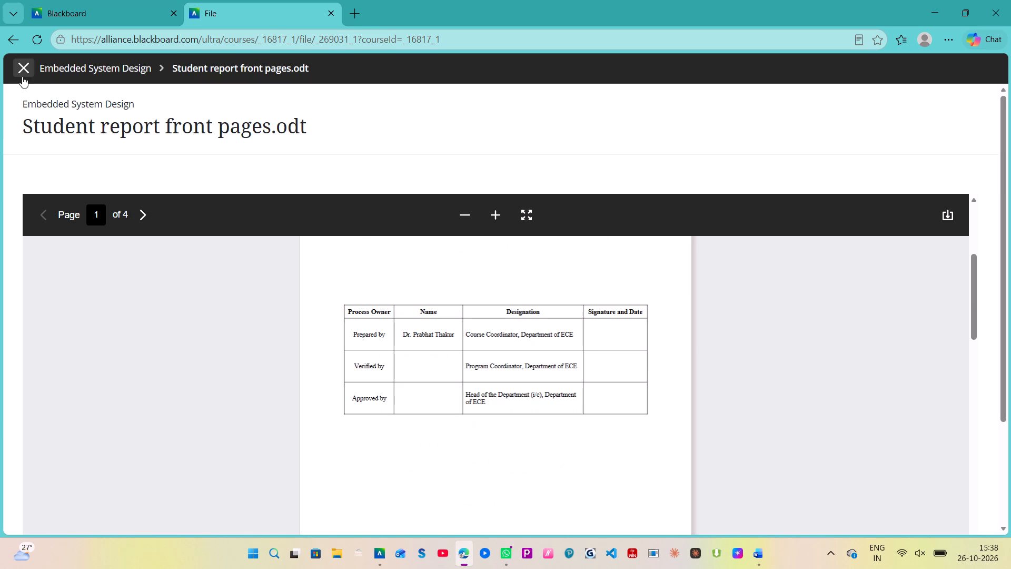
{"action": "left_click", "coordinate": [19, 71]}
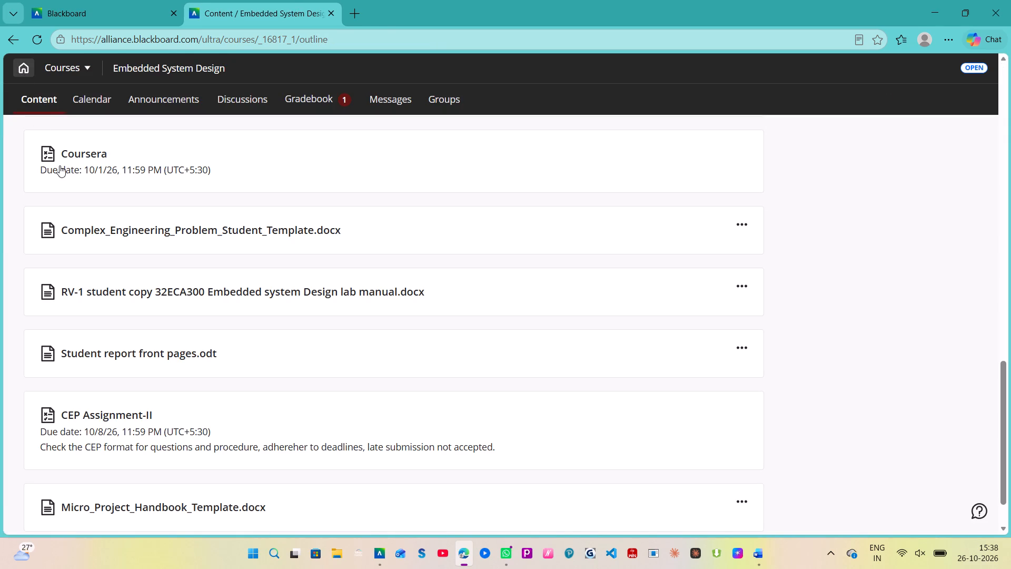
Open Complex_Engineering_Problem_Student_Template.docx and read through to its Table of Contents page.
{"action": "left_click", "coordinate": [108, 232]}
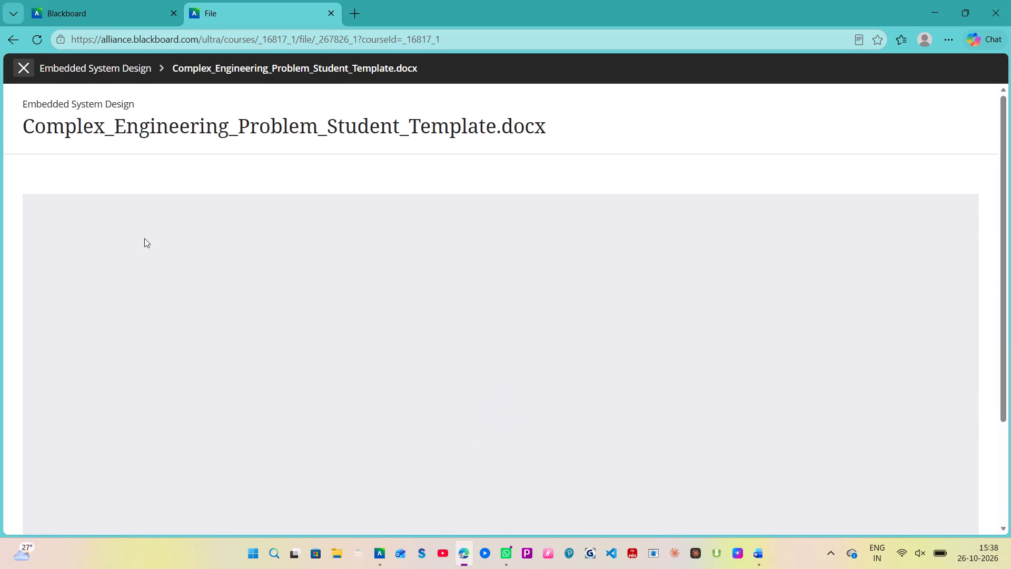
{"action": "scroll", "coordinate": [432, 411], "scroll_direction": "down", "scroll_amount": 5}
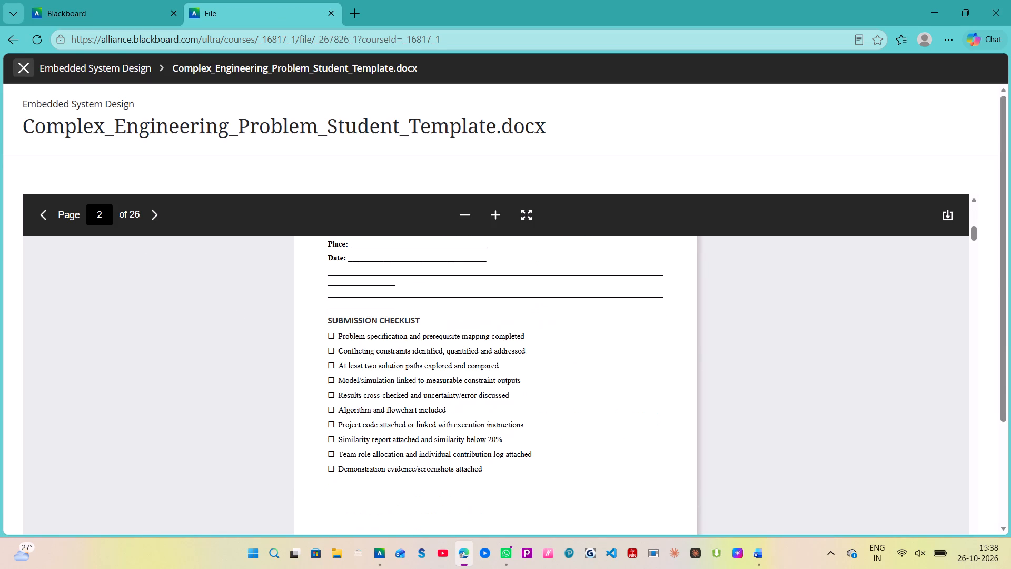
{"action": "scroll", "coordinate": [432, 411], "scroll_direction": "down", "scroll_amount": 5}
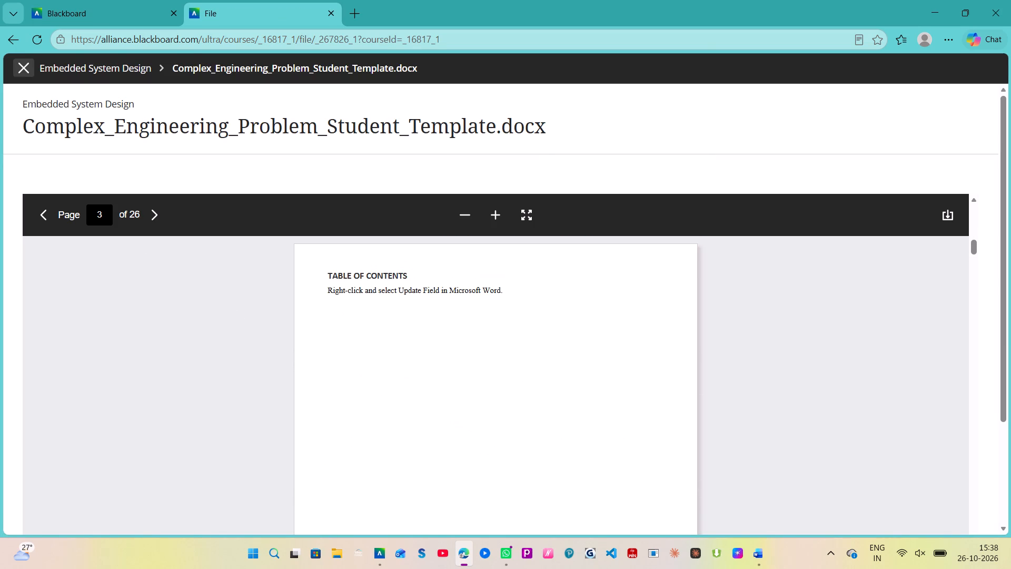
{"action": "scroll", "coordinate": [432, 411], "scroll_direction": "down", "scroll_amount": 1}
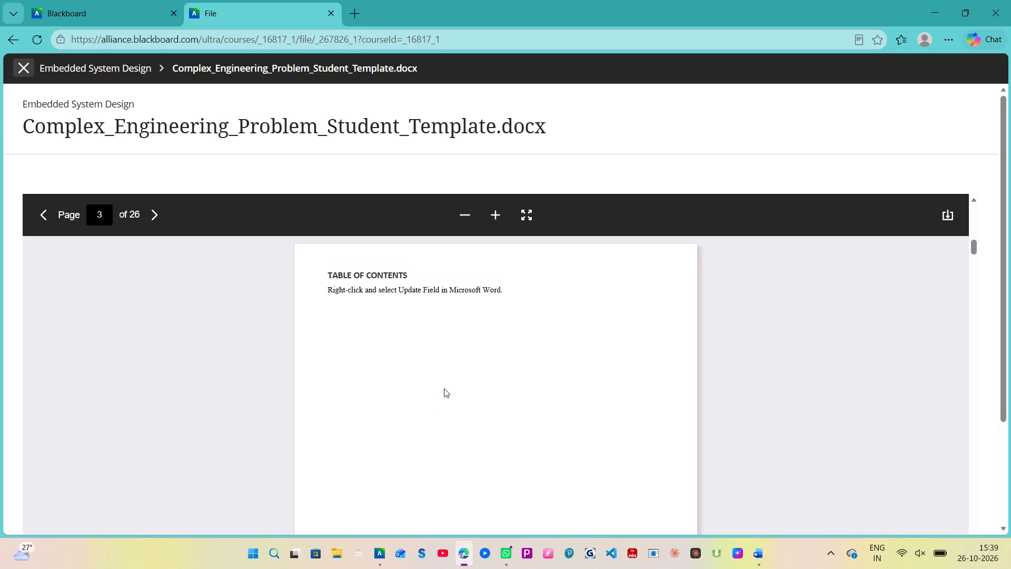
Switch to Word, look for an Update Field option beneath the report's TABLE OF CONTENTS heading, and recheck the template's instruction in Edge.
{"action": "left_click", "coordinate": [939, 6]}
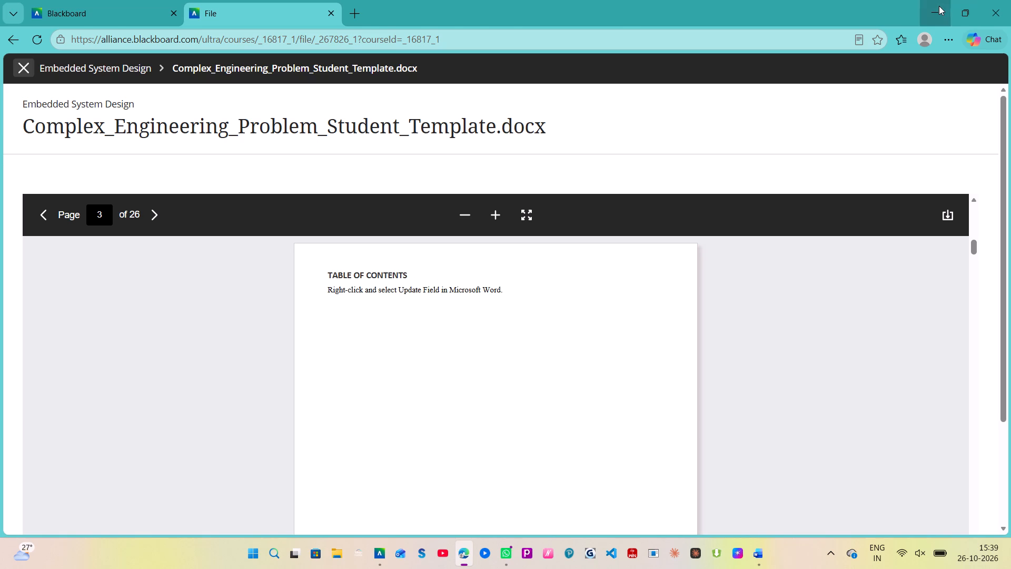
{"action": "right_click", "coordinate": [450, 243]}
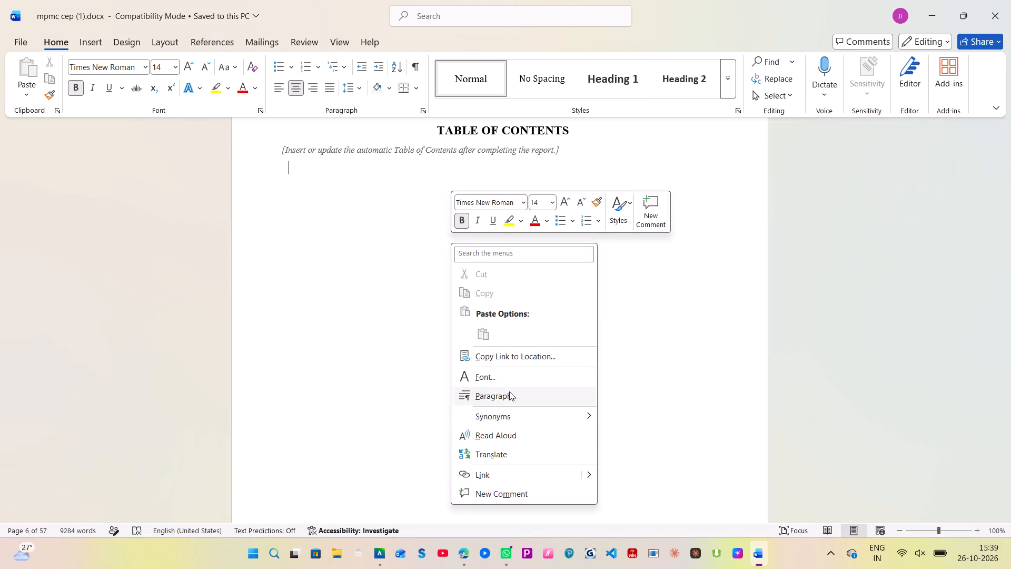
{"action": "left_click", "coordinate": [413, 205]}
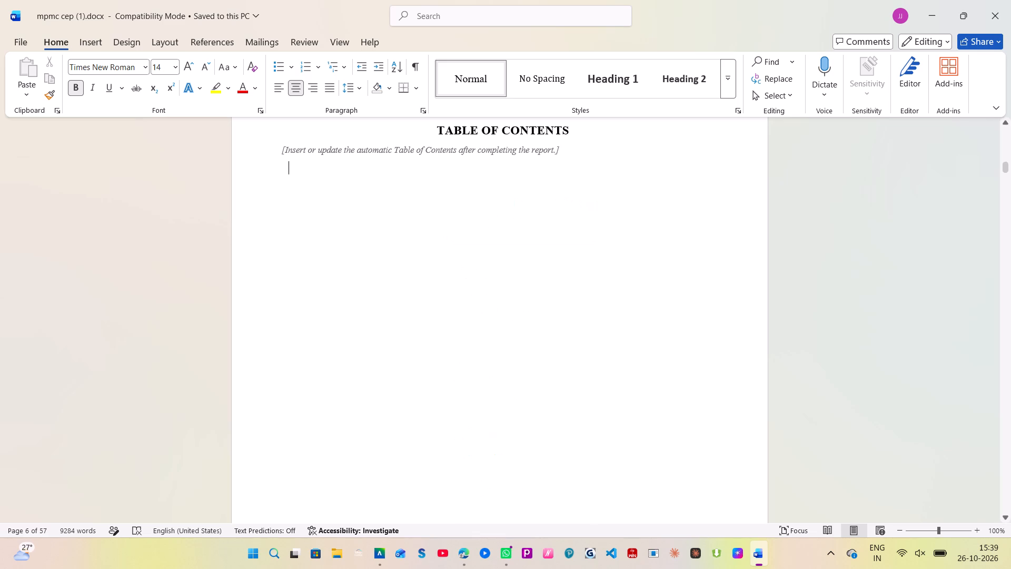
{"action": "right_click", "coordinate": [394, 182]}
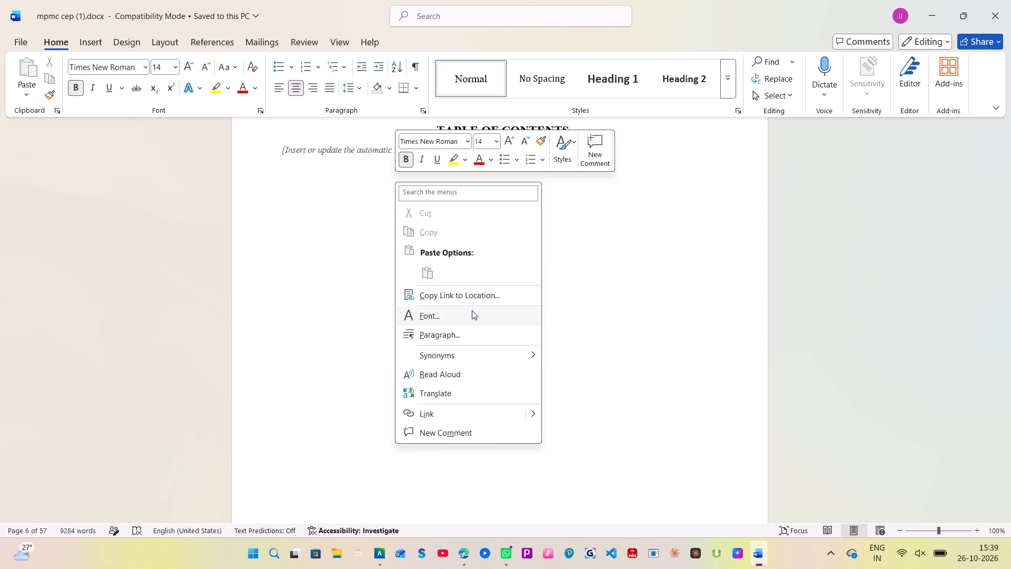
{"action": "double_click", "coordinate": [382, 222]}
{"action": "left_click", "coordinate": [382, 222]}
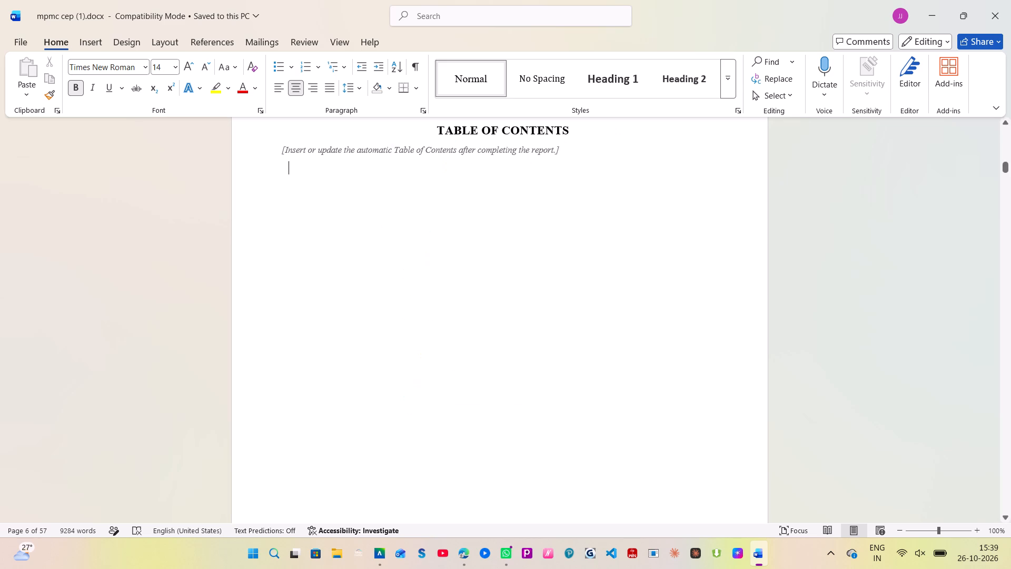
{"action": "left_click", "coordinate": [844, 207]}
{"action": "left_click", "coordinate": [502, 158]}
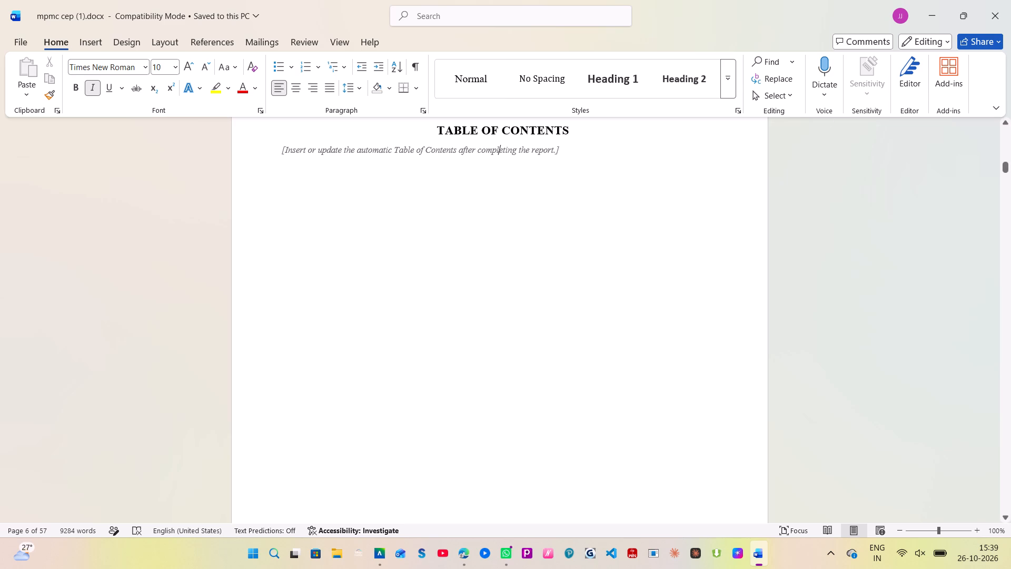
{"action": "left_click", "coordinate": [501, 183]}
{"action": "right_click", "coordinate": [501, 183]}
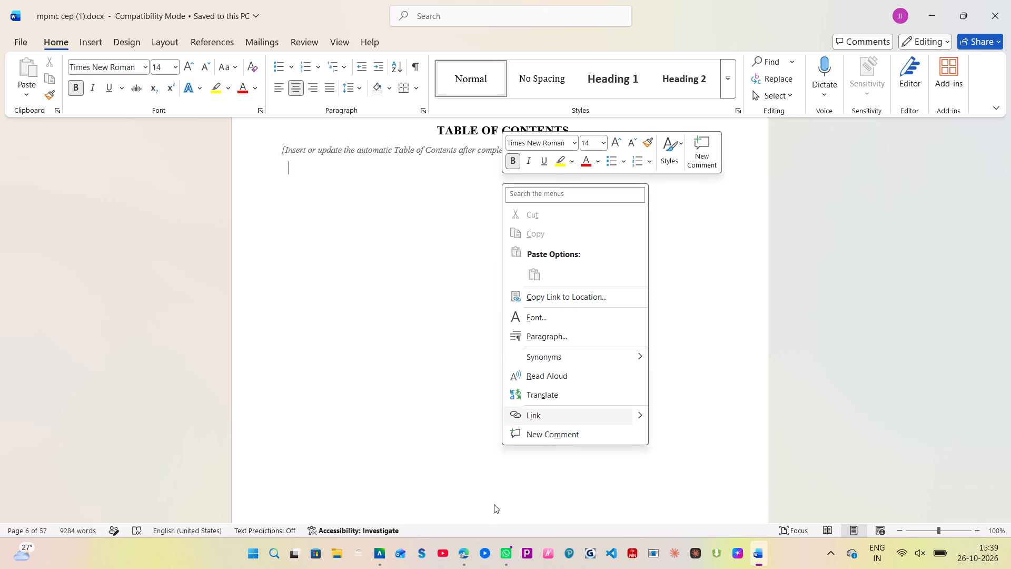
{"action": "left_click", "coordinate": [455, 494]}
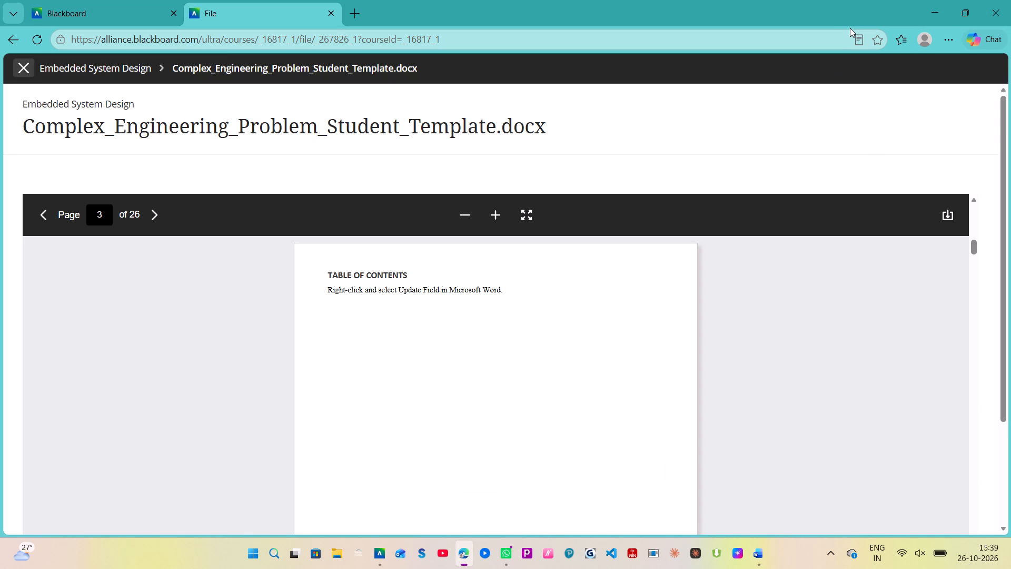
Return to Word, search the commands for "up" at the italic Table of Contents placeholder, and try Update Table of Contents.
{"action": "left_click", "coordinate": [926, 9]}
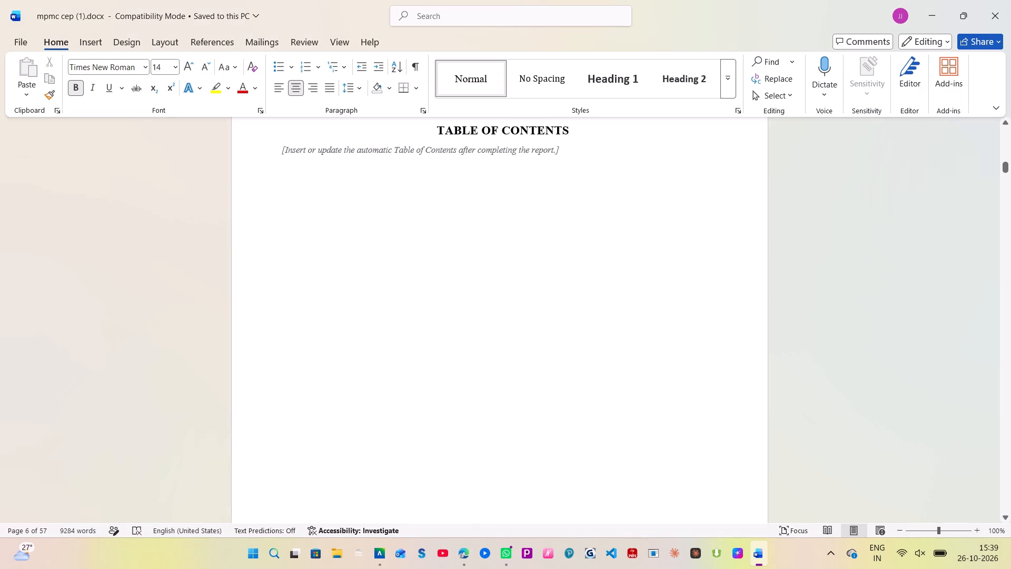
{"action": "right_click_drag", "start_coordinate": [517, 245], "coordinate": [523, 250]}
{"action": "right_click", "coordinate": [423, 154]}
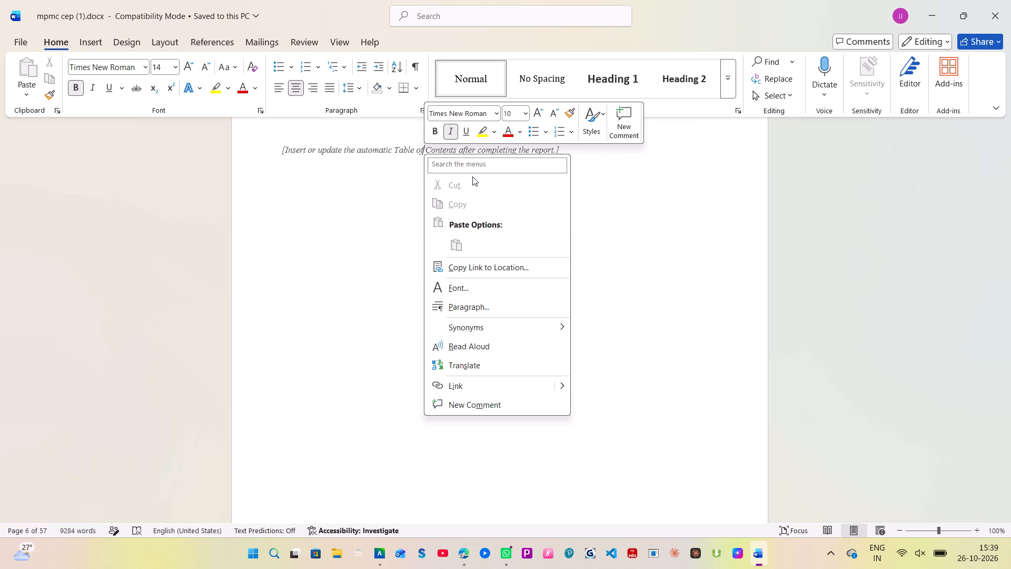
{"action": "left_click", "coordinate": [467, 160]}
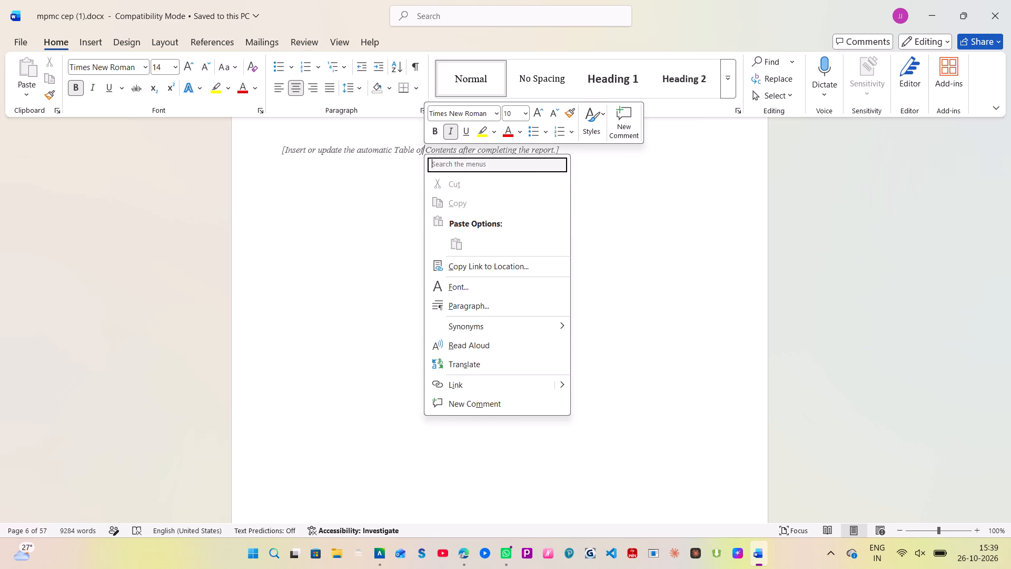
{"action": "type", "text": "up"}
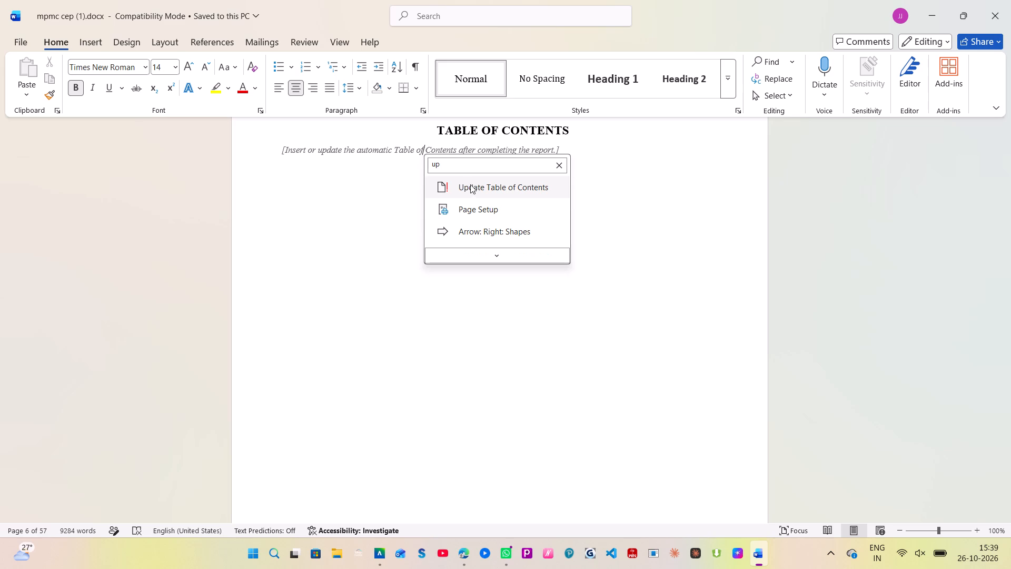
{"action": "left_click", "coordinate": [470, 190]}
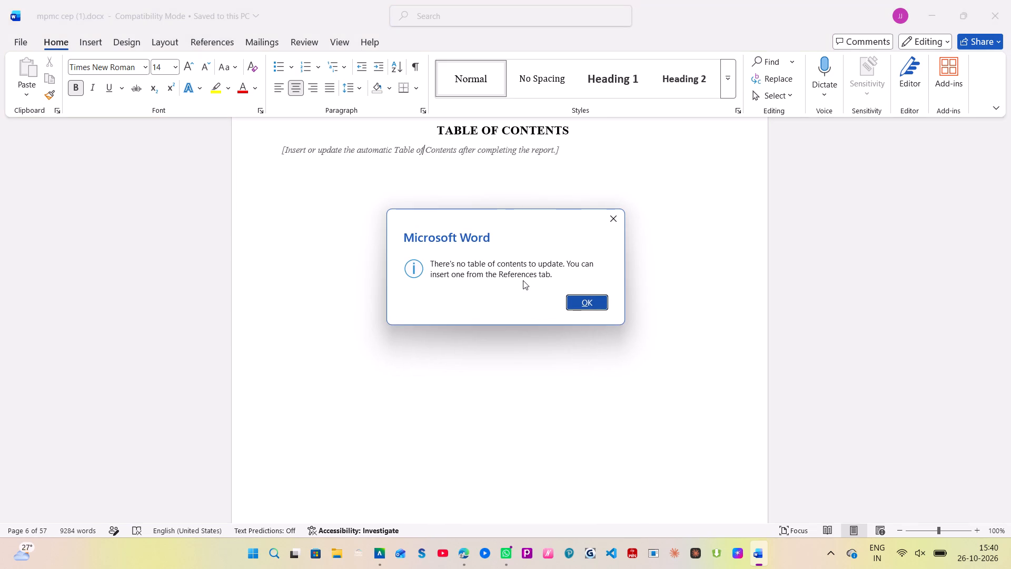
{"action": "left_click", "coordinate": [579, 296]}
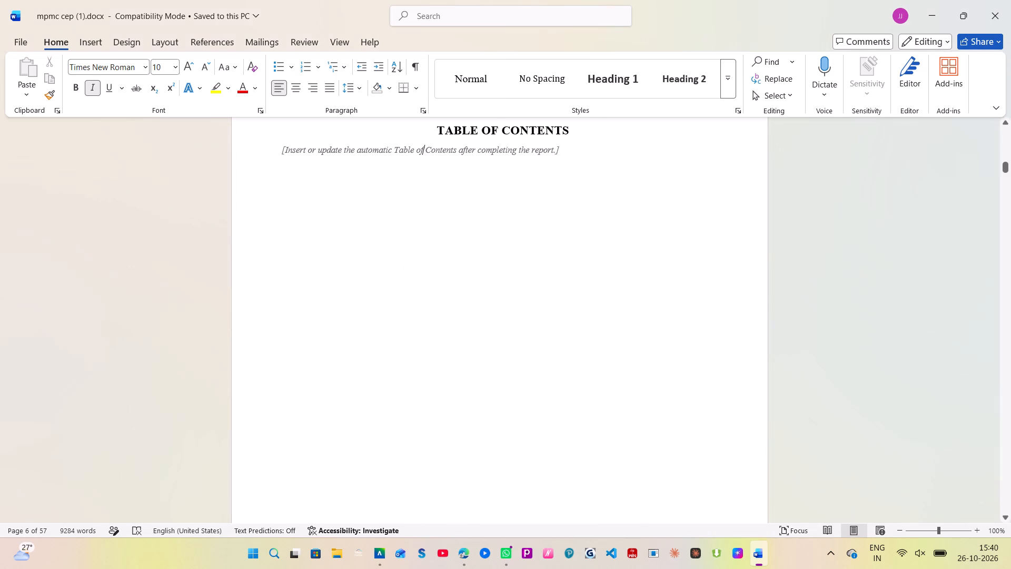
Examine the report page preceding the table of contents.
{"action": "scroll", "coordinate": [517, 249], "scroll_direction": "up", "scroll_amount": 2}
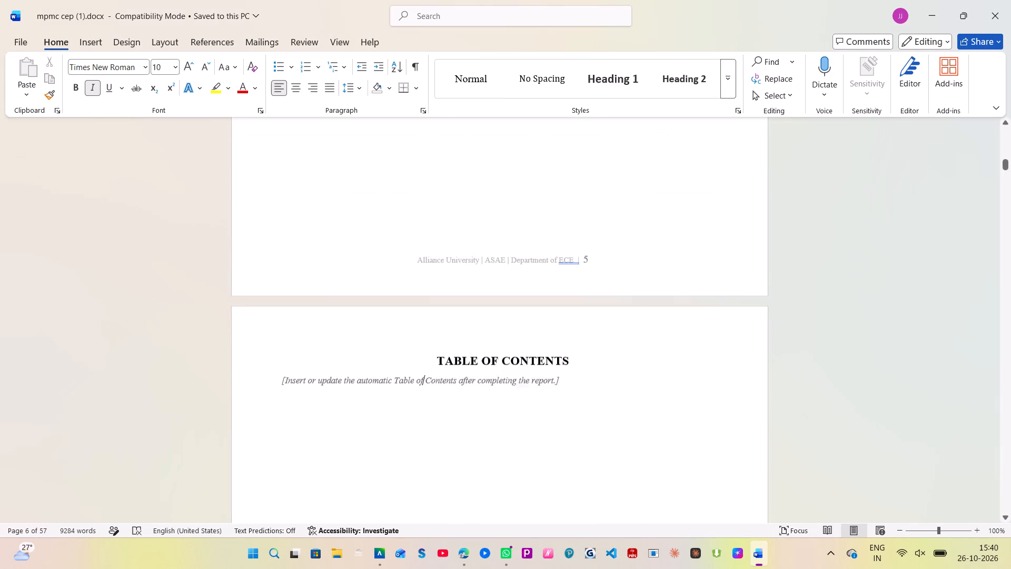
{"action": "scroll", "coordinate": [517, 249], "scroll_direction": "up", "scroll_amount": 2}
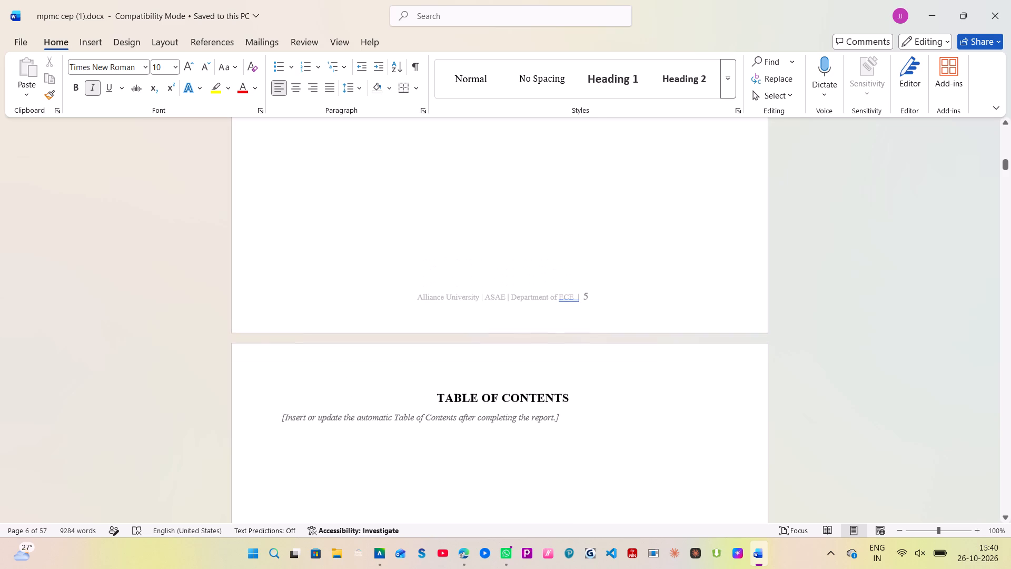
{"action": "scroll", "coordinate": [517, 249], "scroll_direction": "up", "scroll_amount": 3}
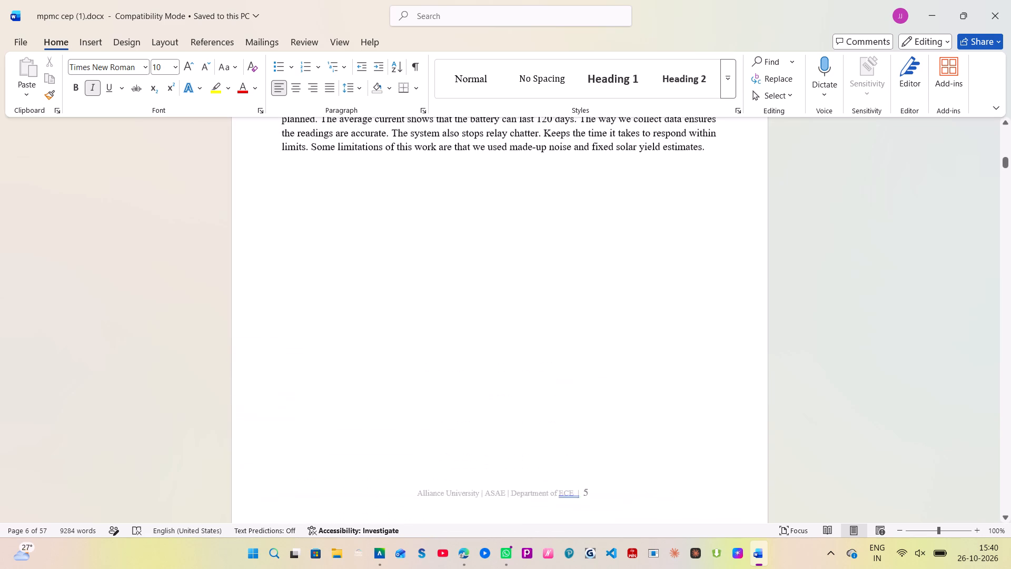
{"action": "scroll", "coordinate": [517, 249], "scroll_direction": "up", "scroll_amount": 1}
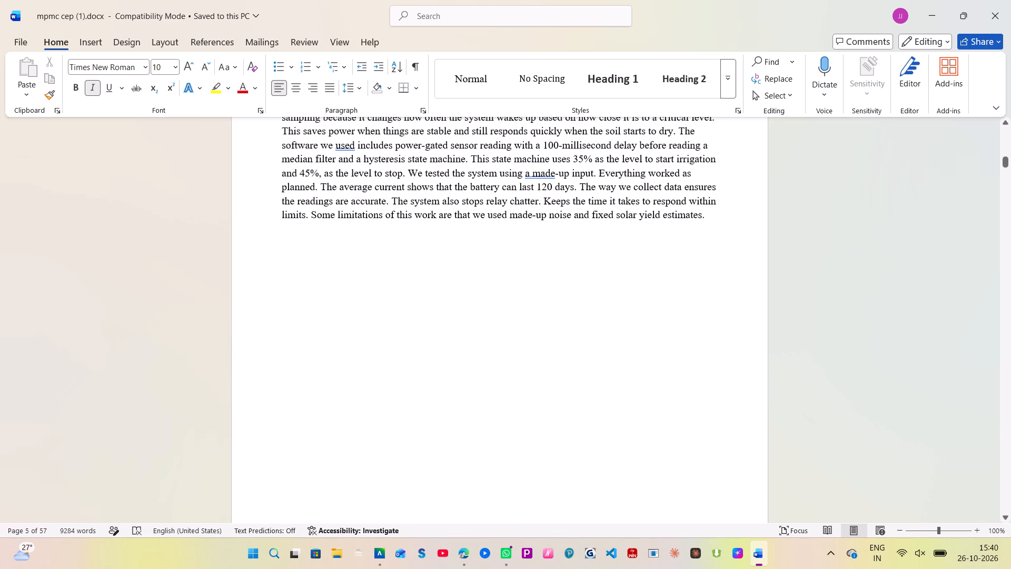
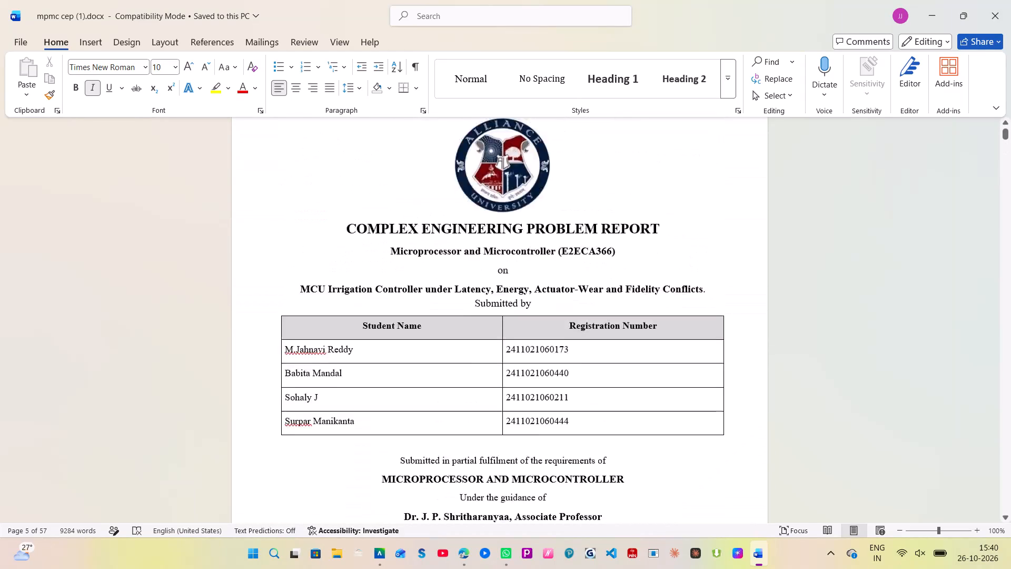
On the empty line below the italic Table of Contents placeholder, search the commands for "updat" to find Update Table of Contents.
{"action": "scroll", "coordinate": [687, 424], "scroll_direction": "down", "scroll_amount": 5}
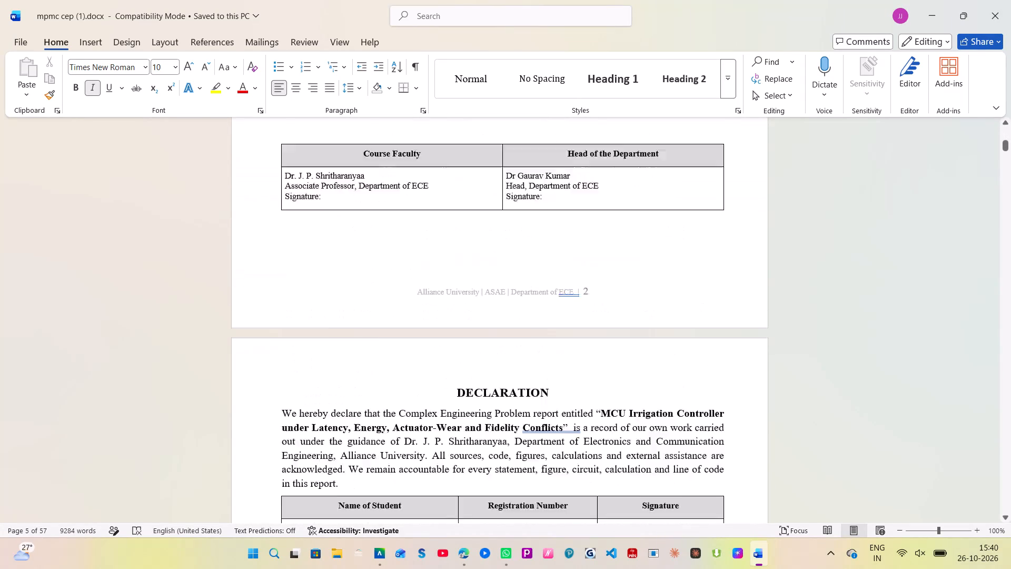
{"action": "scroll", "coordinate": [687, 424], "scroll_direction": "down", "scroll_amount": 11}
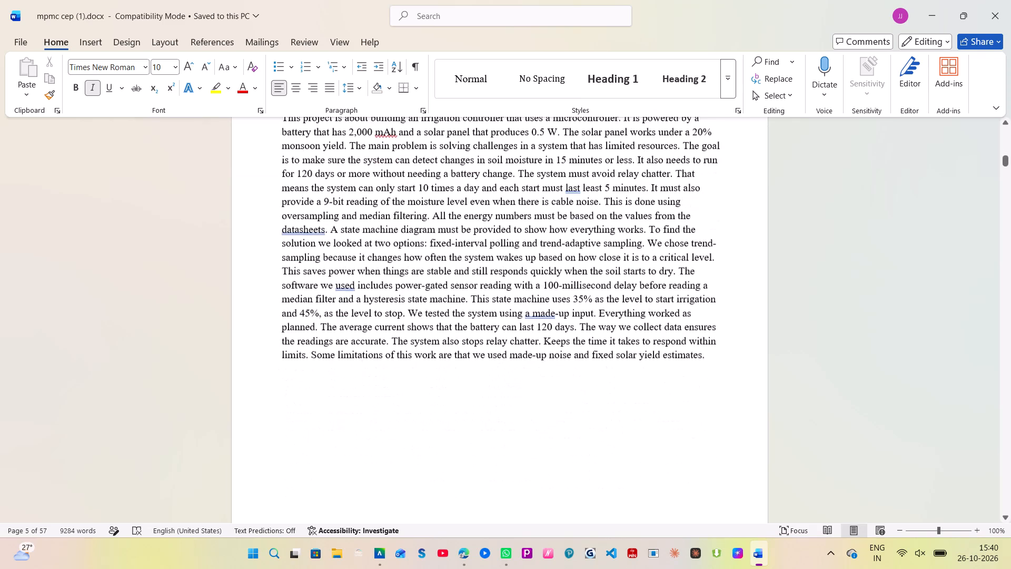
{"action": "scroll", "coordinate": [687, 424], "scroll_direction": "down", "scroll_amount": 4}
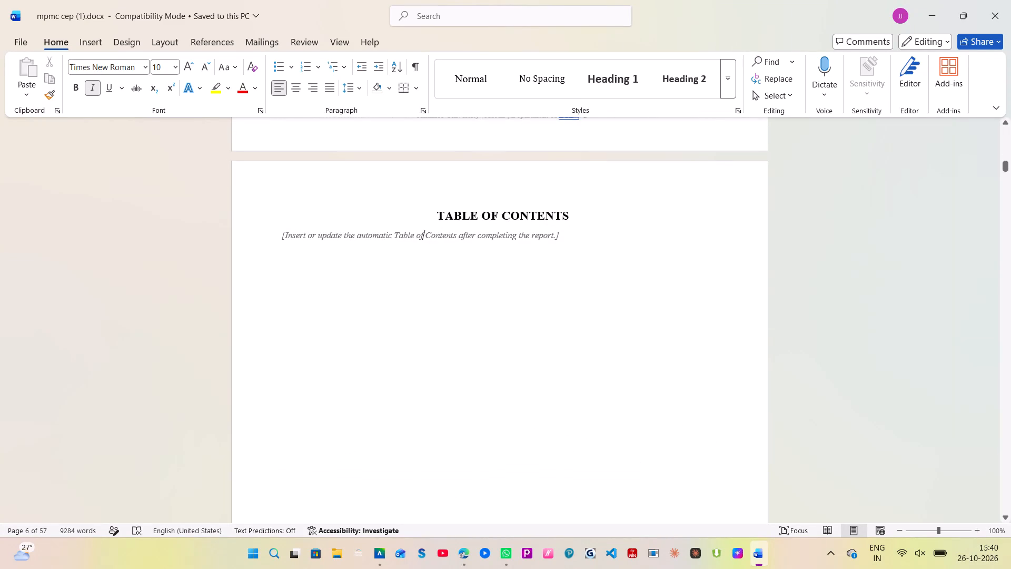
{"action": "left_click", "coordinate": [568, 249]}
{"action": "scroll", "coordinate": [568, 249], "scroll_direction": "up", "scroll_amount": 8}
{"action": "scroll", "coordinate": [568, 249], "scroll_direction": "down", "scroll_amount": 2}
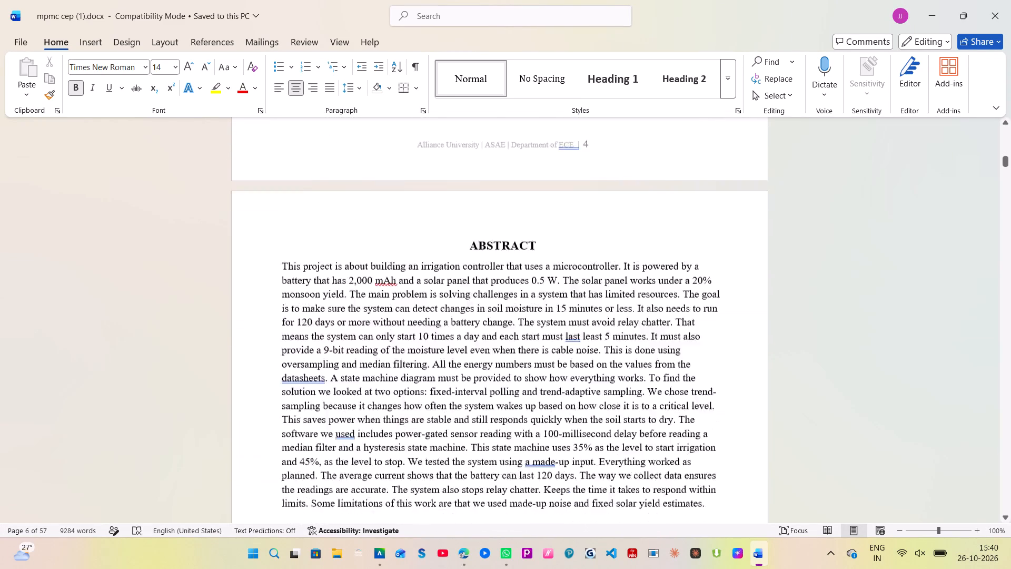
{"action": "scroll", "coordinate": [568, 249], "scroll_direction": "down", "scroll_amount": 3}
{"action": "left_click", "coordinate": [562, 251]}
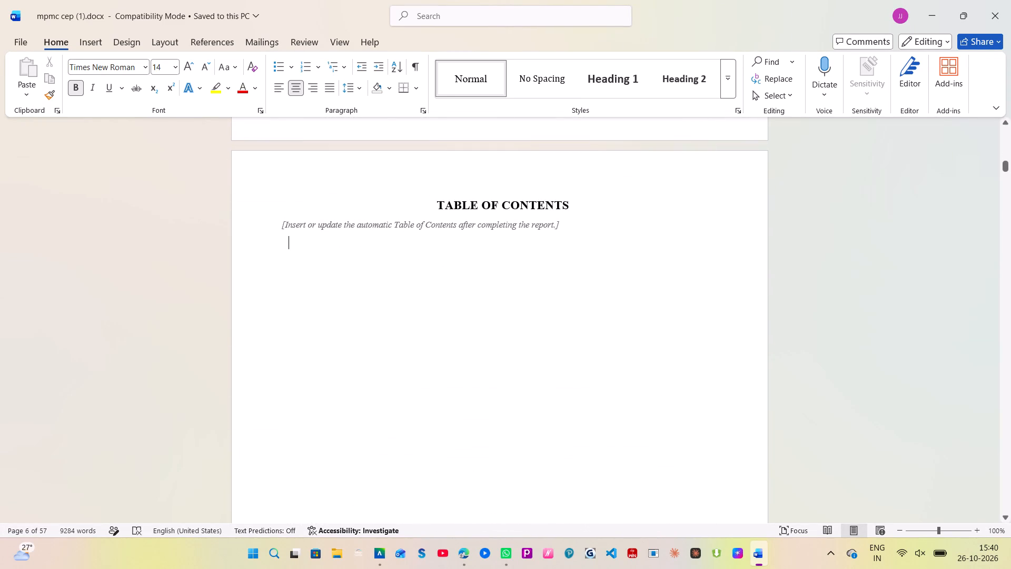
{"action": "right_click", "coordinate": [563, 251]}
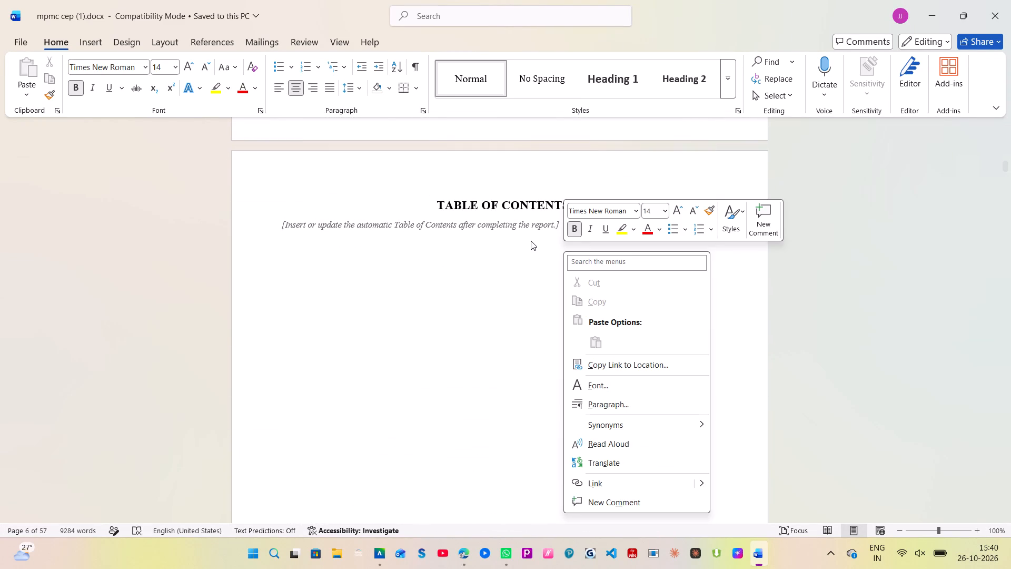
{"action": "left_click", "coordinate": [589, 260]}
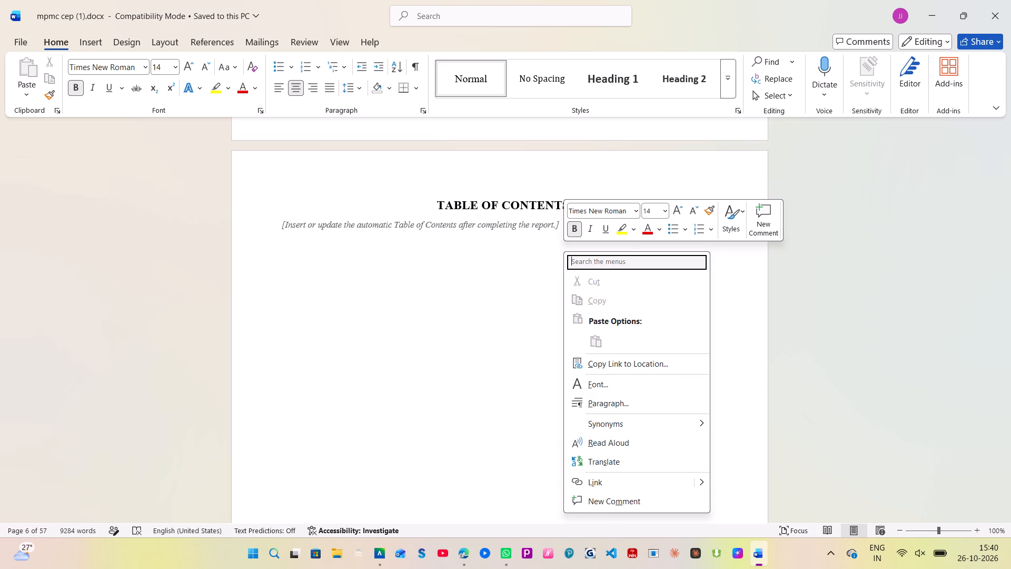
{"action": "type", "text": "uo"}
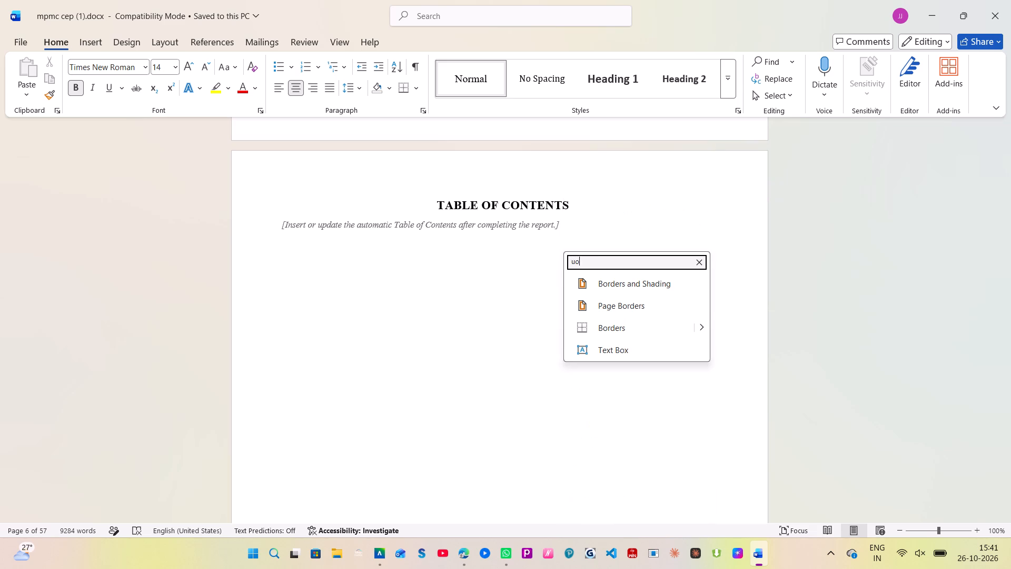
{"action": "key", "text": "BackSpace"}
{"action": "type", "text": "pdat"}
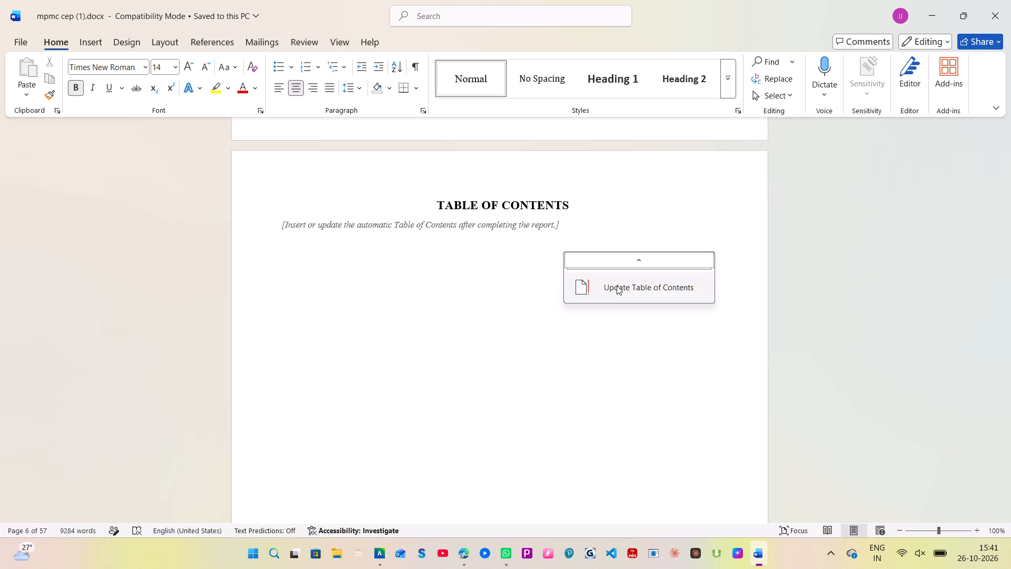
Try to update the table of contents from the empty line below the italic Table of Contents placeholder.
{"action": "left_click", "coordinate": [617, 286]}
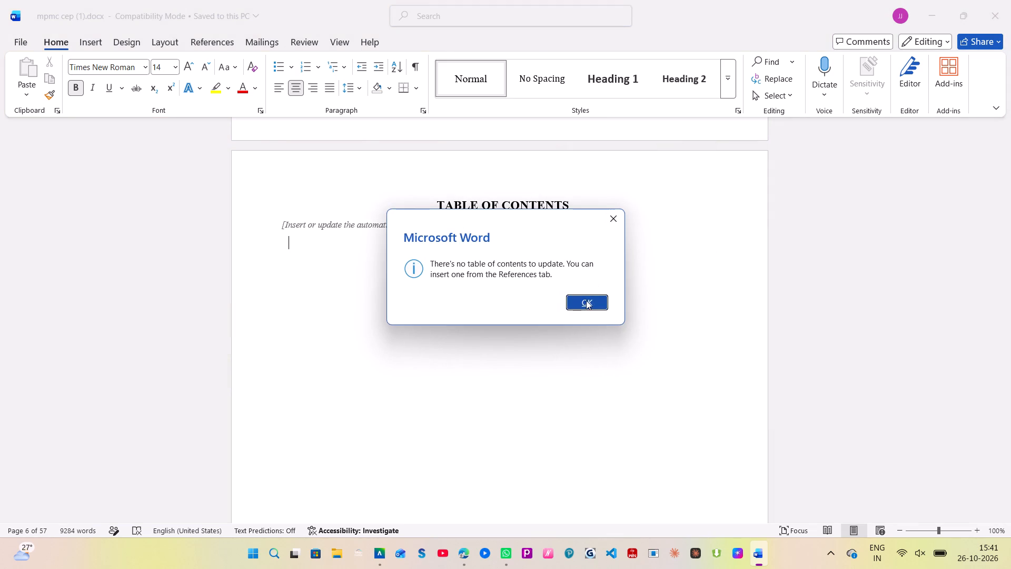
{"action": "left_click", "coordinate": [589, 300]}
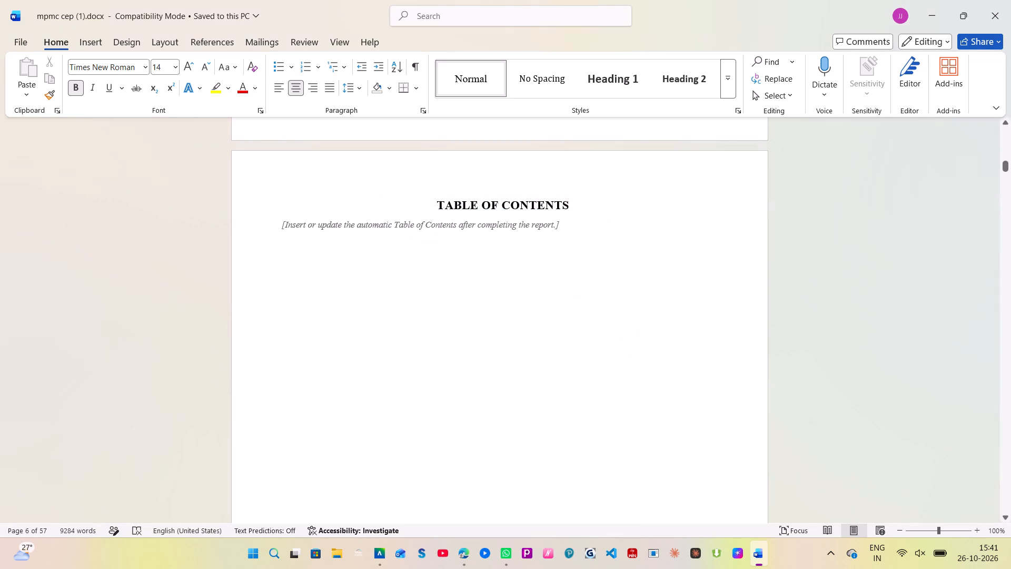
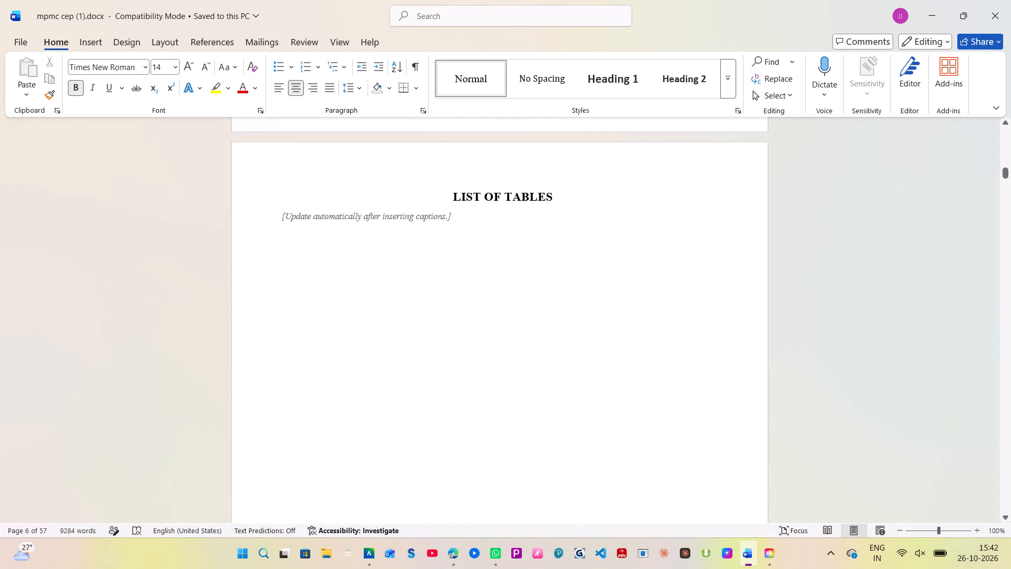
Examine the report's front matter from the List of Tables through the List of Abbreviations to the start of Chapter 1.
{"action": "scroll", "coordinate": [608, 360], "scroll_direction": "down", "scroll_amount": 3}
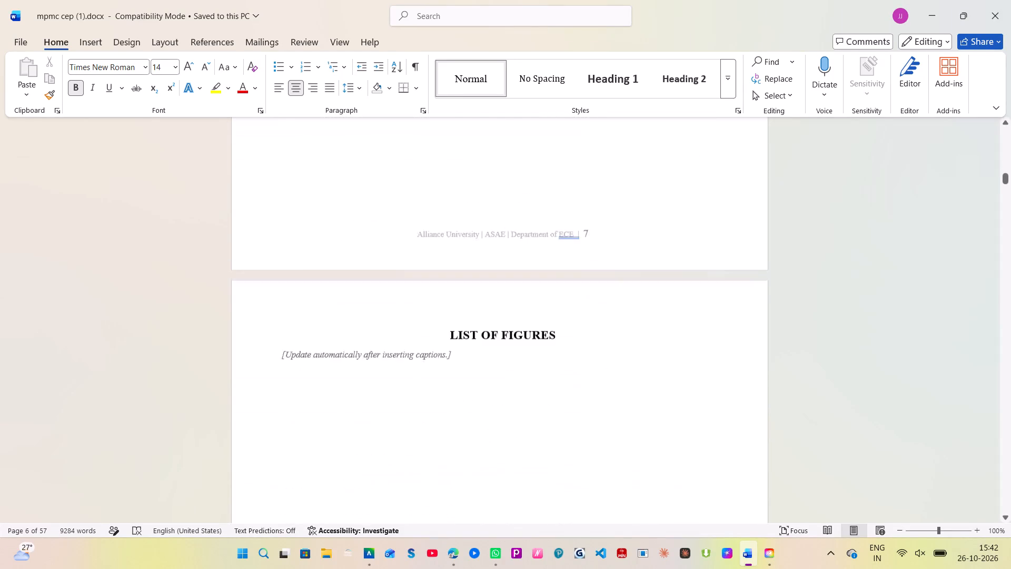
{"action": "scroll", "coordinate": [608, 360], "scroll_direction": "down", "scroll_amount": 4}
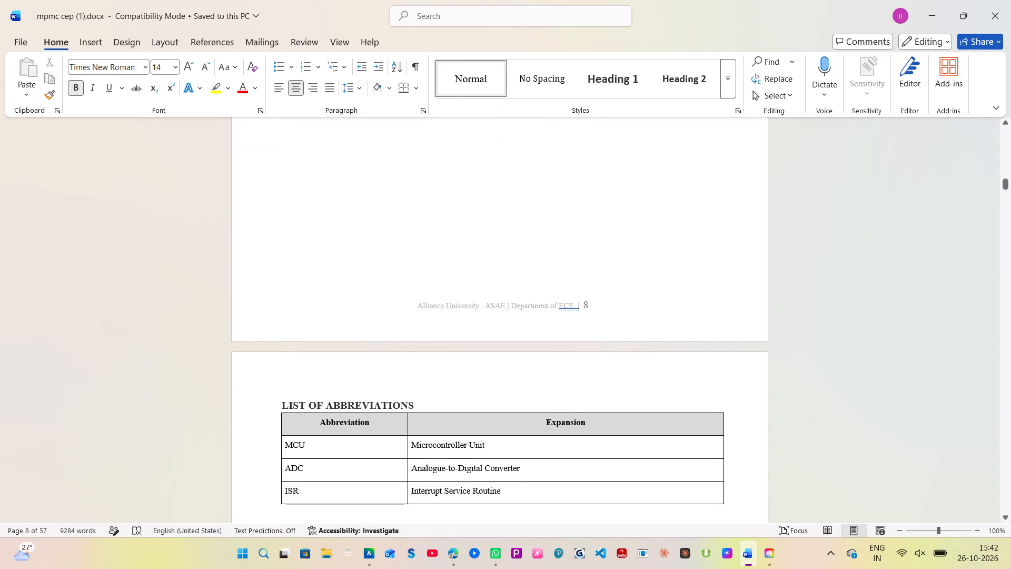
{"action": "scroll", "coordinate": [608, 360], "scroll_direction": "down", "scroll_amount": 1}
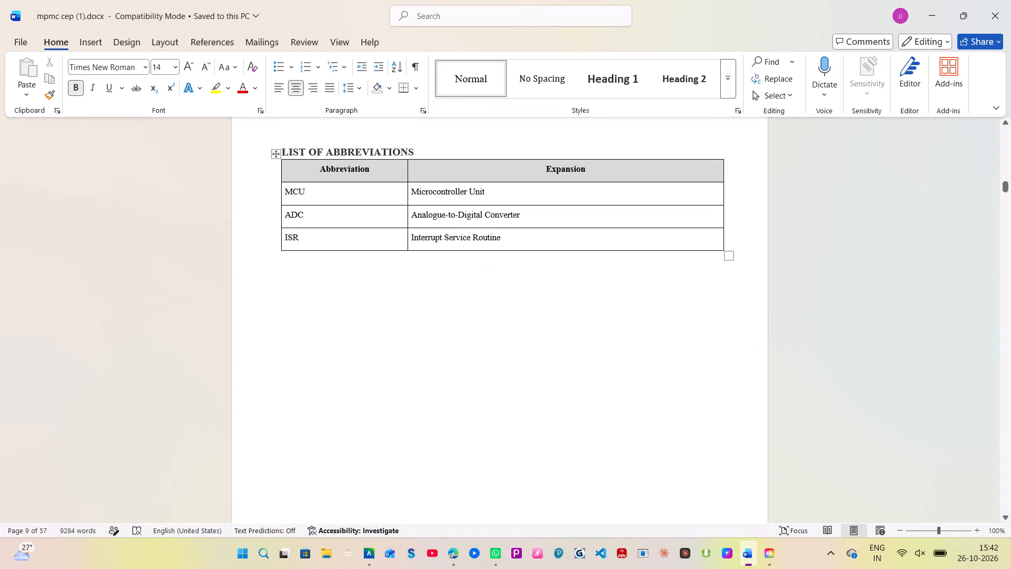
{"action": "scroll", "coordinate": [608, 360], "scroll_direction": "down", "scroll_amount": 1}
Change the font colour of the grey paragraph under 1.1 Introduction and Background in Chapter 1 to black.
{"action": "scroll", "coordinate": [608, 360], "scroll_direction": "down", "scroll_amount": 4}
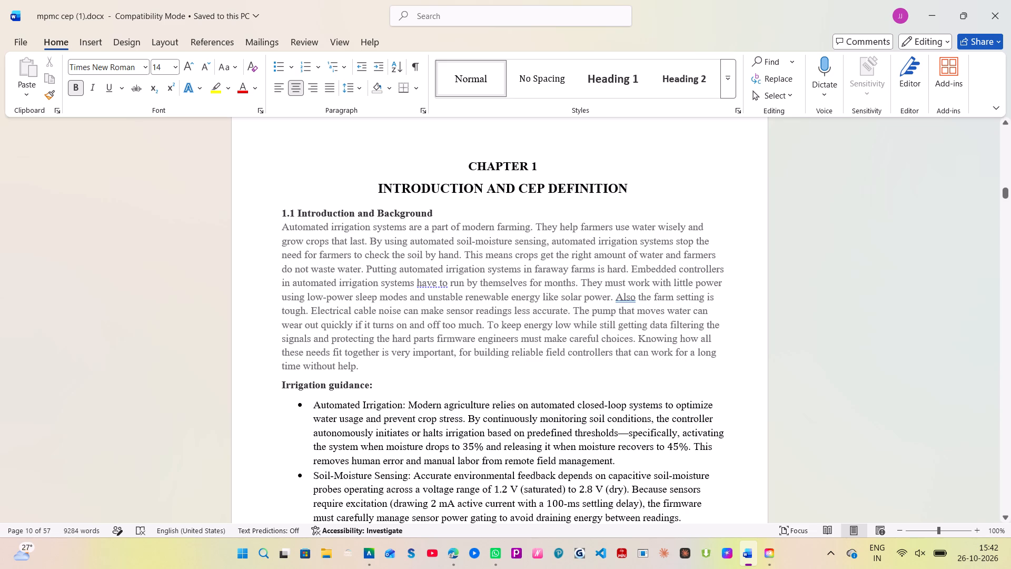
{"action": "left_click_drag", "start_coordinate": [280, 225], "coordinate": [361, 365]}
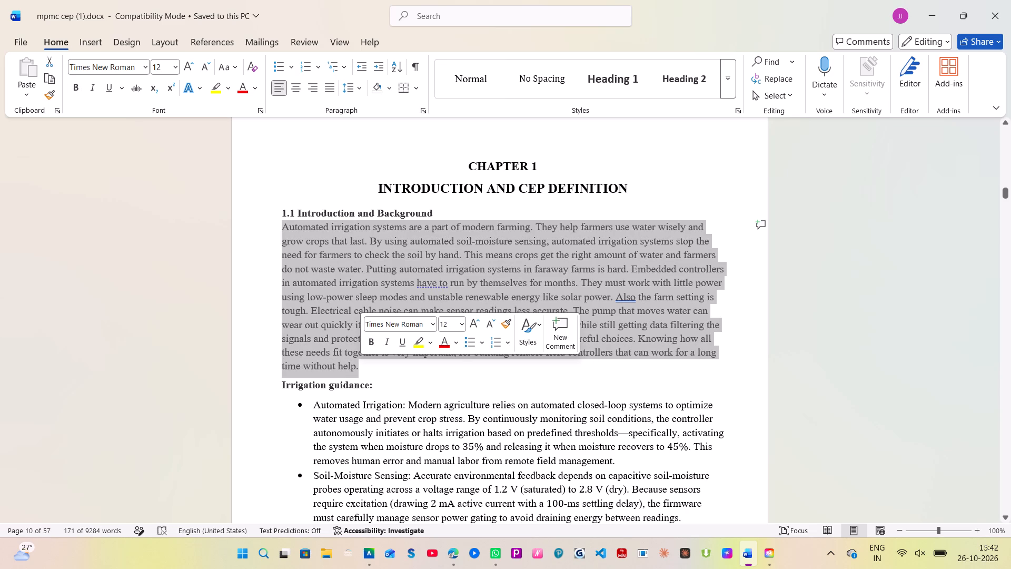
{"action": "left_click", "coordinate": [454, 341]}
{"action": "left_click", "coordinate": [463, 145]}
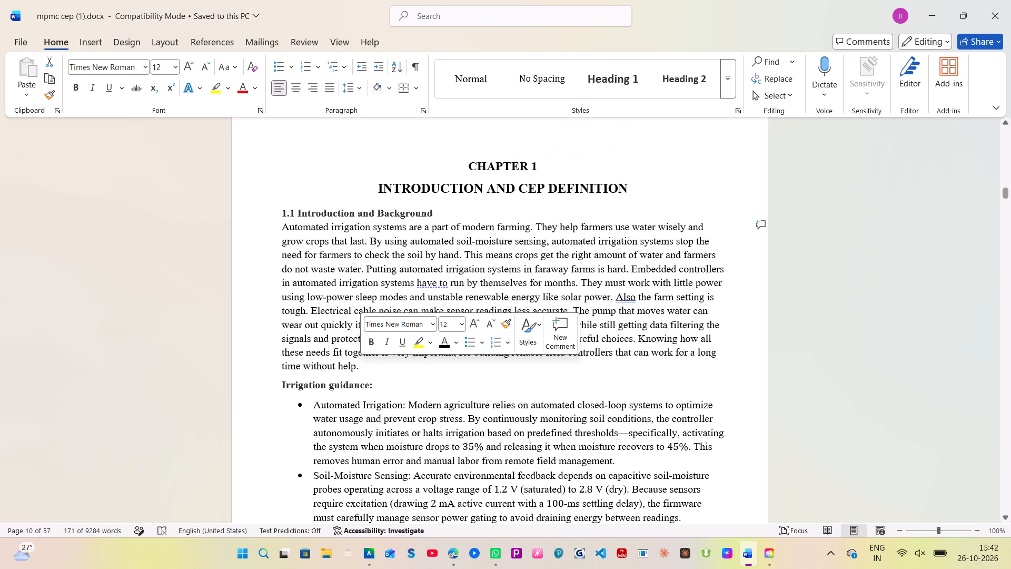
{"action": "left_click", "coordinate": [371, 174]}
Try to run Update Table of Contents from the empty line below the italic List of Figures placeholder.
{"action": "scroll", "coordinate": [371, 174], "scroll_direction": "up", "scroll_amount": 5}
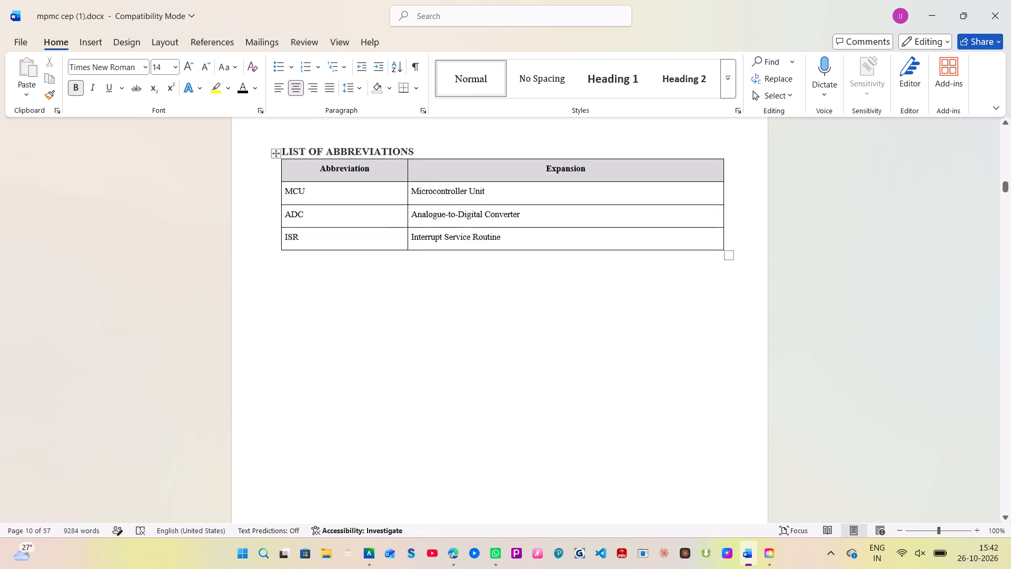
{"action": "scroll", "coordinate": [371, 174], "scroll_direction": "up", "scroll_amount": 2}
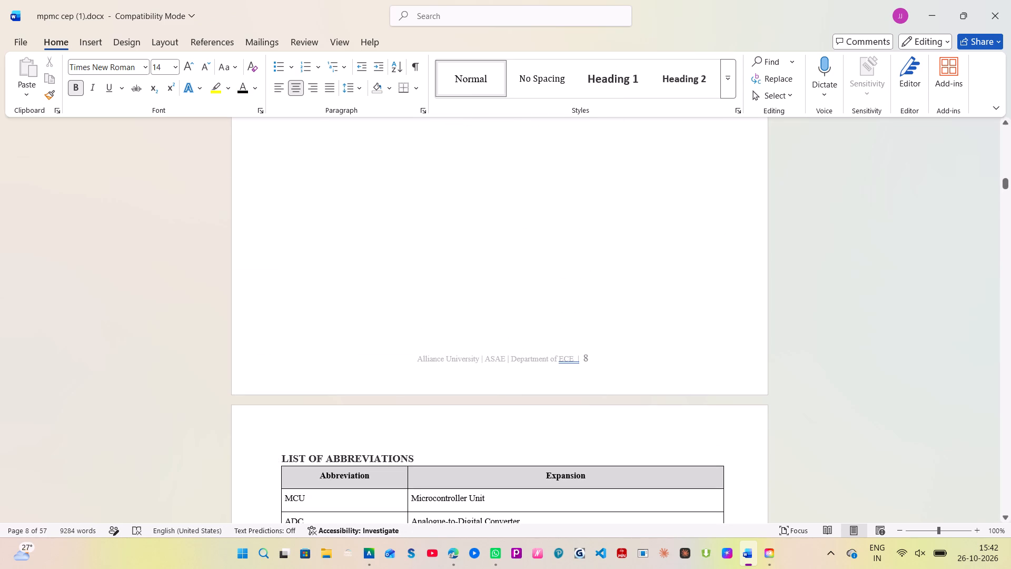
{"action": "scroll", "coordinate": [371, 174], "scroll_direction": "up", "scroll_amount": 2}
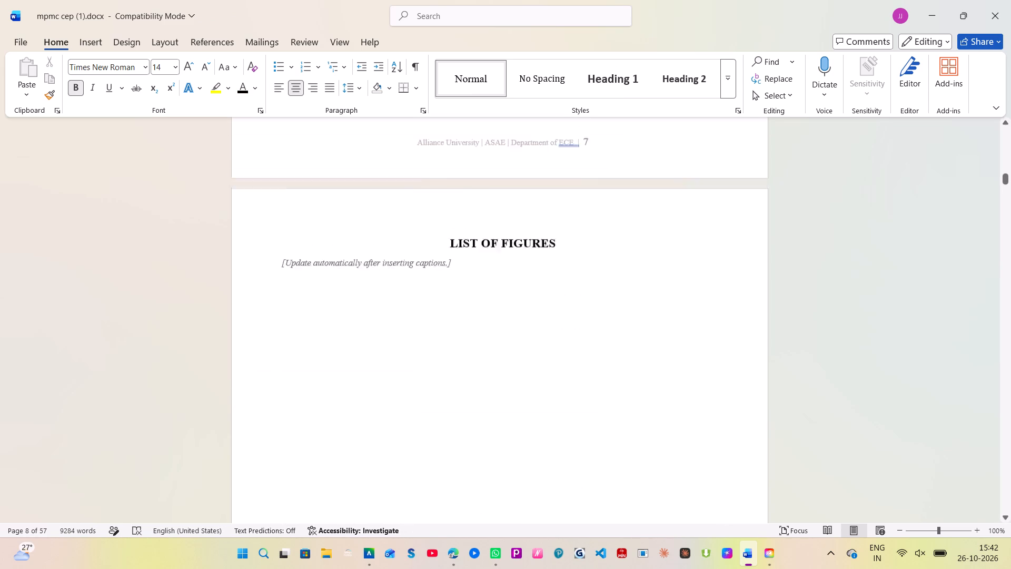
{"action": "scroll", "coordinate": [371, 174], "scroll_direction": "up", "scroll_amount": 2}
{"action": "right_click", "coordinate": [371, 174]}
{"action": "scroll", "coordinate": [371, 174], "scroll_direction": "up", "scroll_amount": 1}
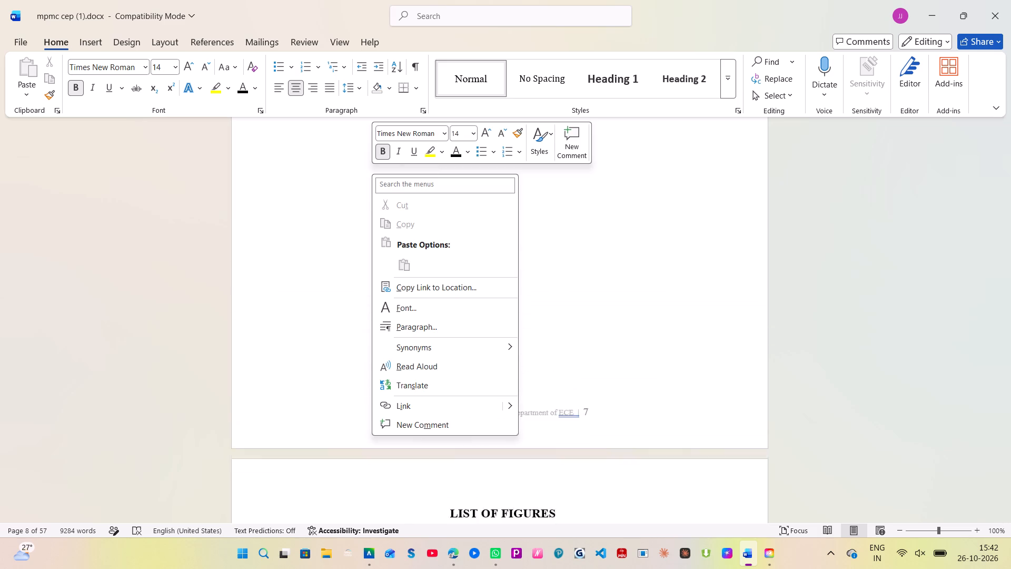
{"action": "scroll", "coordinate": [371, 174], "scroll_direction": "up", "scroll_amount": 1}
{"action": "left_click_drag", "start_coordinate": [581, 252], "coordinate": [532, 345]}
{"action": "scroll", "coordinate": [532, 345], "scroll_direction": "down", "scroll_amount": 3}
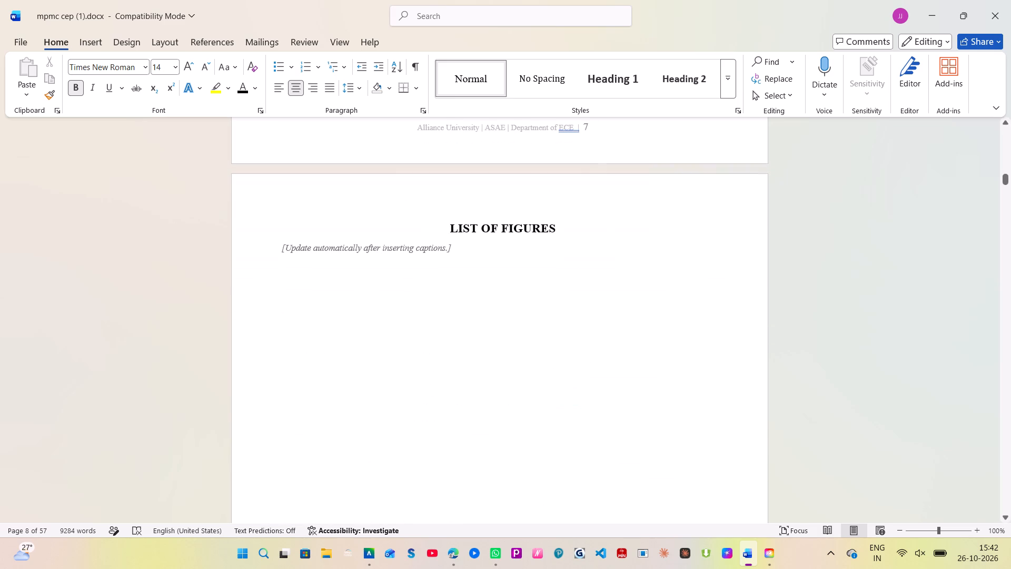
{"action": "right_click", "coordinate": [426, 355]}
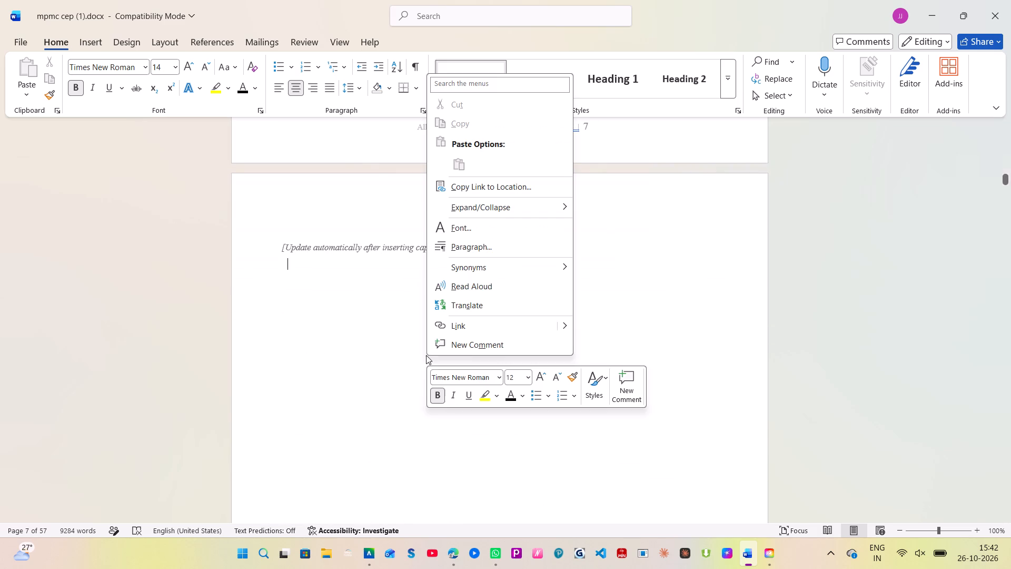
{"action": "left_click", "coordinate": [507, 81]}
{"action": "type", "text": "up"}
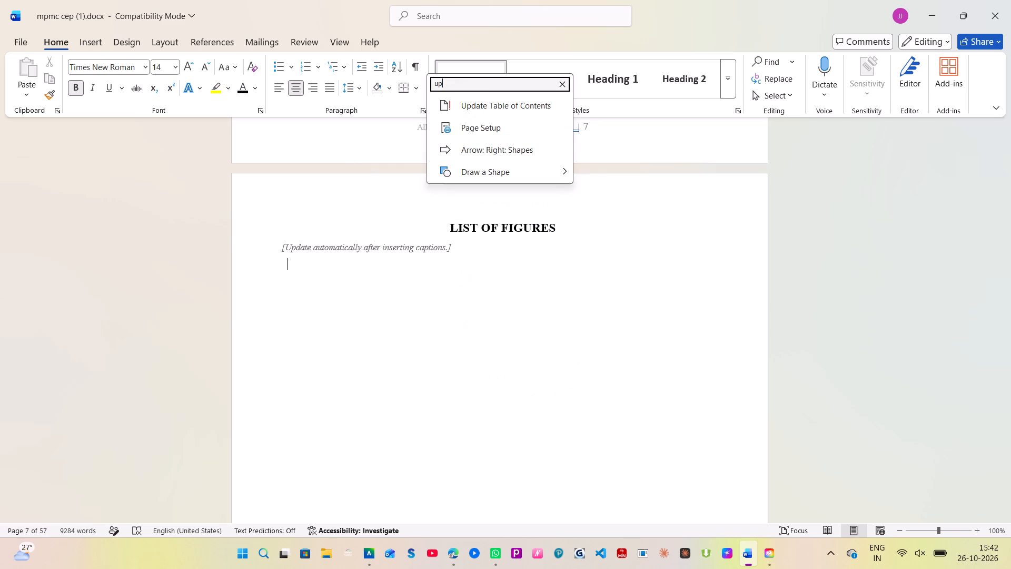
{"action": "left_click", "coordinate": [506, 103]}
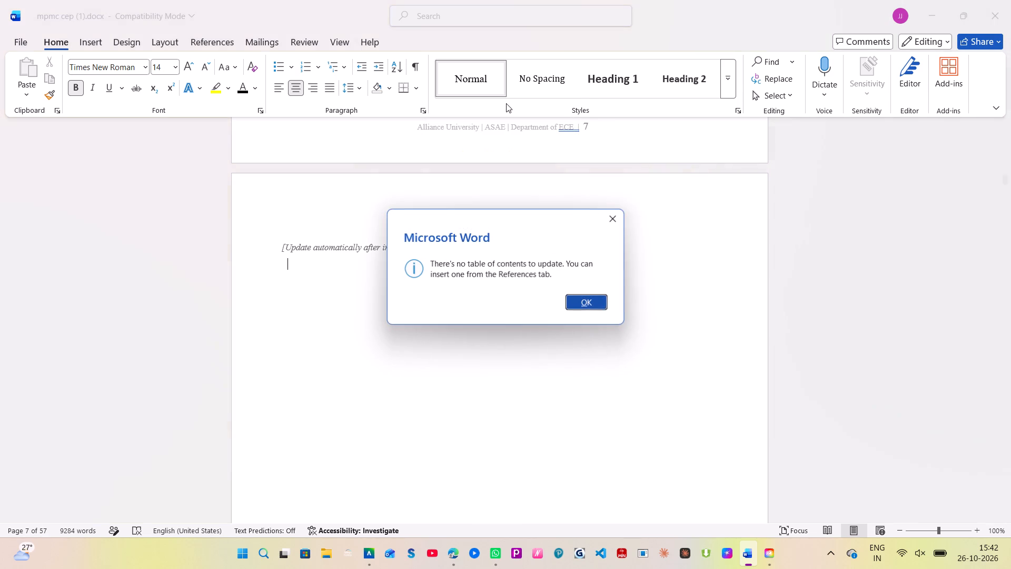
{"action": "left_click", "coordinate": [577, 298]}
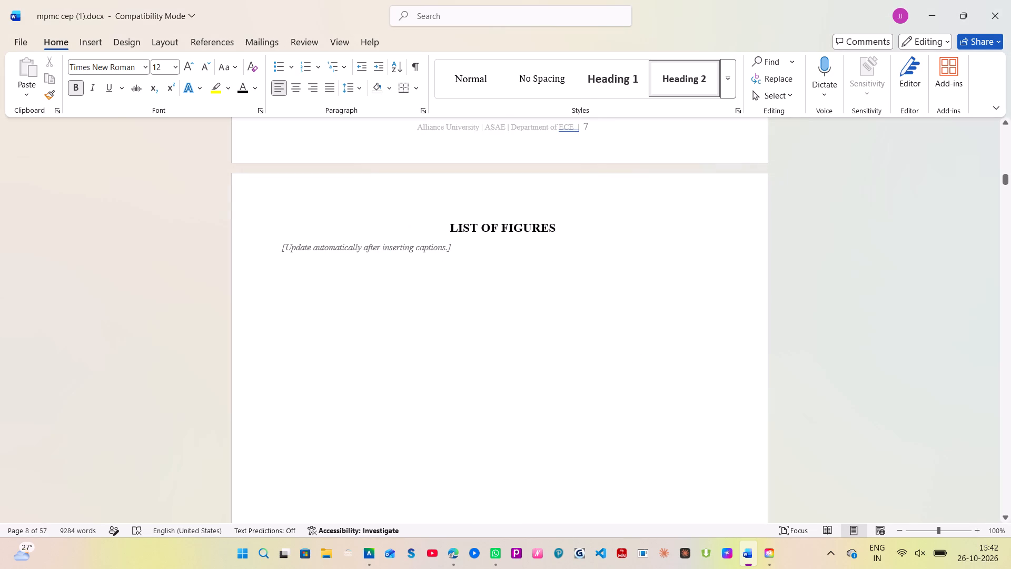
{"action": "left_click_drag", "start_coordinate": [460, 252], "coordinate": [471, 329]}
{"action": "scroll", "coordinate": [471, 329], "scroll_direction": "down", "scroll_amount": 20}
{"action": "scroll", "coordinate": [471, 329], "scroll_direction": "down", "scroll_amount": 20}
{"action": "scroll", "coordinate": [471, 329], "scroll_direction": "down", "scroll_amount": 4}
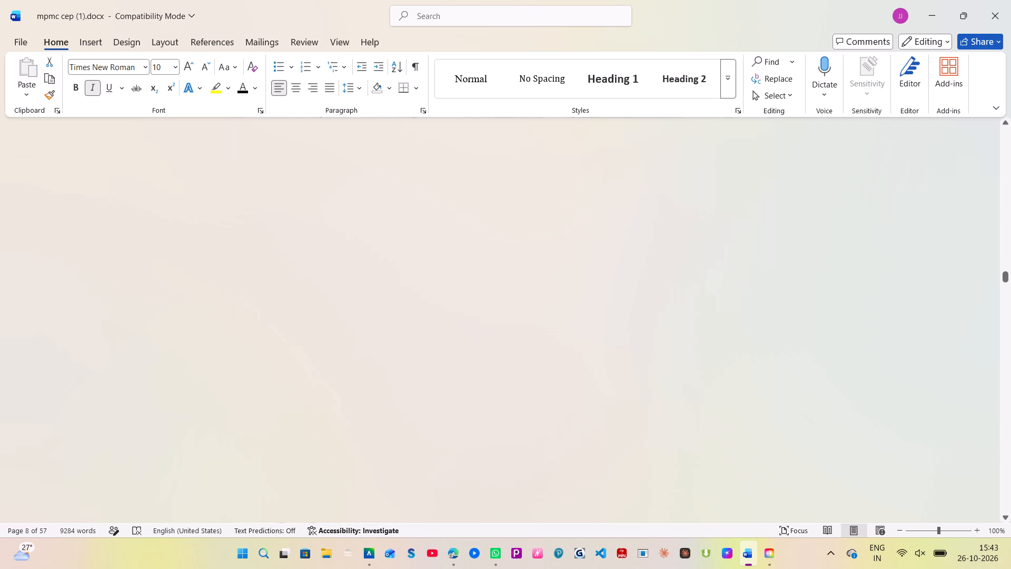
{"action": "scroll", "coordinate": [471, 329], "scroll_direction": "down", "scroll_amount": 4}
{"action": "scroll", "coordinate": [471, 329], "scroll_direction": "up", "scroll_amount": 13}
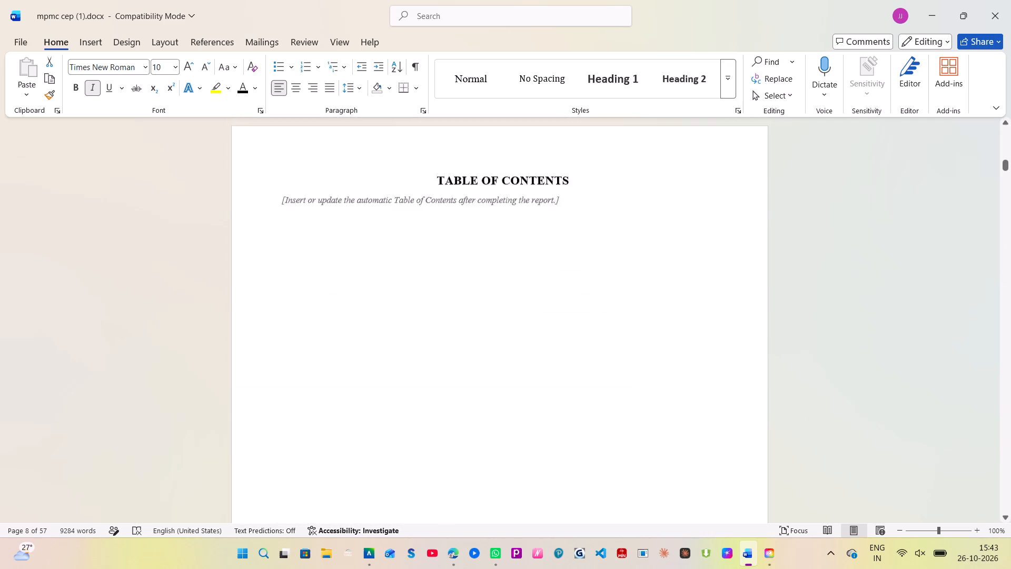
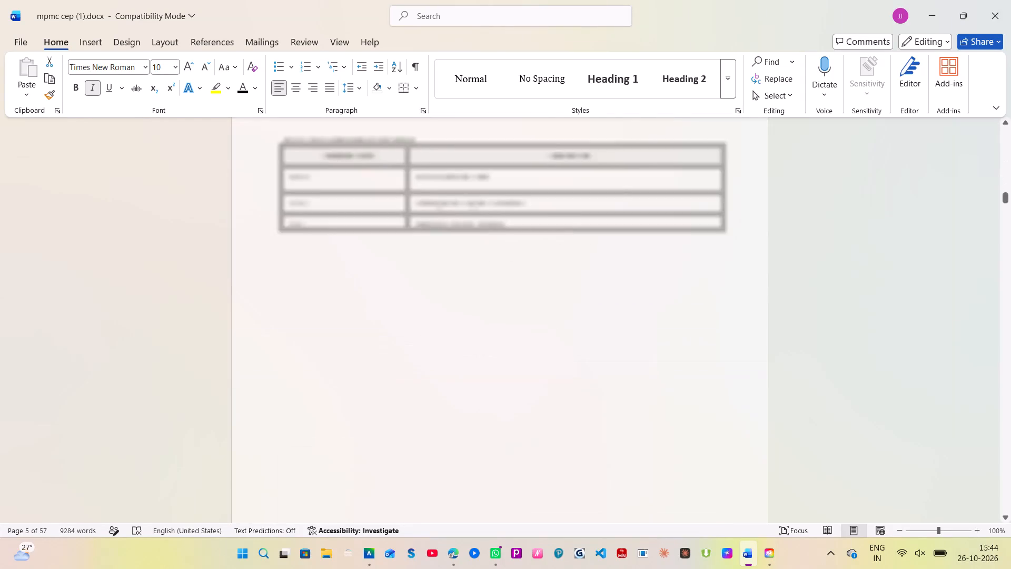
Look through Chapters 3 to 6 for the figures and check how each one is captioned.
{"action": "scroll", "coordinate": [499, 419], "scroll_direction": "down", "scroll_amount": 13}
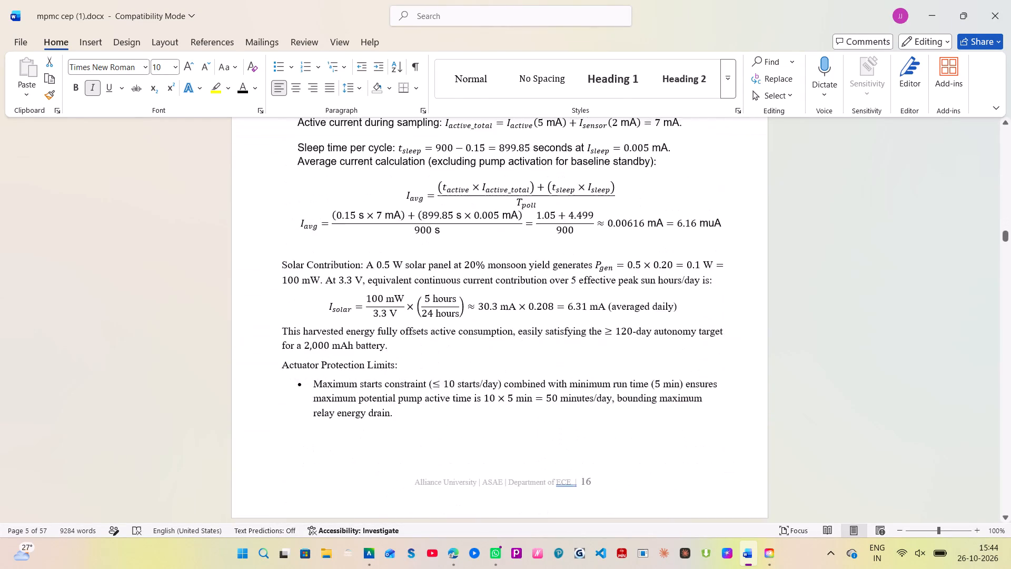
{"action": "scroll", "coordinate": [499, 419], "scroll_direction": "down", "scroll_amount": 6}
{"action": "scroll", "coordinate": [499, 419], "scroll_direction": "down", "scroll_amount": 20}
{"action": "scroll", "coordinate": [499, 419], "scroll_direction": "down", "scroll_amount": 20}
{"action": "scroll", "coordinate": [499, 419], "scroll_direction": "down", "scroll_amount": 20}
{"action": "scroll", "coordinate": [499, 419], "scroll_direction": "down", "scroll_amount": 5}
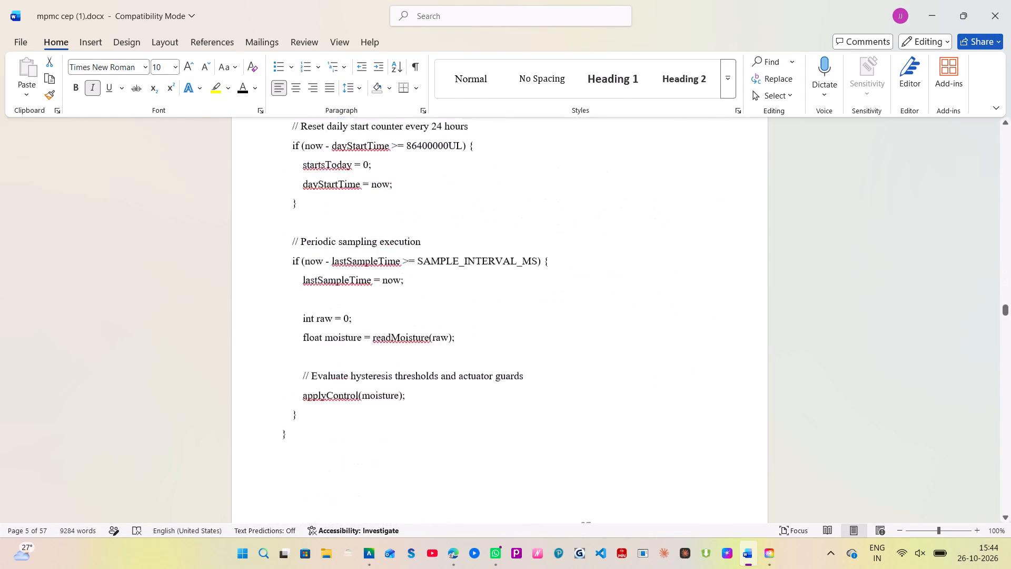
{"action": "scroll", "coordinate": [499, 419], "scroll_direction": "down", "scroll_amount": 1}
{"action": "scroll", "coordinate": [499, 419], "scroll_direction": "up", "scroll_amount": 12}
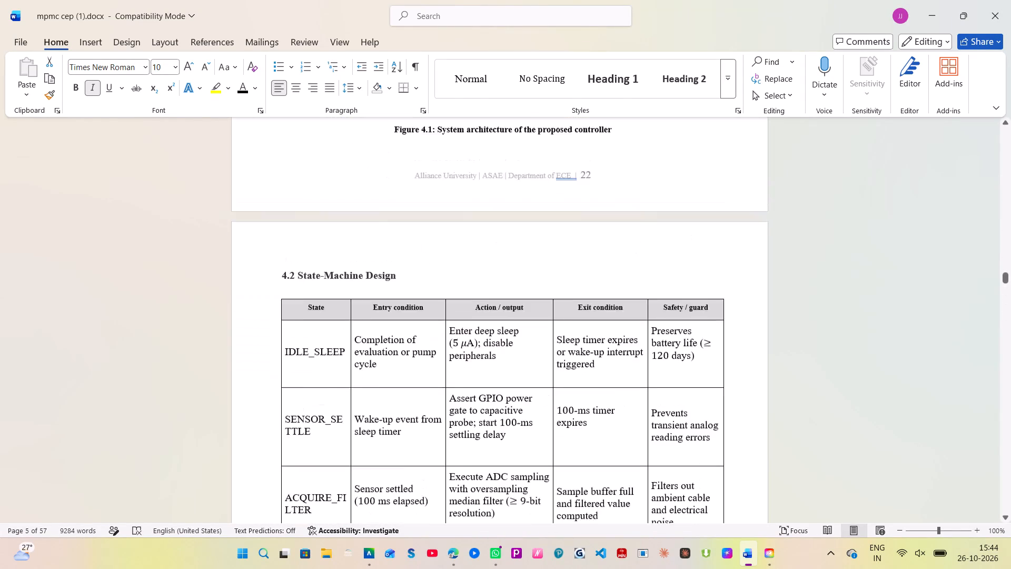
{"action": "scroll", "coordinate": [499, 419], "scroll_direction": "up", "scroll_amount": 8}
{"action": "scroll", "coordinate": [499, 419], "scroll_direction": "down", "scroll_amount": 2}
{"action": "scroll", "coordinate": [499, 419], "scroll_direction": "up", "scroll_amount": 1}
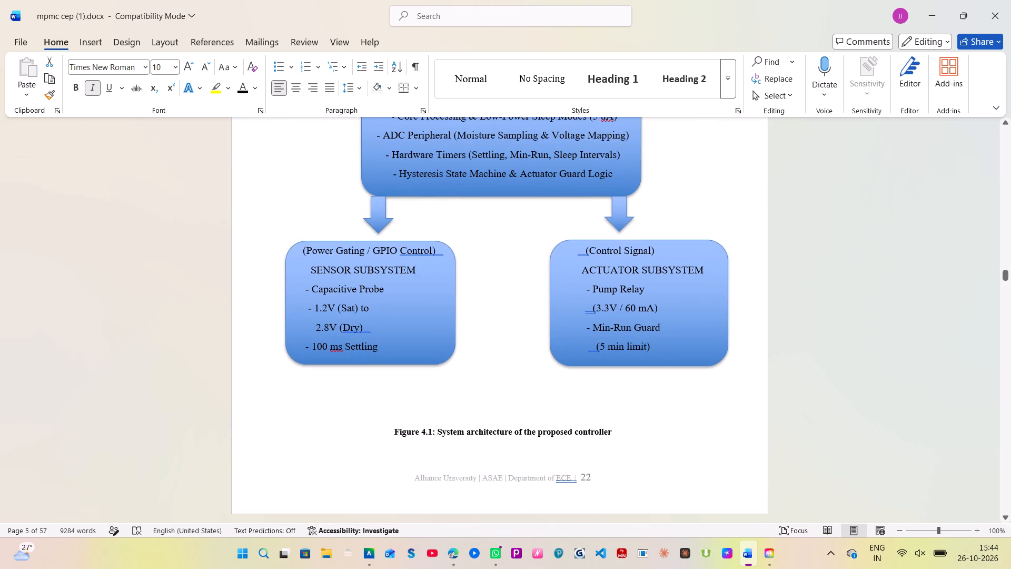
{"action": "scroll", "coordinate": [470, 434], "scroll_direction": "up", "scroll_amount": 3}
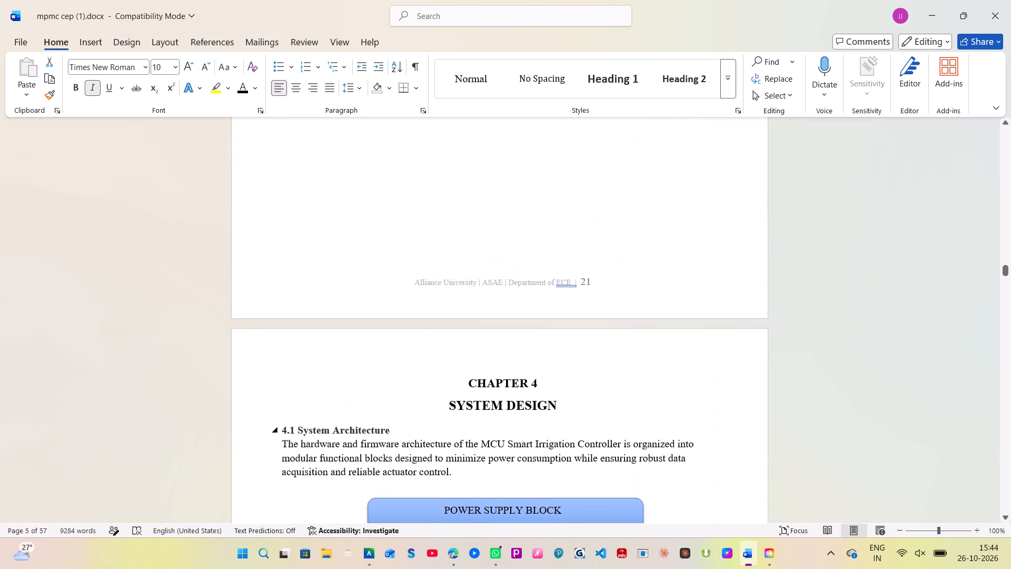
{"action": "scroll", "coordinate": [470, 434], "scroll_direction": "down", "scroll_amount": 13}
{"action": "scroll", "coordinate": [470, 434], "scroll_direction": "down", "scroll_amount": 8}
{"action": "scroll", "coordinate": [470, 434], "scroll_direction": "up", "scroll_amount": 3}
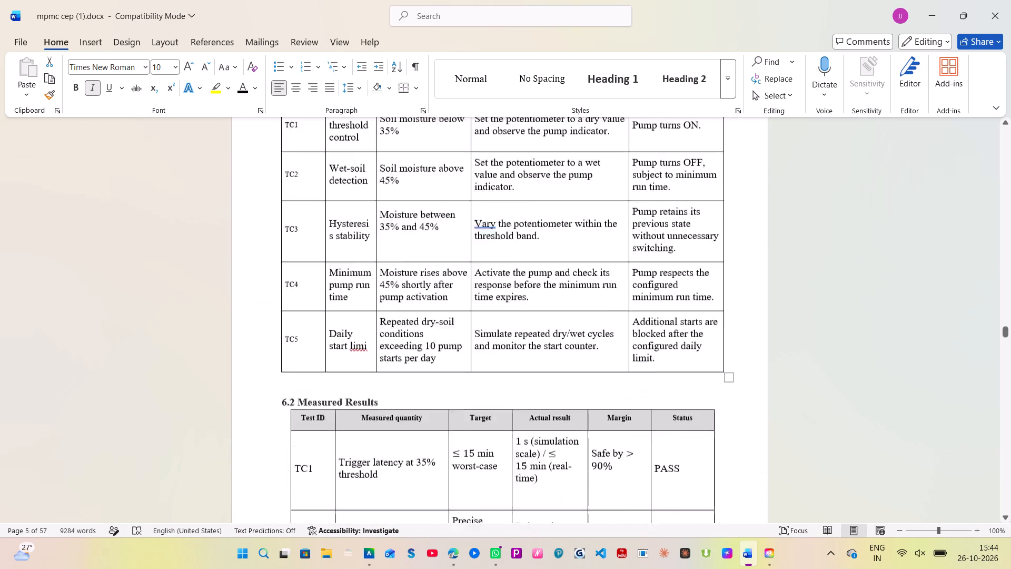
{"action": "scroll", "coordinate": [470, 434], "scroll_direction": "up", "scroll_amount": 2}
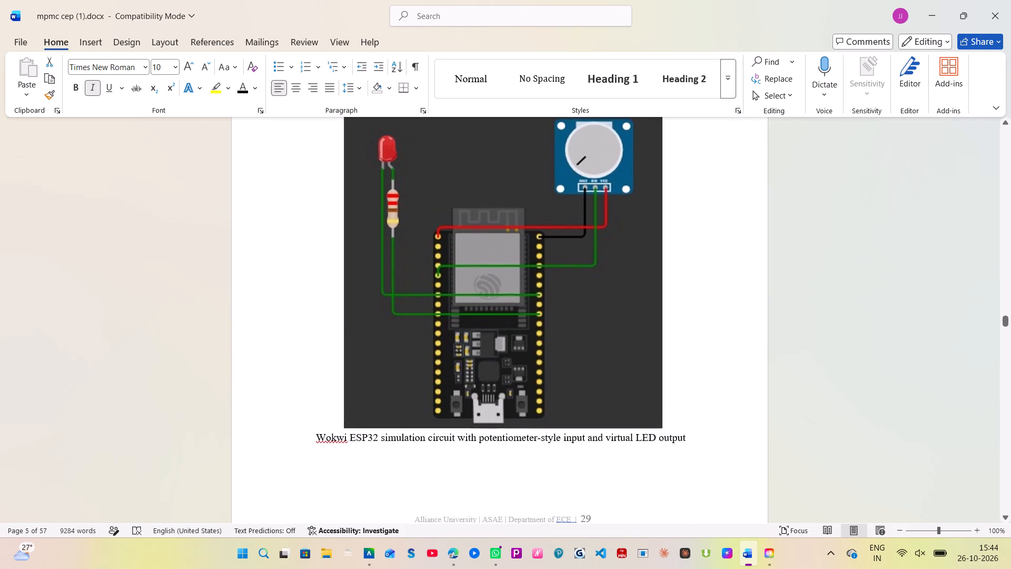
{"action": "scroll", "coordinate": [312, 435], "scroll_direction": "up", "scroll_amount": 4}
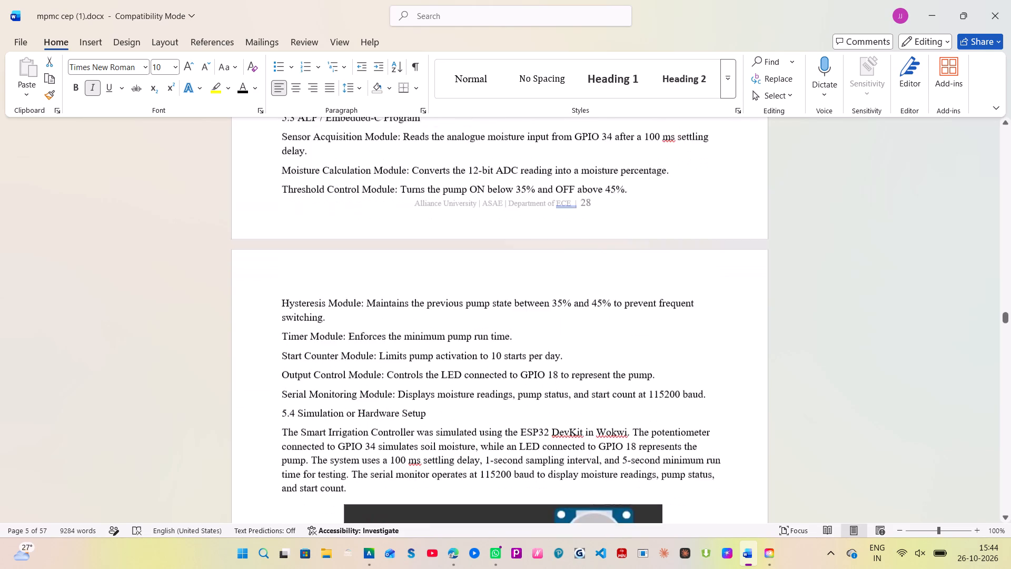
{"action": "scroll", "coordinate": [312, 435], "scroll_direction": "up", "scroll_amount": 2}
{"action": "scroll", "coordinate": [312, 435], "scroll_direction": "down", "scroll_amount": 1}
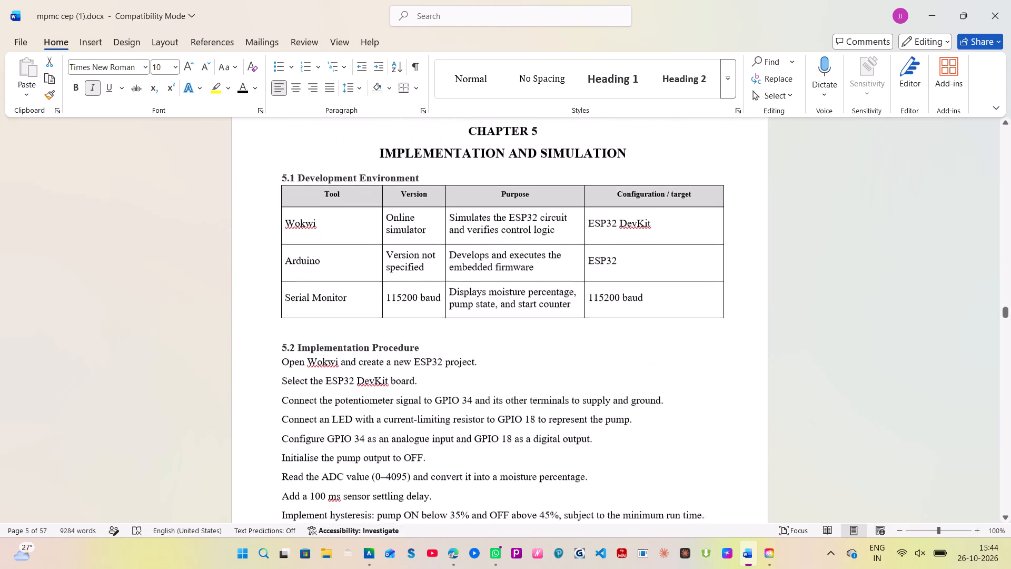
{"action": "scroll", "coordinate": [312, 435], "scroll_direction": "down", "scroll_amount": 5}
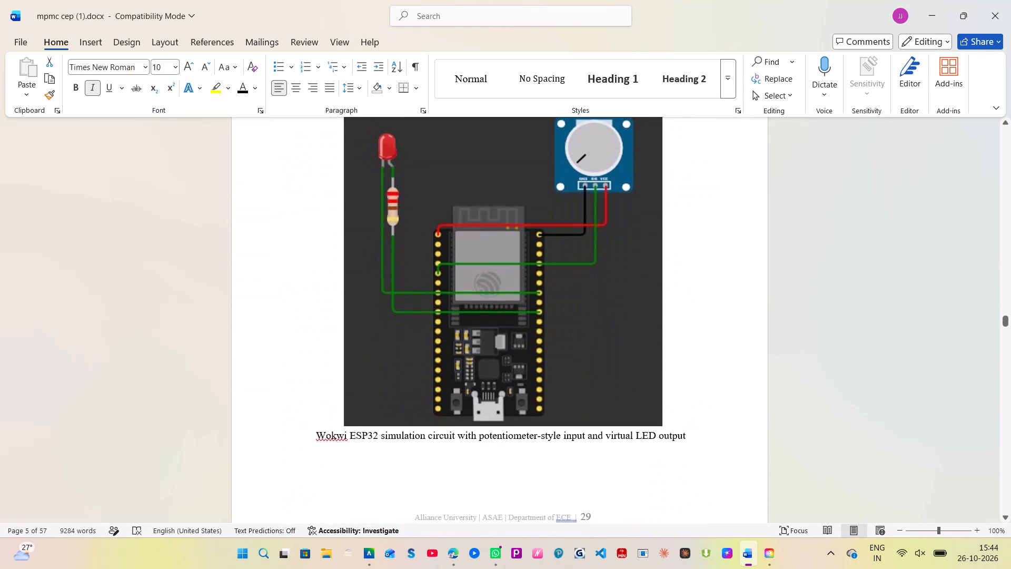
Add "Figure 5.1" before the Wokwi ESP32 simulation circuit caption in section 5.4 and trim its leading space to fit one line.
{"action": "left_click", "coordinate": [317, 435]}
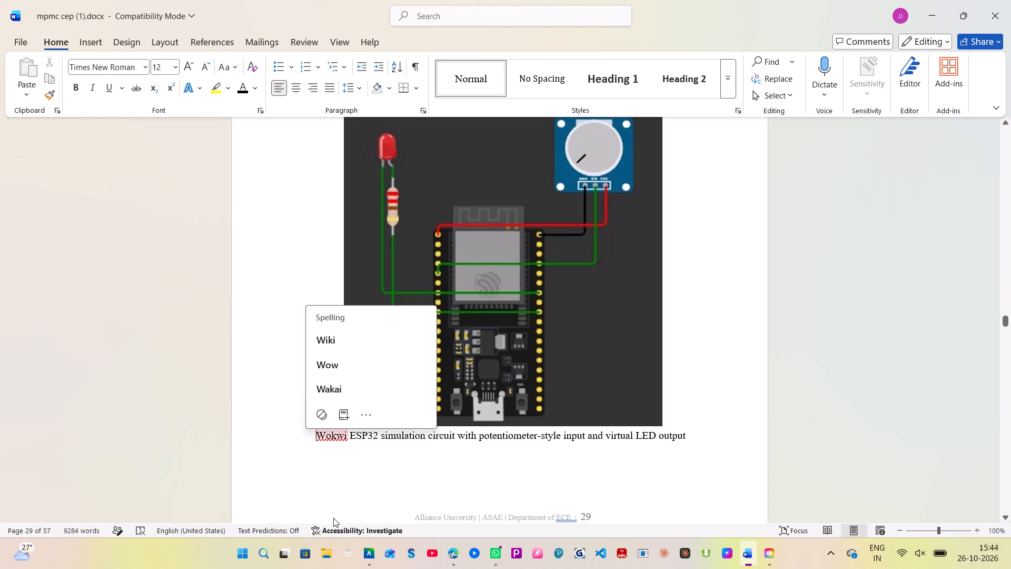
{"action": "type", "text": "Figure"}
{"action": "key", "text": "space"}
{"action": "type", "text": "5.1"}
{"action": "key", "text": "space"}
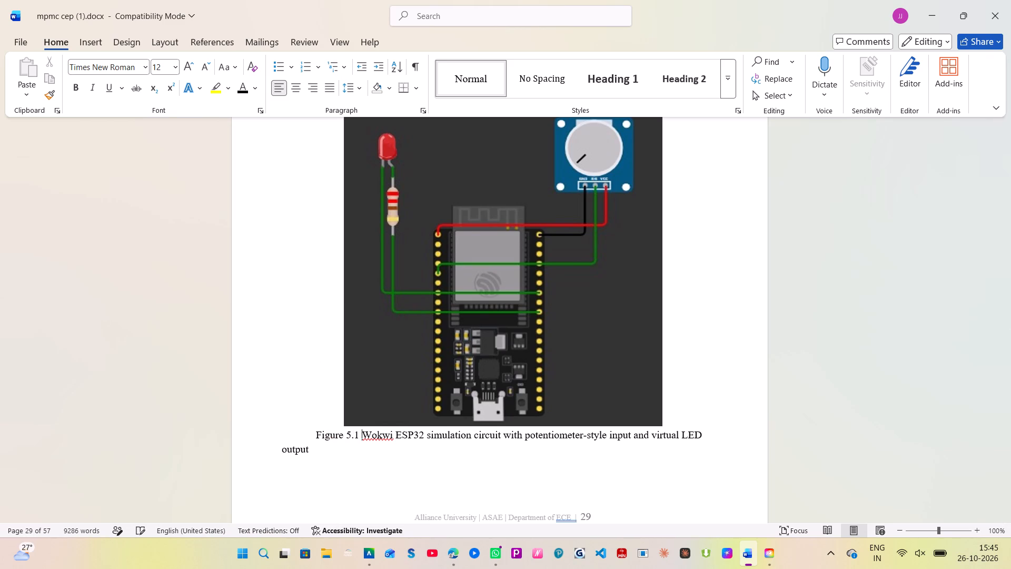
{"action": "left_click", "coordinate": [317, 433]}
{"action": "key", "text": "BackSpace"}
{"action": "key", "text": "BackSpace"}
{"action": "key", "text": "BackSpace"}
{"action": "key", "text": "BackSpace"}
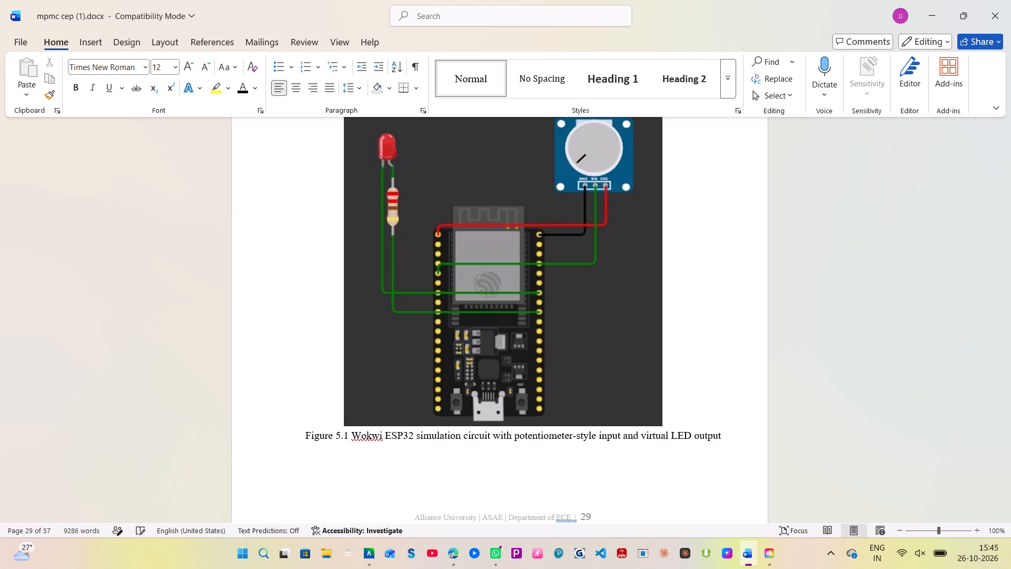
{"action": "key", "text": "BackSpace"}
Place the text cursor on the empty line below the simulation and serial output screenshot on page 47.
{"action": "scroll", "coordinate": [433, 443], "scroll_direction": "down", "scroll_amount": 4}
{"action": "scroll", "coordinate": [433, 443], "scroll_direction": "up", "scroll_amount": 1}
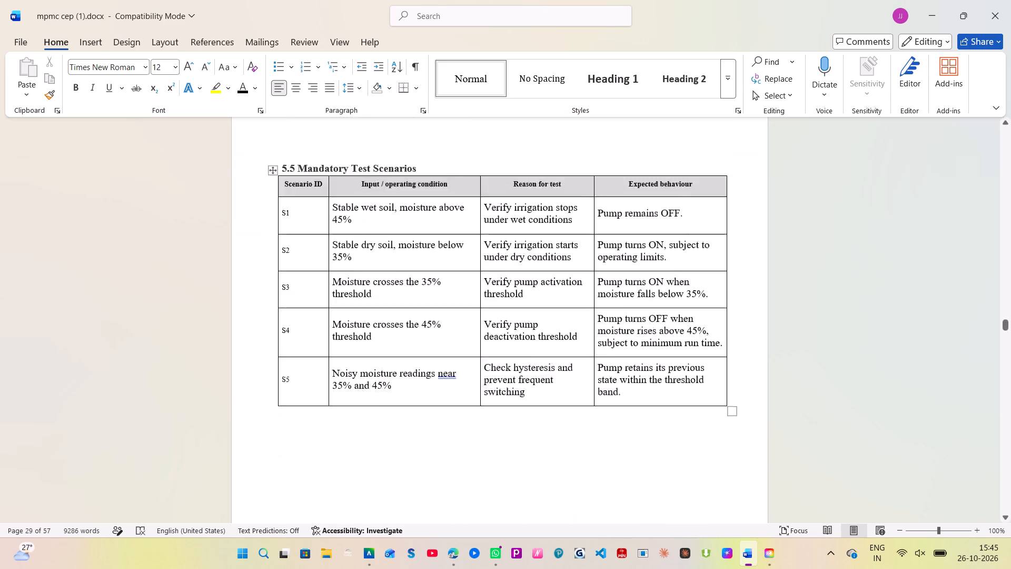
{"action": "scroll", "coordinate": [433, 443], "scroll_direction": "up", "scroll_amount": 1}
{"action": "scroll", "coordinate": [433, 443], "scroll_direction": "down", "scroll_amount": 13}
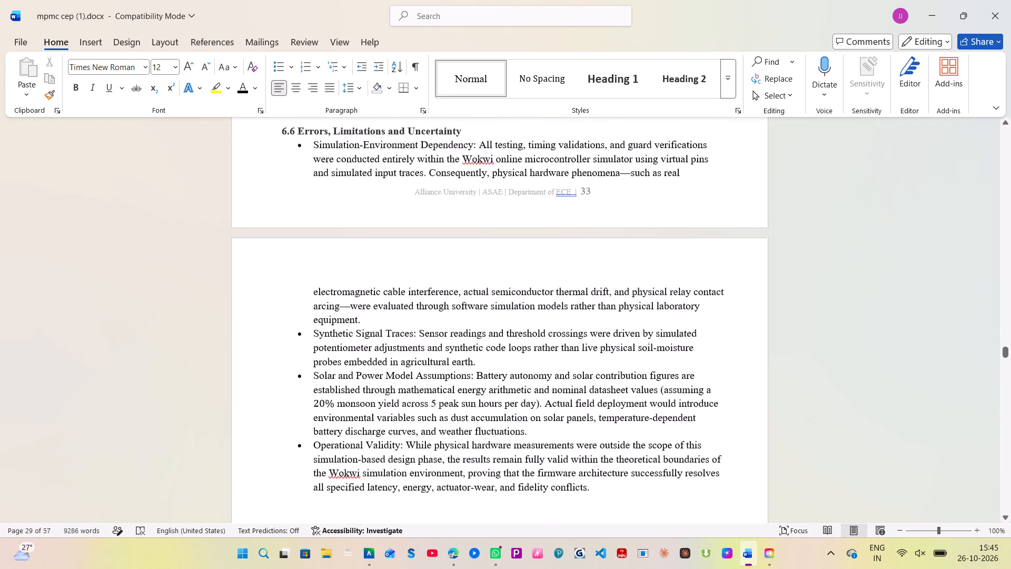
{"action": "scroll", "coordinate": [433, 443], "scroll_direction": "down", "scroll_amount": 17}
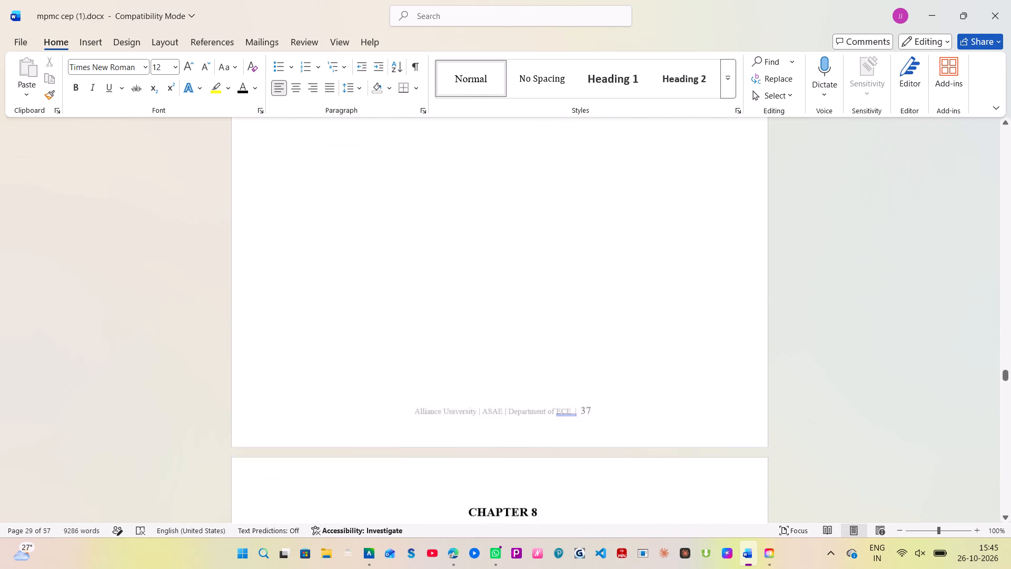
{"action": "scroll", "coordinate": [433, 443], "scroll_direction": "down", "scroll_amount": 13}
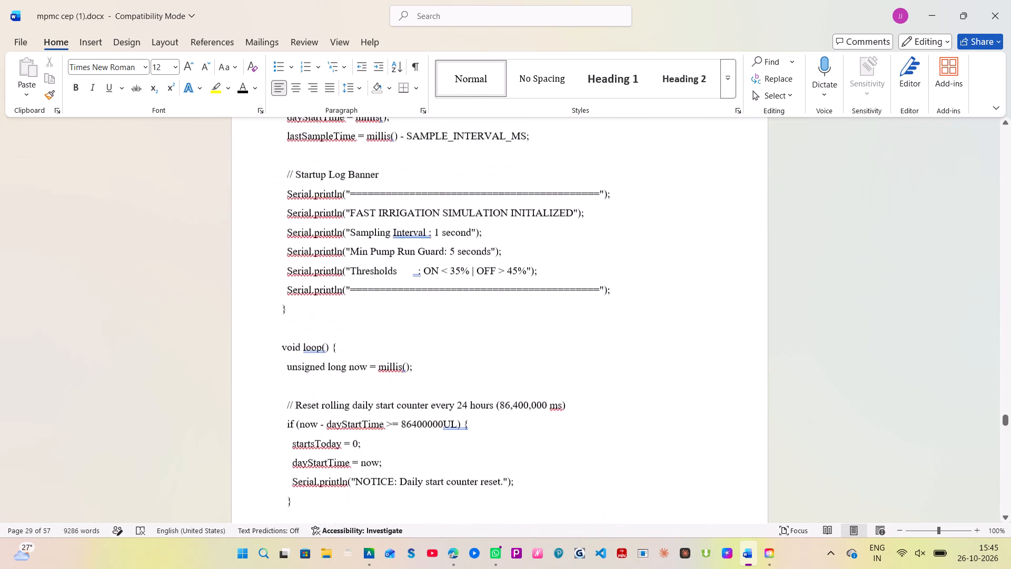
{"action": "scroll", "coordinate": [433, 443], "scroll_direction": "down", "scroll_amount": 9}
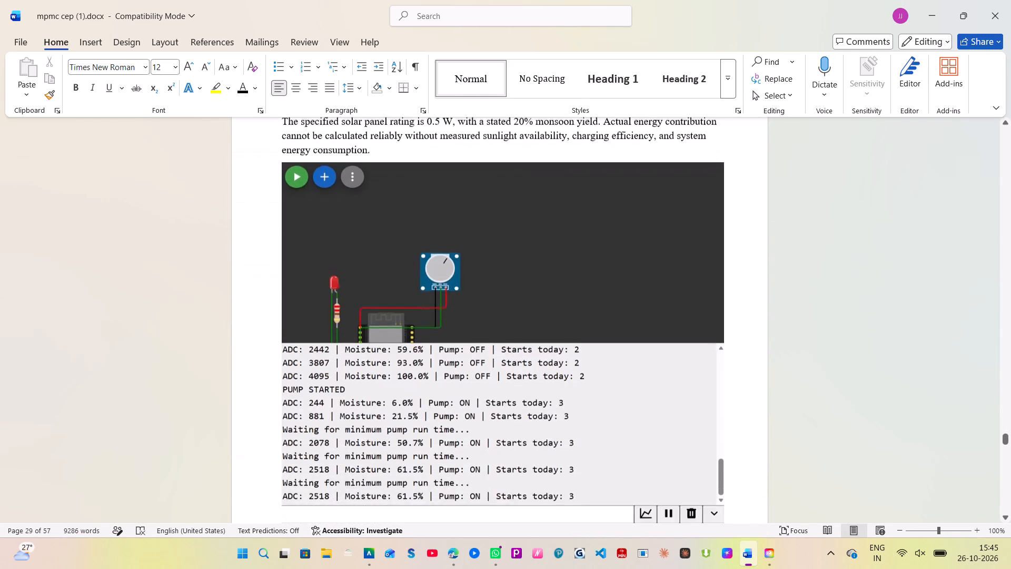
{"action": "scroll", "coordinate": [433, 443], "scroll_direction": "down", "scroll_amount": 1}
{"action": "scroll", "coordinate": [375, 476], "scroll_direction": "down", "scroll_amount": 1}
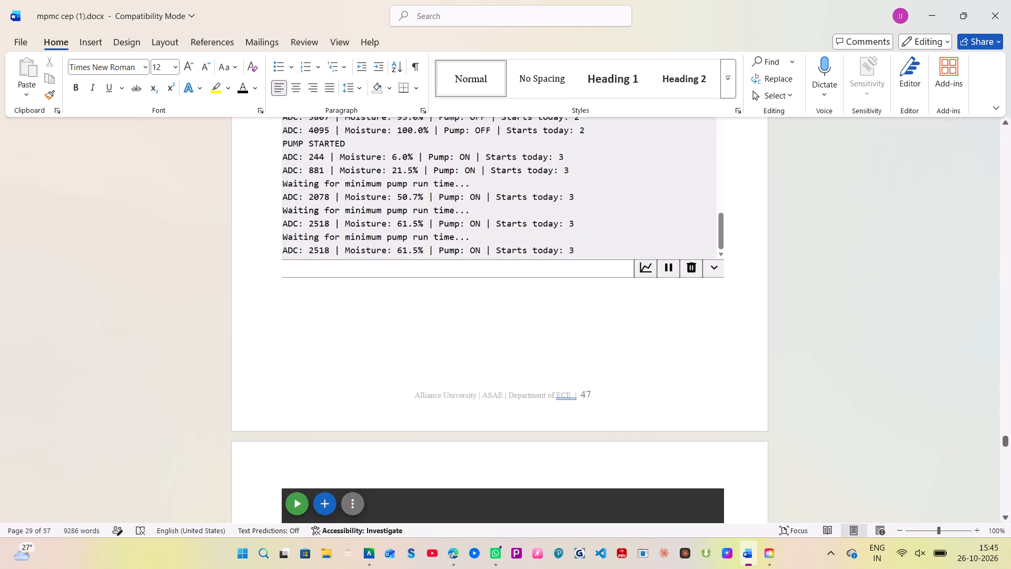
{"action": "left_click", "coordinate": [295, 287]}
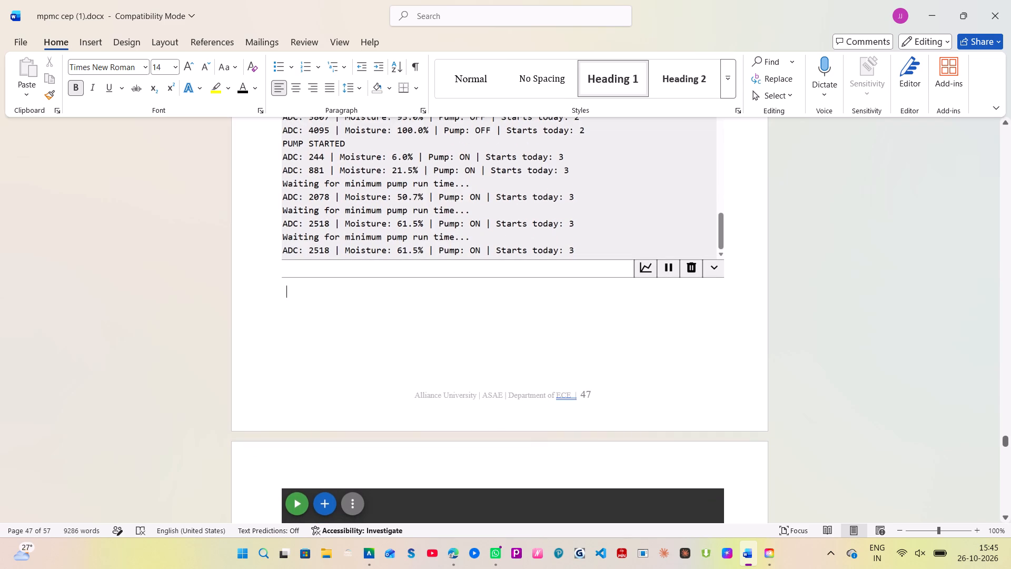
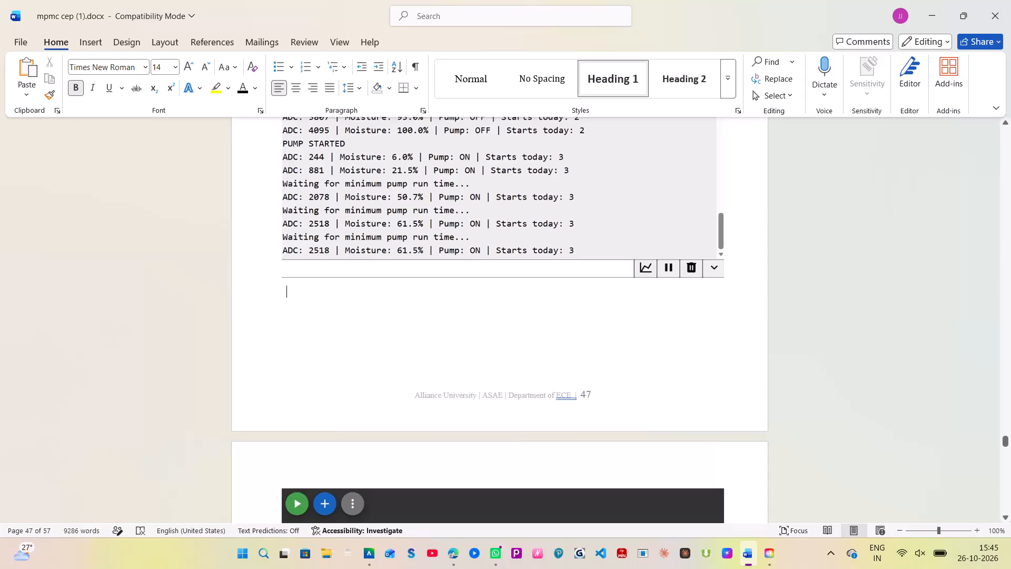
Try to paste the copied caption "Figure 4: Minimum run time of 5 mins once the pump starts" below the simulation screenshot on page 48.
{"action": "scroll", "coordinate": [395, 326], "scroll_direction": "down", "scroll_amount": 4}
{"action": "scroll", "coordinate": [395, 326], "scroll_direction": "up", "scroll_amount": 2}
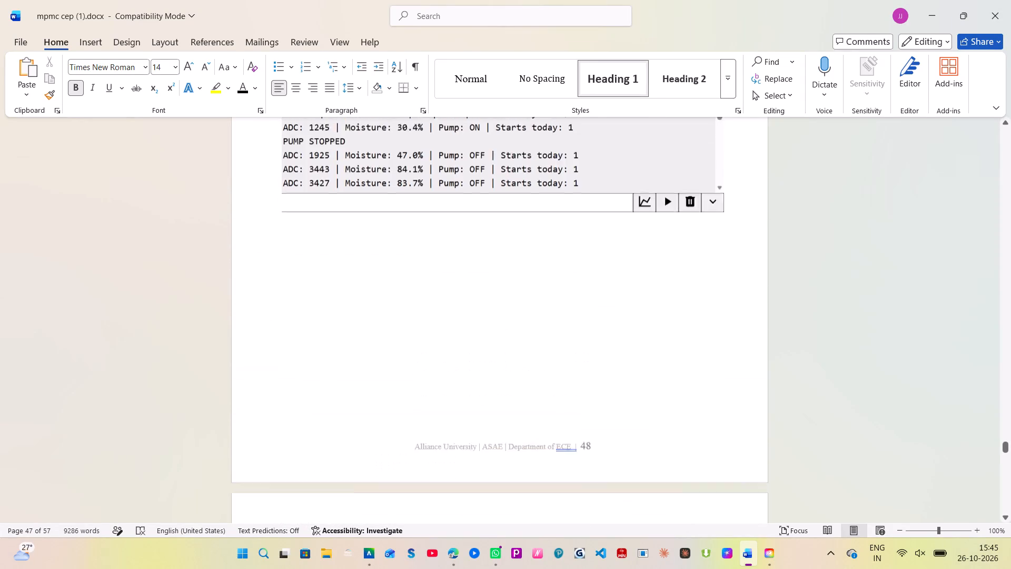
{"action": "scroll", "coordinate": [395, 326], "scroll_direction": "up", "scroll_amount": 1}
{"action": "scroll", "coordinate": [479, 348], "scroll_direction": "up", "scroll_amount": 2}
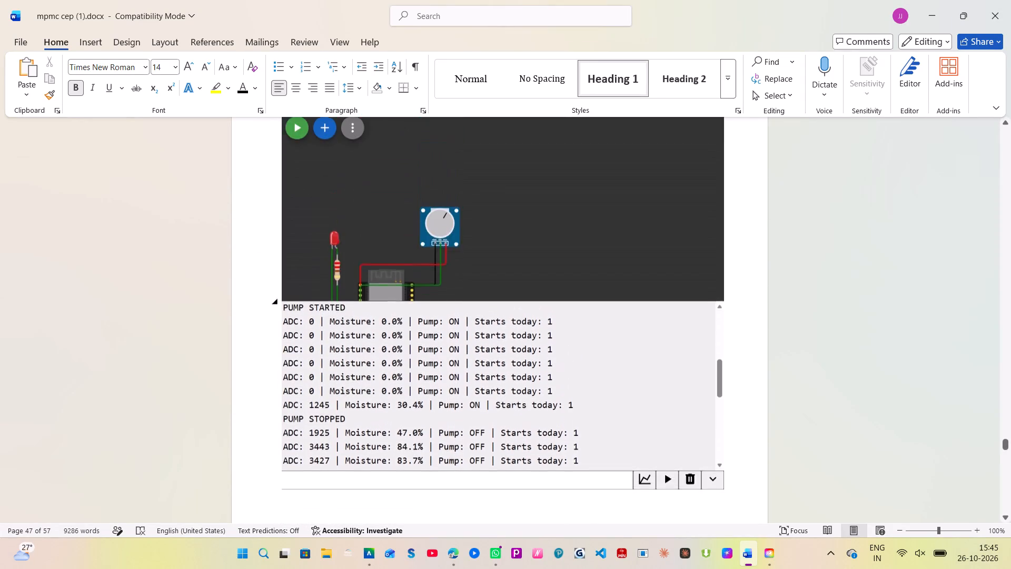
{"action": "scroll", "coordinate": [479, 348], "scroll_direction": "up", "scroll_amount": 3}
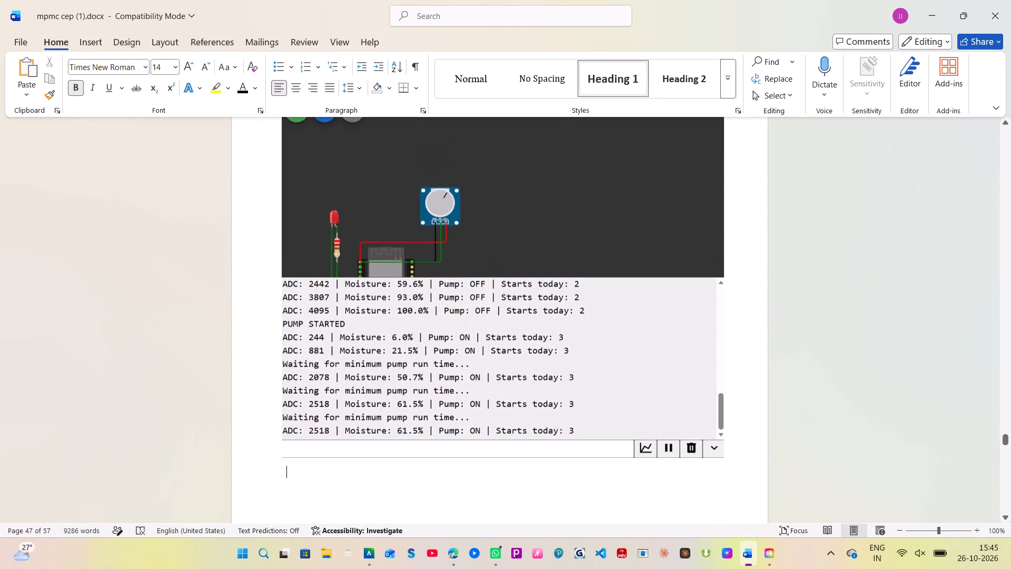
{"action": "scroll", "coordinate": [479, 348], "scroll_direction": "down", "scroll_amount": 4}
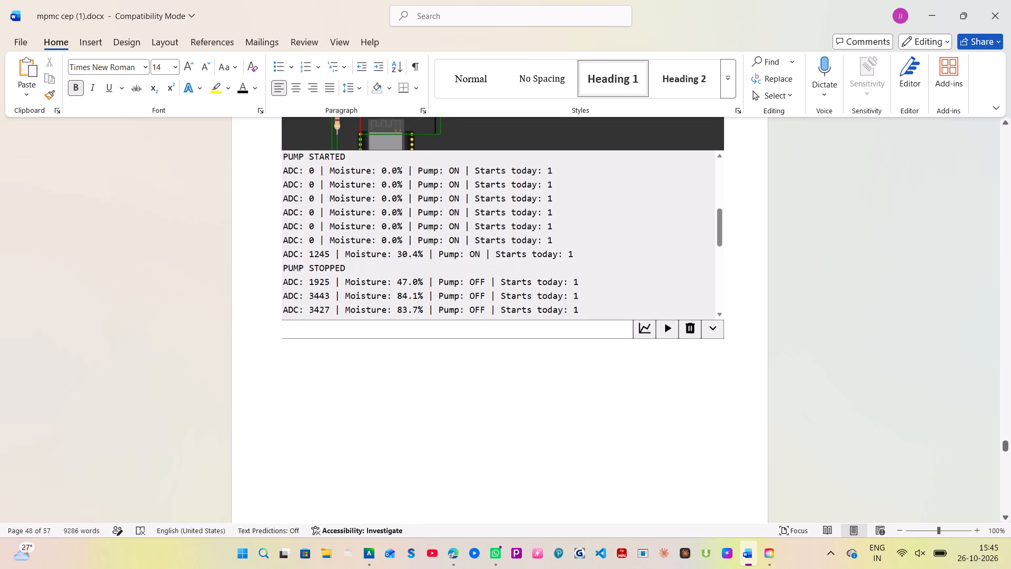
{"action": "left_click", "coordinate": [385, 362]}
{"action": "key", "text": "ctrl+v"}
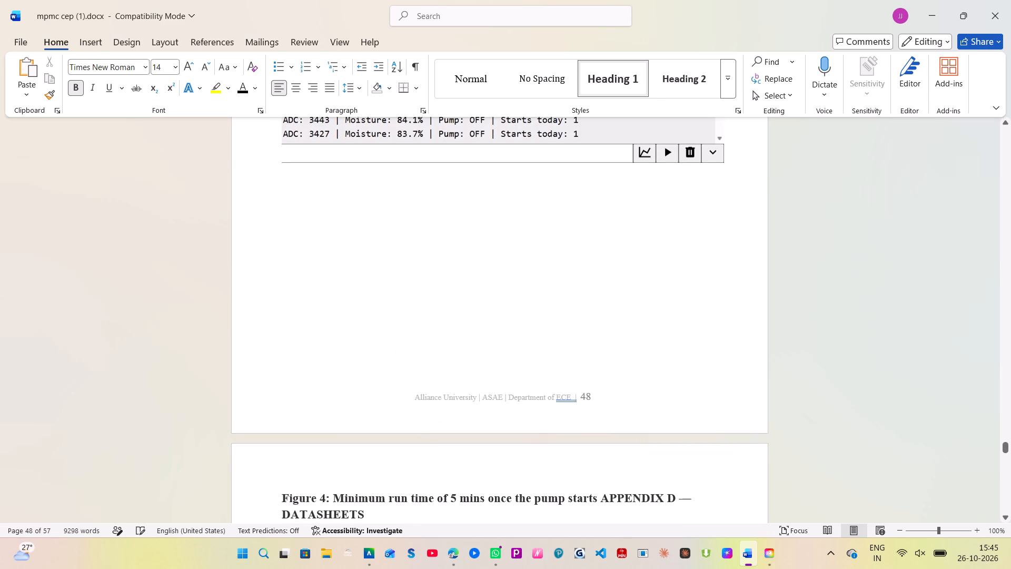
{"action": "scroll", "coordinate": [400, 400], "scroll_direction": "down", "scroll_amount": 1}
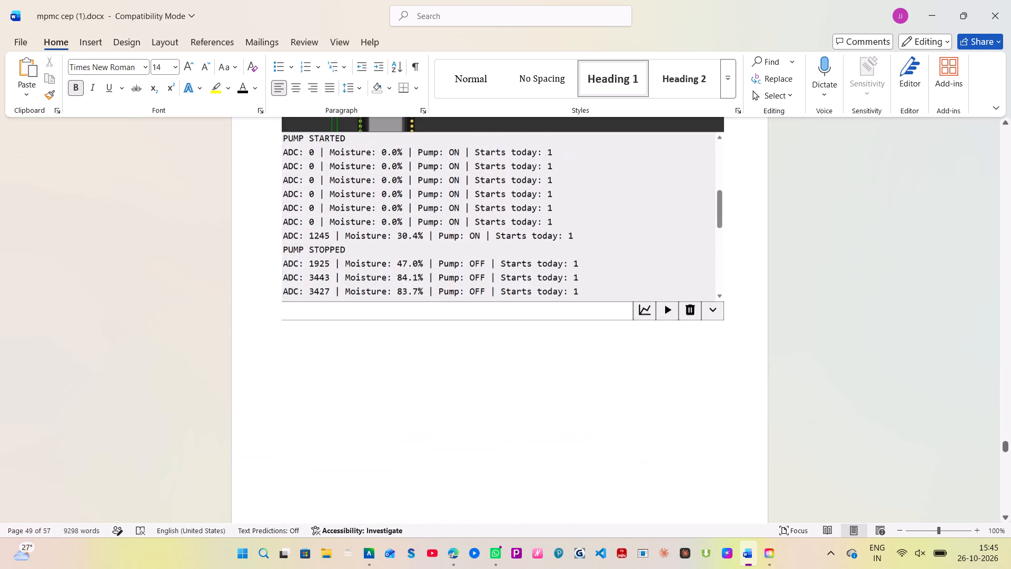
{"action": "scroll", "coordinate": [400, 400], "scroll_direction": "down", "scroll_amount": 1}
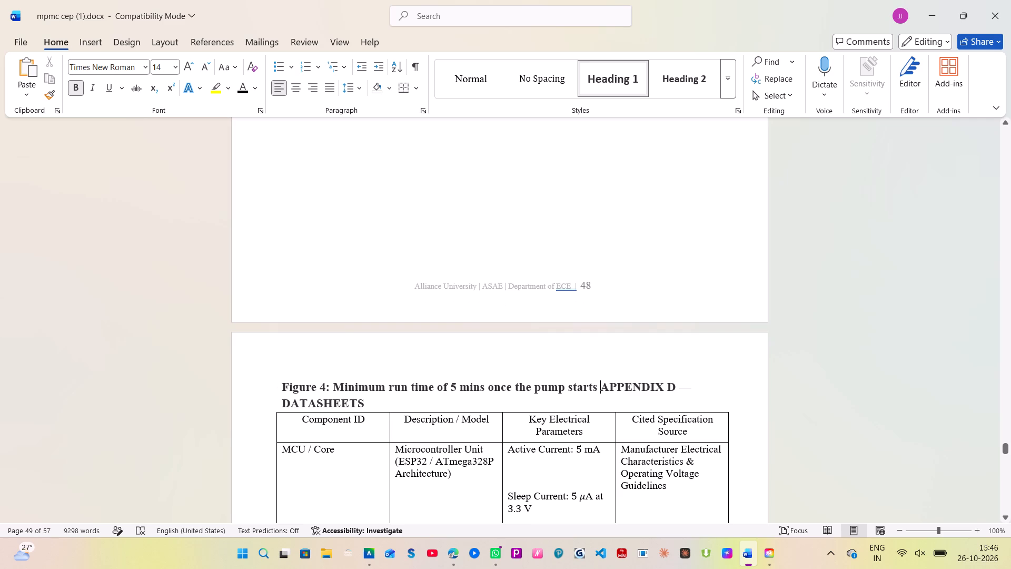
{"action": "key", "text": "alt+z"}
Remove the misplaced caption "Figure 4: Minimum run time of 5 mins once the pump starts" from in front of the Appendix D heading.
{"action": "key", "text": "ctrl+z"}
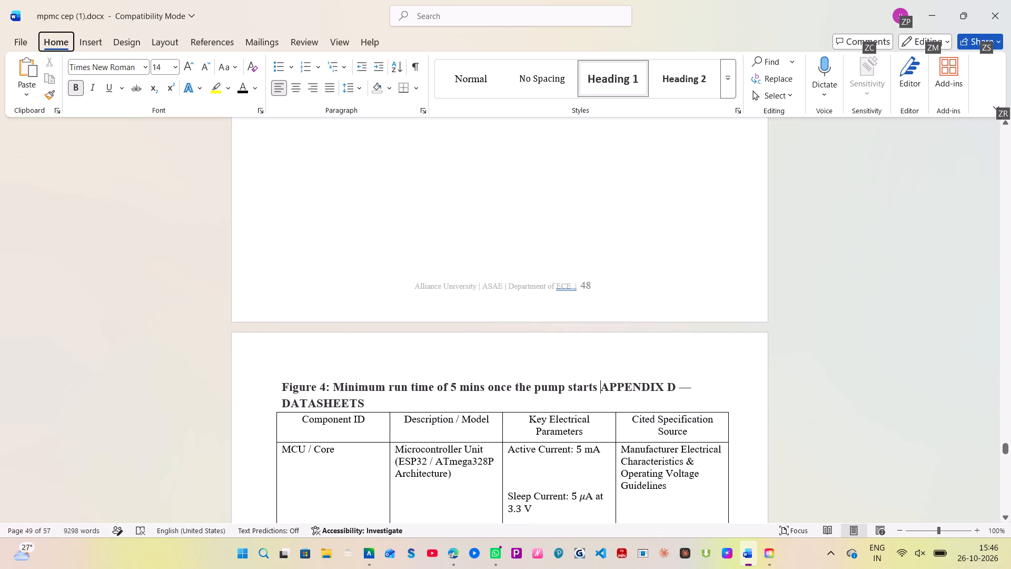
{"action": "key", "text": "ctrl+z"}
{"action": "left_click_drag", "start_coordinate": [595, 385], "coordinate": [277, 377]}
{"action": "key", "text": "BackSpace"}
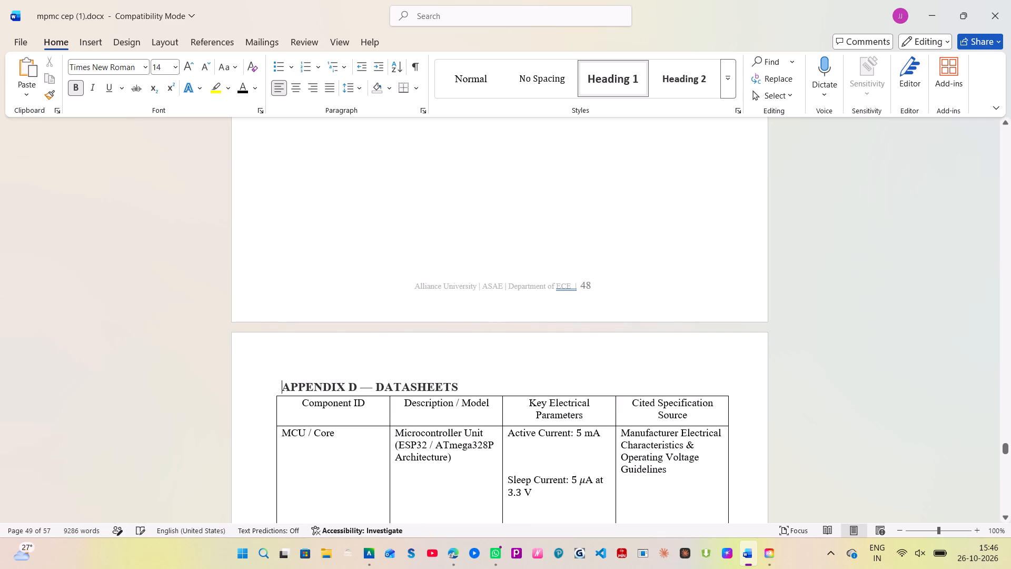
Place the text cursor on the empty line below the serial output screenshot at the end of page 47.
{"action": "scroll", "coordinate": [492, 325], "scroll_direction": "up", "scroll_amount": 3}
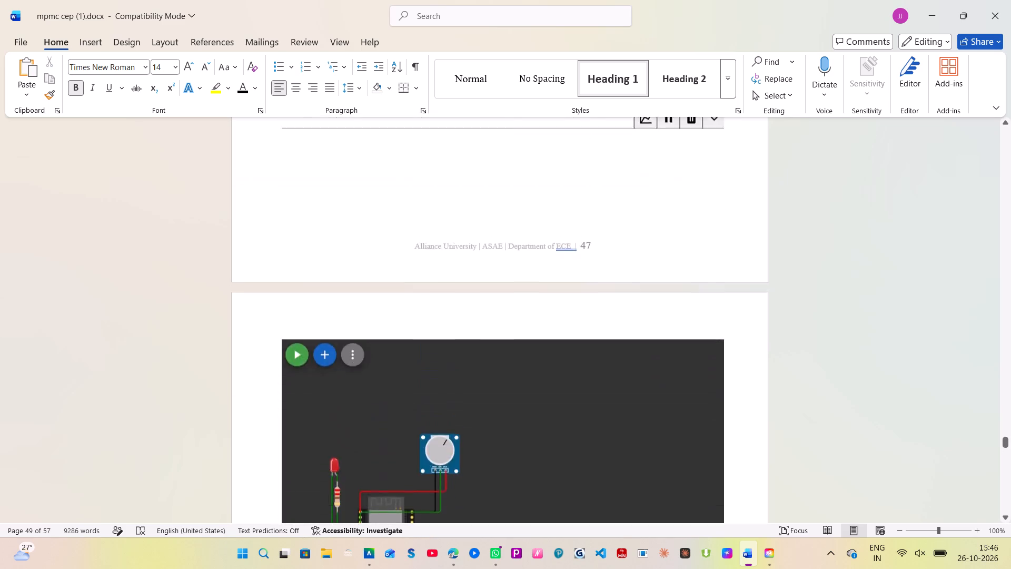
{"action": "scroll", "coordinate": [492, 325], "scroll_direction": "up", "scroll_amount": 2}
{"action": "scroll", "coordinate": [492, 325], "scroll_direction": "down", "scroll_amount": 2}
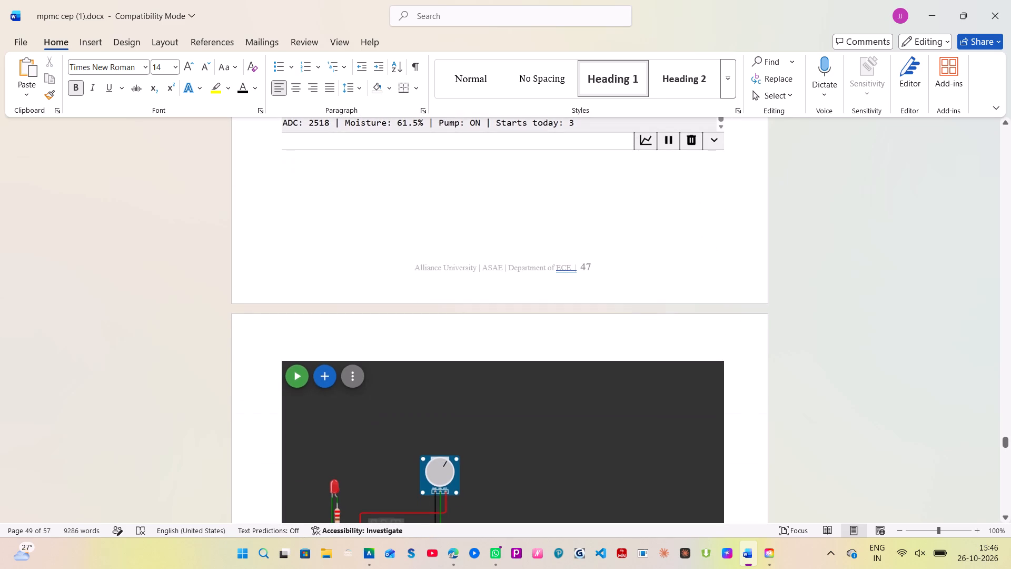
{"action": "left_click", "coordinate": [353, 171]}
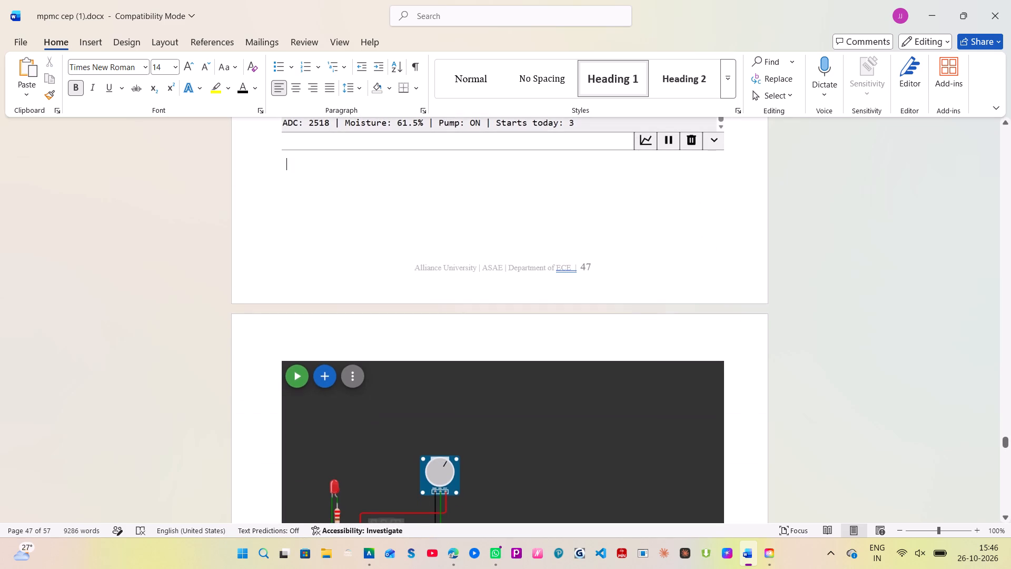
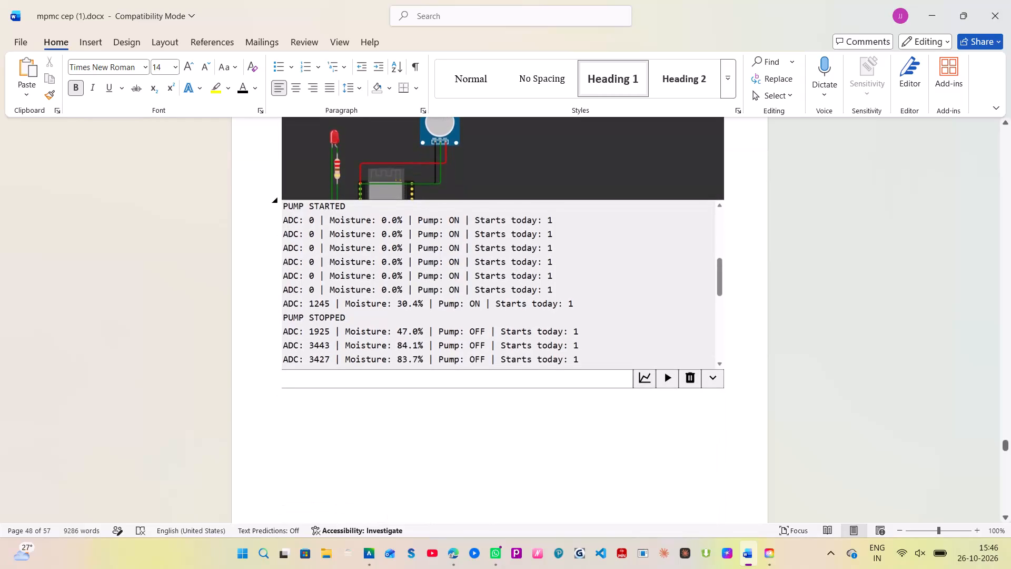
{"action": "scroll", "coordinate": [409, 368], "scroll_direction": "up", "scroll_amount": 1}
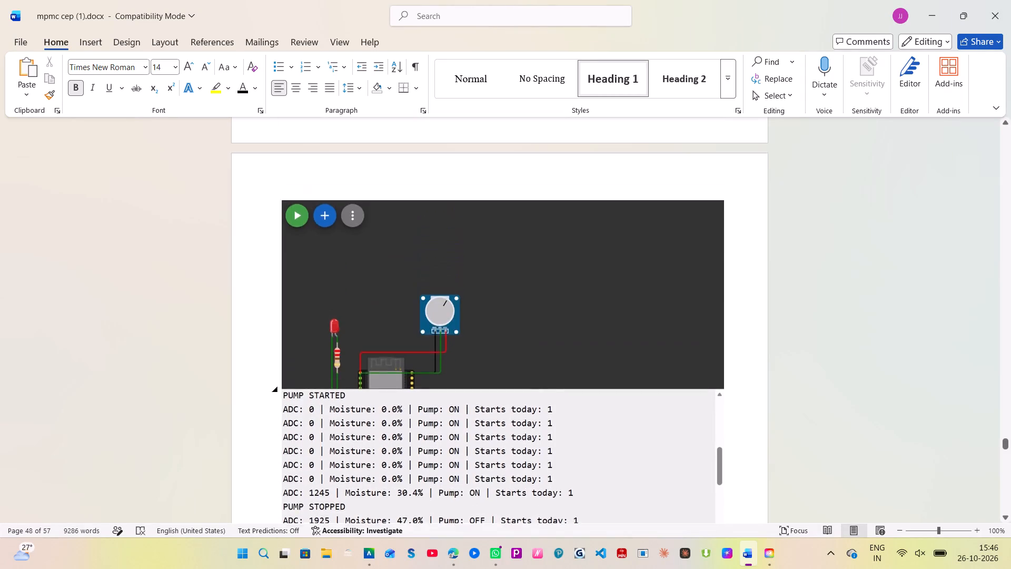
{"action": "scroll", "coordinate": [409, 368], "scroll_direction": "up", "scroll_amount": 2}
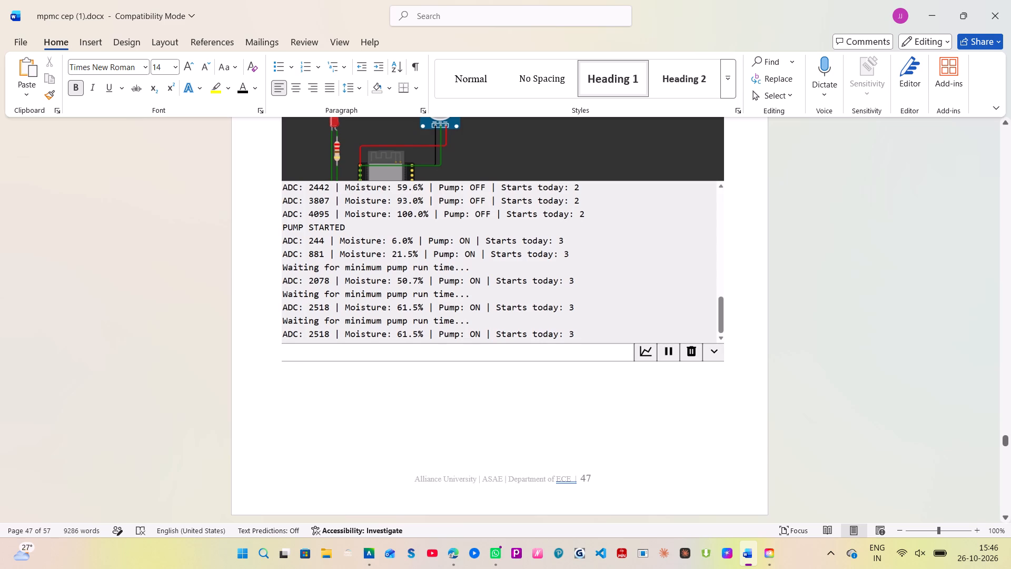
Paste the caption "Figure 4: Minimum run time of 5 mins once the pump starts" directly below the simulation screenshot on page 48.
{"action": "scroll", "coordinate": [476, 422], "scroll_direction": "down", "scroll_amount": 3}
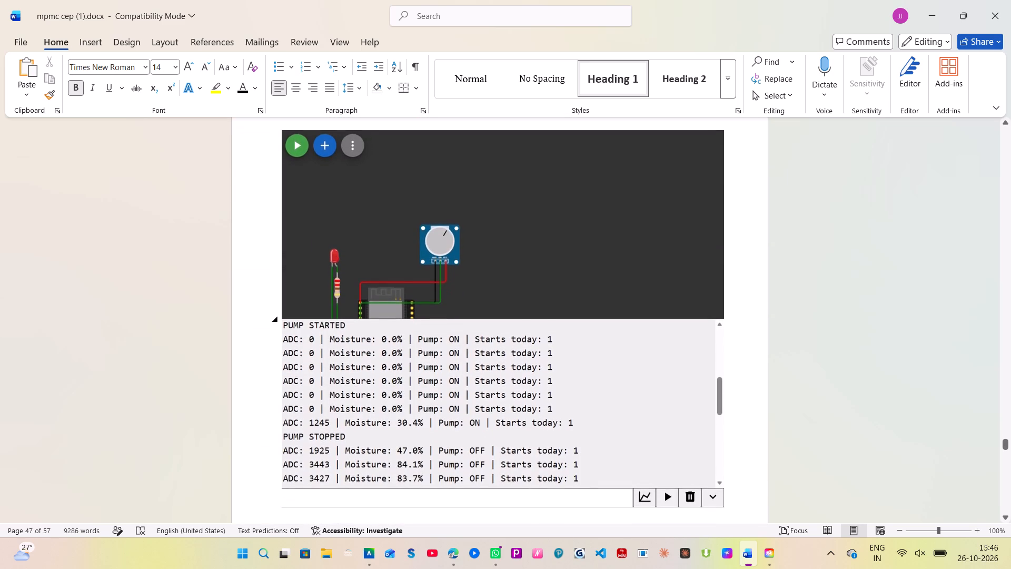
{"action": "scroll", "coordinate": [446, 456], "scroll_direction": "down", "scroll_amount": 2}
{"action": "left_click", "coordinate": [363, 174]}
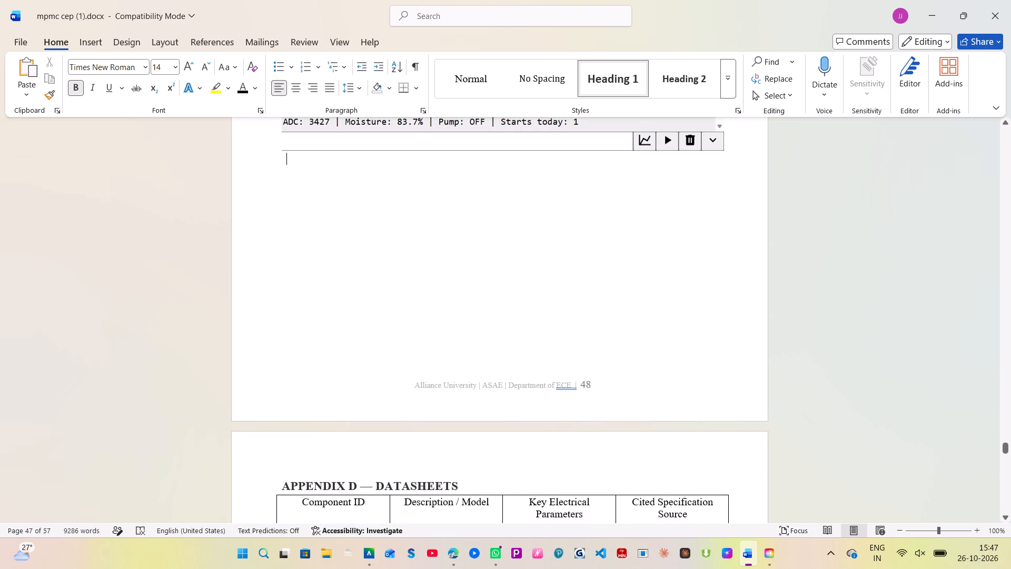
{"action": "key", "text": "ctrl+v"}
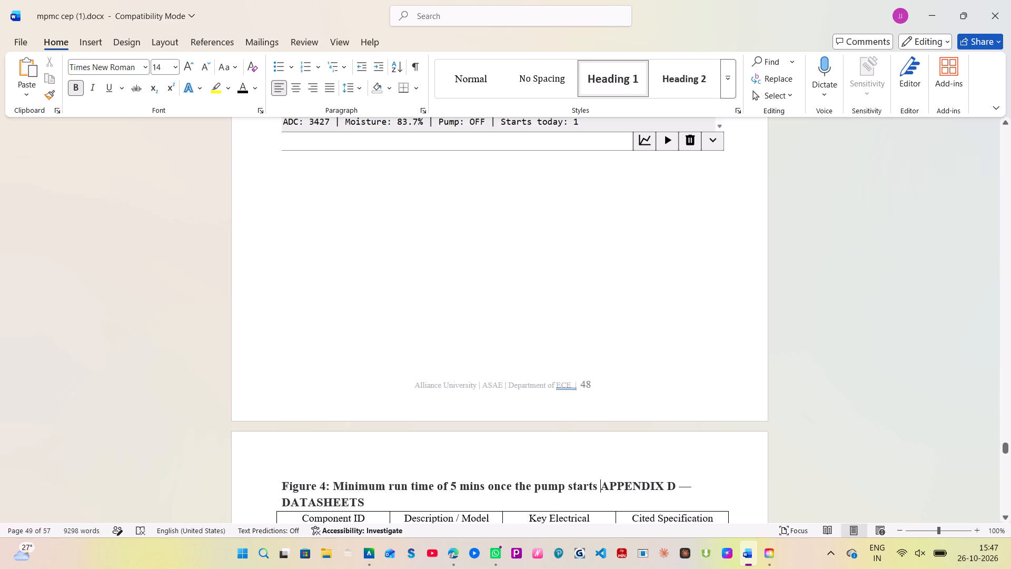
{"action": "left_click", "coordinate": [285, 485]}
{"action": "key", "text": "BackSpace"}
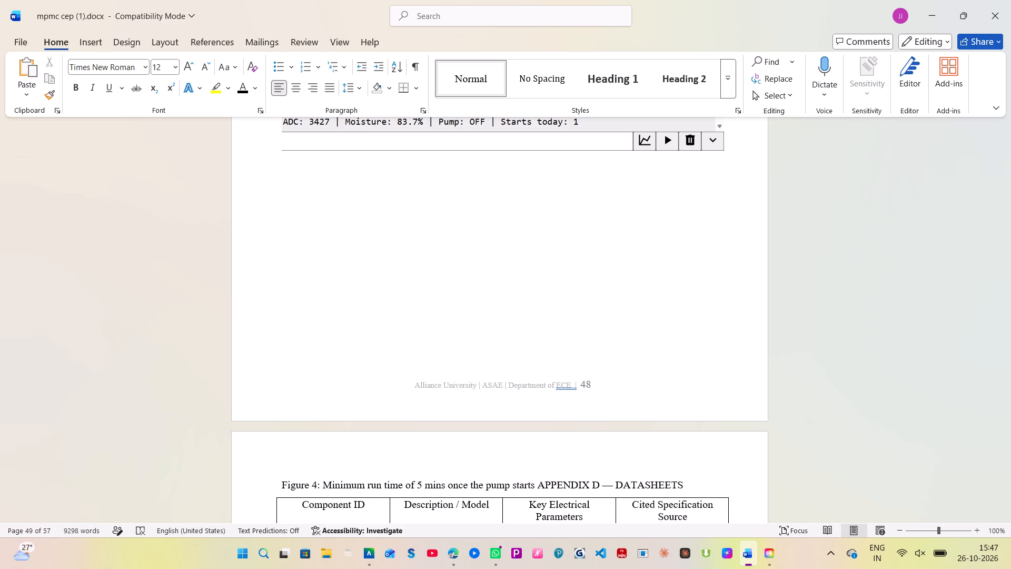
{"action": "key", "text": "BackSpace"}
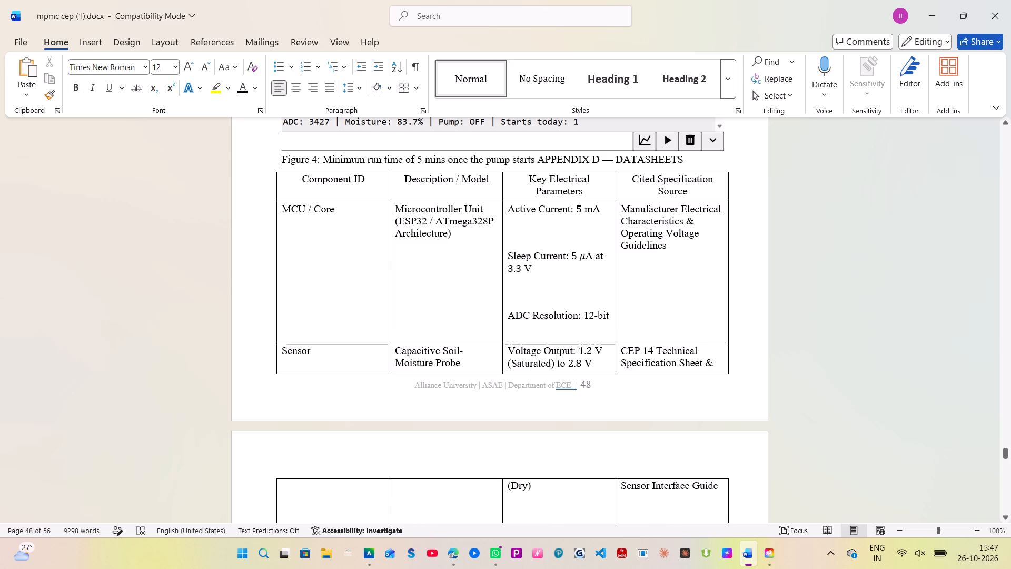
{"action": "scroll", "coordinate": [386, 489], "scroll_direction": "up", "scroll_amount": 2}
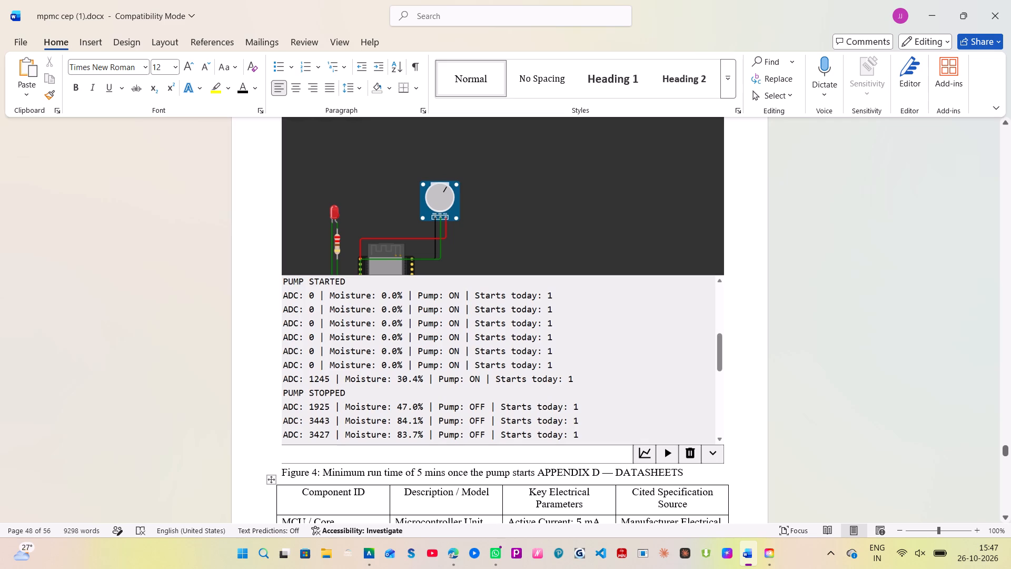
Separate "APPENDIX D — DATASHEETS" from the figure caption and move it down with blank lines to the top of page 49.
{"action": "left_click", "coordinate": [536, 473]}
{"action": "key", "text": "Return"}
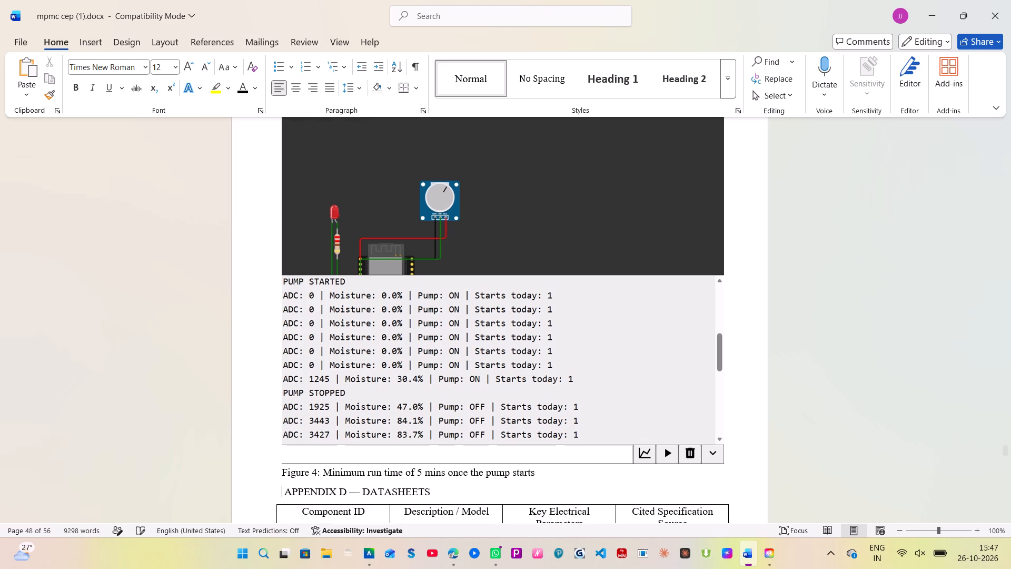
{"action": "key", "text": "Return"}
{"action": "key", "text": "Return"}
{"action": "key", "text": "Return"}
{"action": "key", "text": "Return"}
{"action": "scroll", "coordinate": [559, 509], "scroll_direction": "down", "scroll_amount": 1}
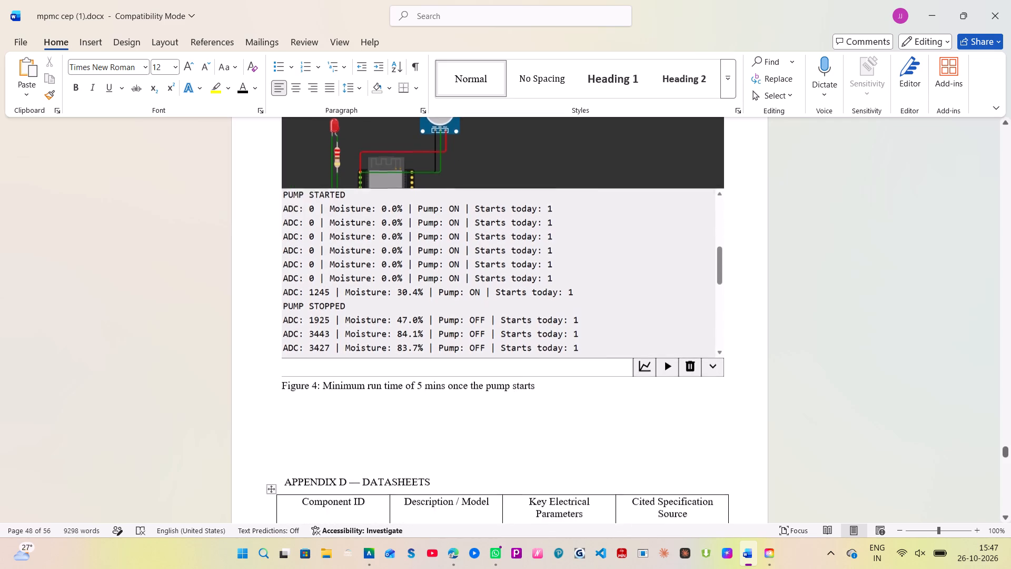
{"action": "scroll", "coordinate": [559, 509], "scroll_direction": "down", "scroll_amount": 1}
{"action": "key", "text": "Return"}
{"action": "key", "text": "Return"}
{"action": "key", "text": "Return"}
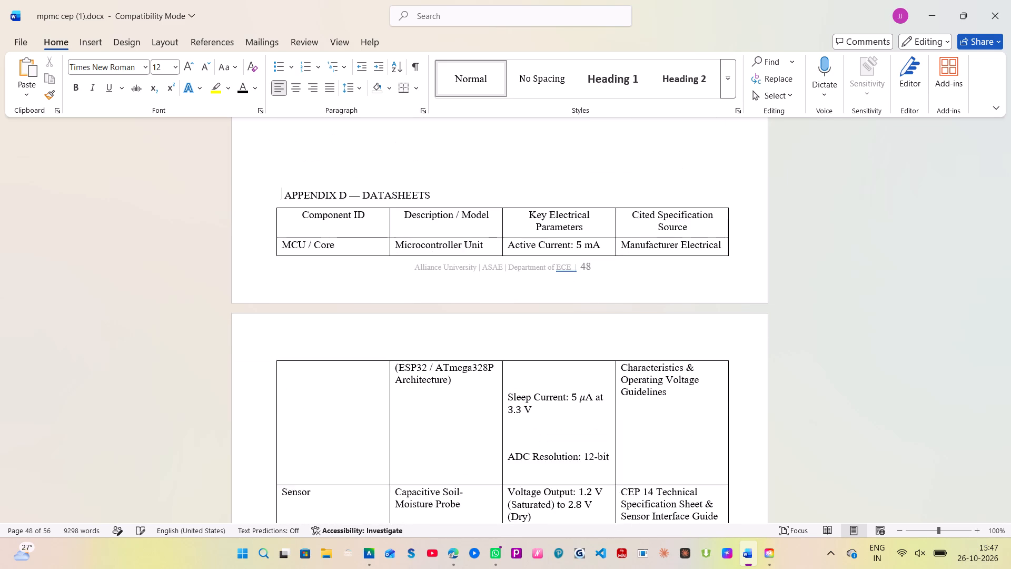
{"action": "key", "text": "Return"}
{"action": "key", "text": "Return"}
{"action": "key", "text": "Return"}
{"action": "key", "text": "Return"}
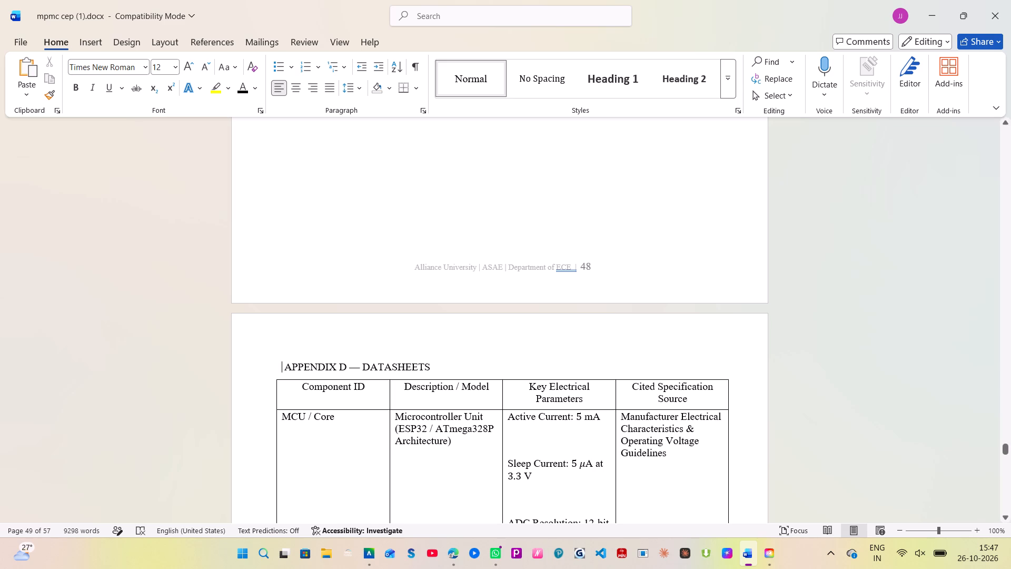
Make the "APPENDIX D — DATASHEETS" heading bold.
{"action": "left_click_drag", "start_coordinate": [432, 366], "coordinate": [270, 365]}
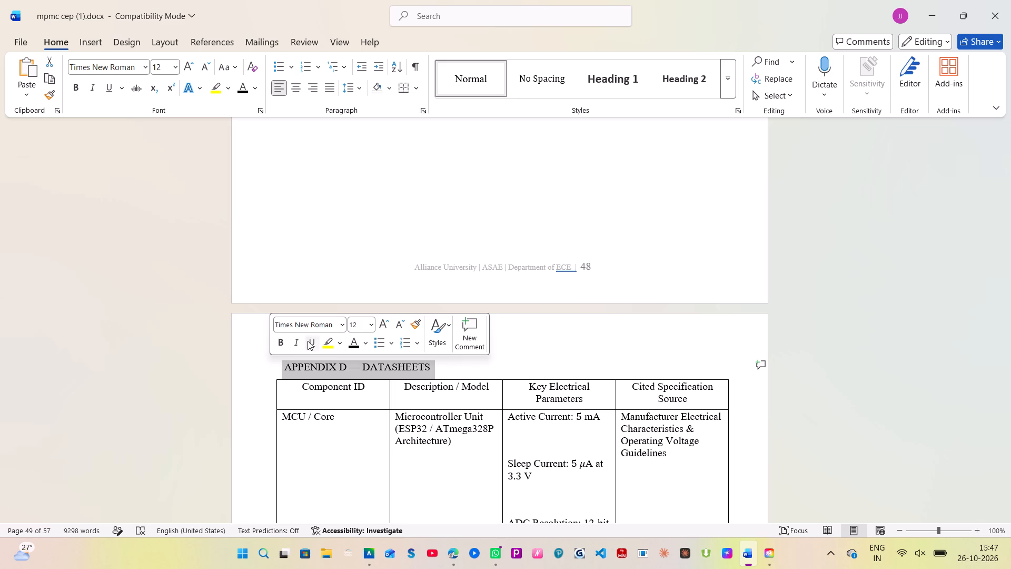
{"action": "left_click", "coordinate": [283, 342]}
{"action": "left_click", "coordinate": [251, 414]}
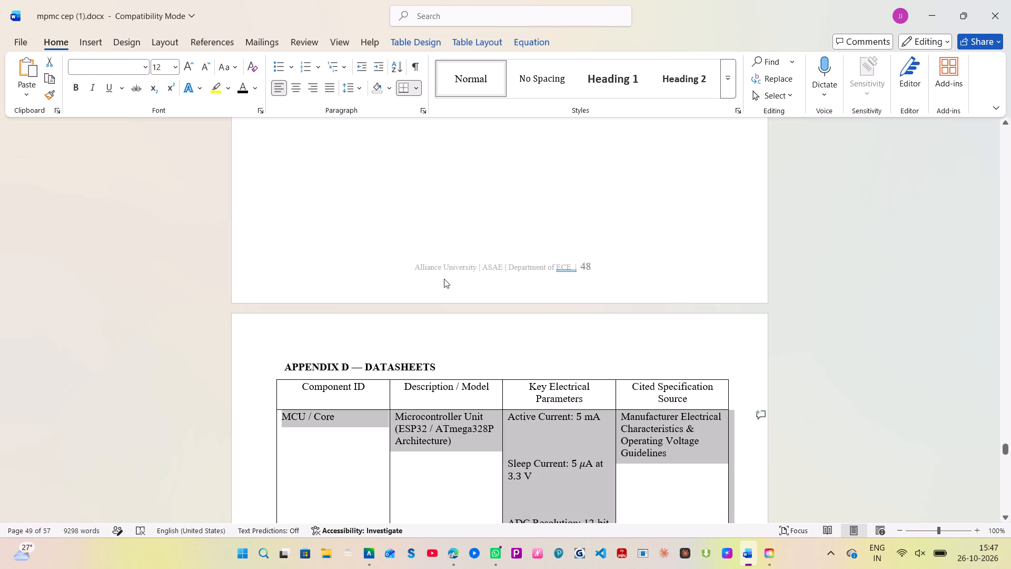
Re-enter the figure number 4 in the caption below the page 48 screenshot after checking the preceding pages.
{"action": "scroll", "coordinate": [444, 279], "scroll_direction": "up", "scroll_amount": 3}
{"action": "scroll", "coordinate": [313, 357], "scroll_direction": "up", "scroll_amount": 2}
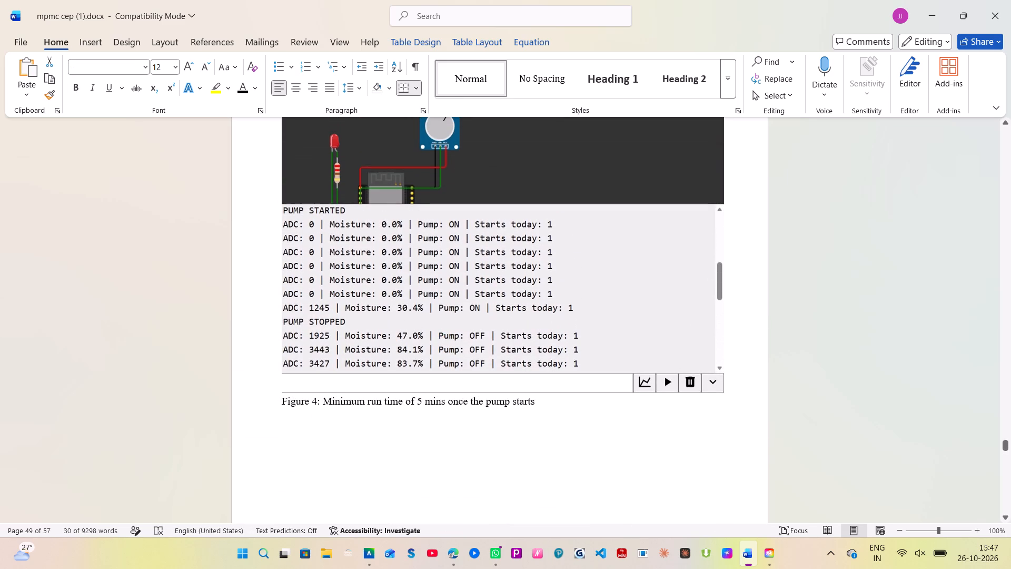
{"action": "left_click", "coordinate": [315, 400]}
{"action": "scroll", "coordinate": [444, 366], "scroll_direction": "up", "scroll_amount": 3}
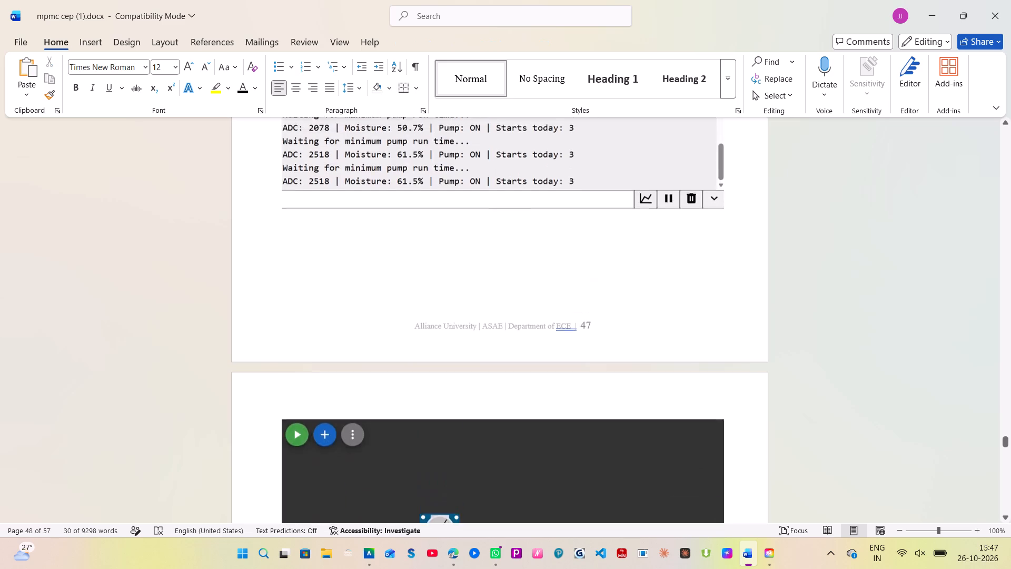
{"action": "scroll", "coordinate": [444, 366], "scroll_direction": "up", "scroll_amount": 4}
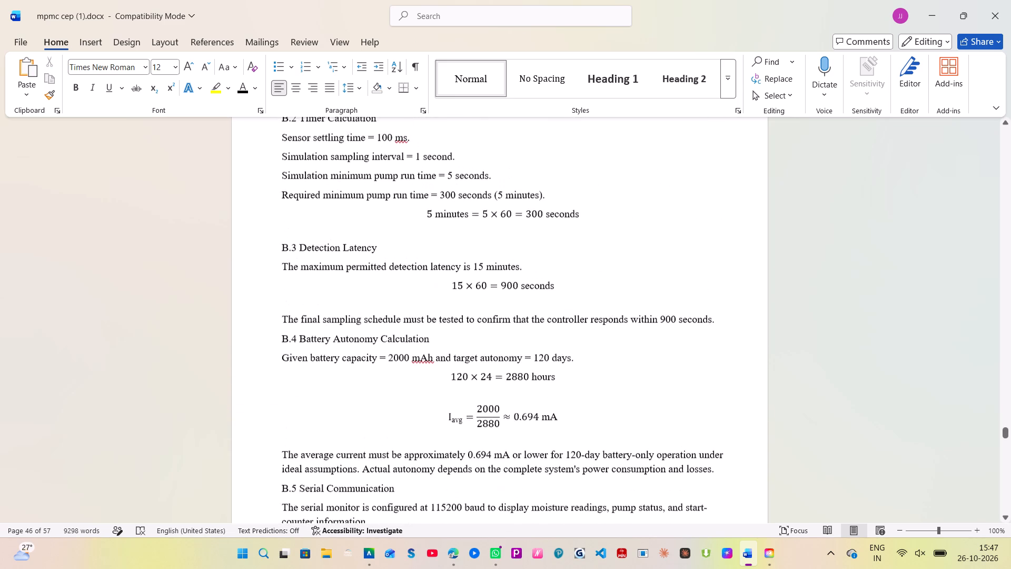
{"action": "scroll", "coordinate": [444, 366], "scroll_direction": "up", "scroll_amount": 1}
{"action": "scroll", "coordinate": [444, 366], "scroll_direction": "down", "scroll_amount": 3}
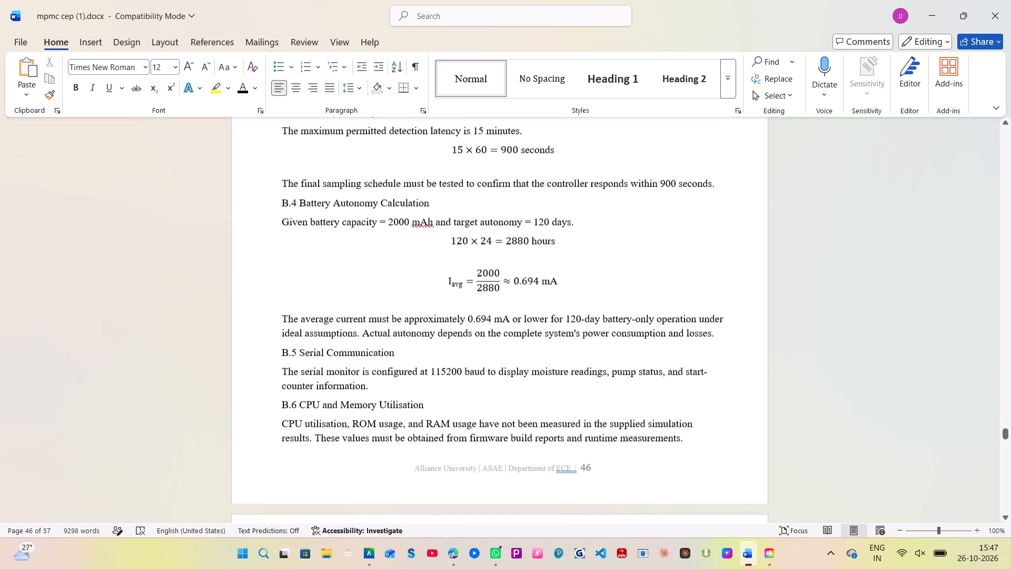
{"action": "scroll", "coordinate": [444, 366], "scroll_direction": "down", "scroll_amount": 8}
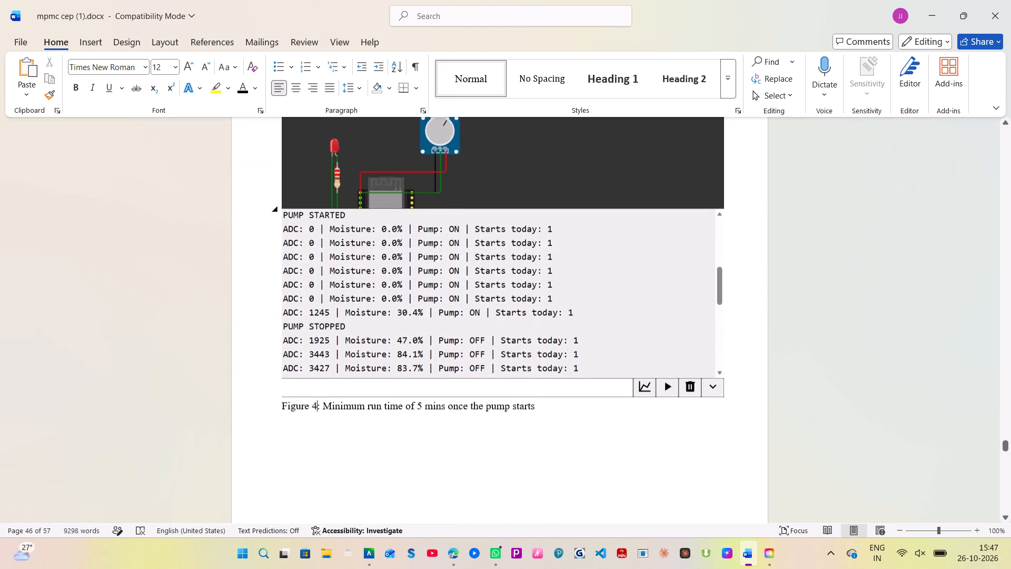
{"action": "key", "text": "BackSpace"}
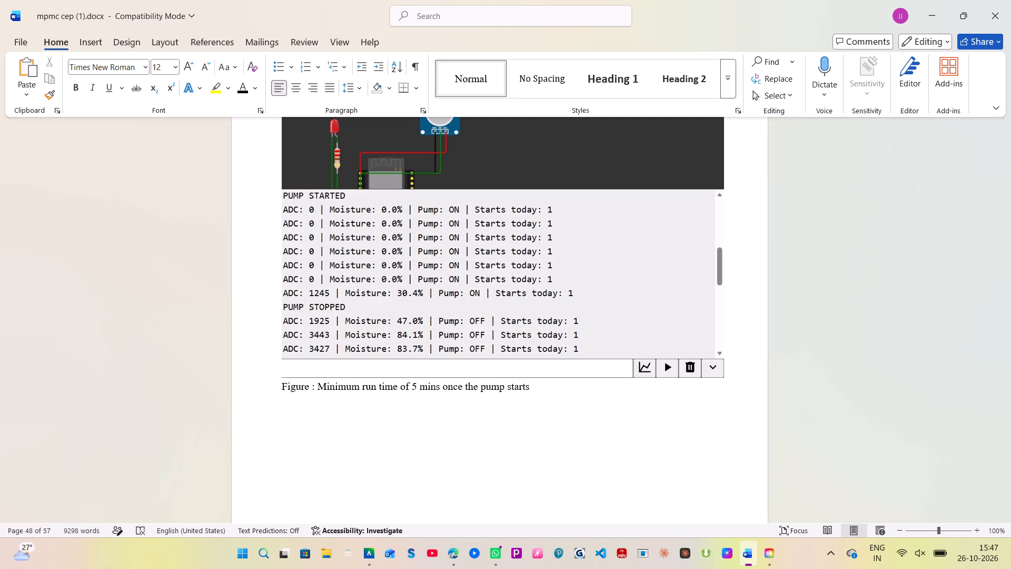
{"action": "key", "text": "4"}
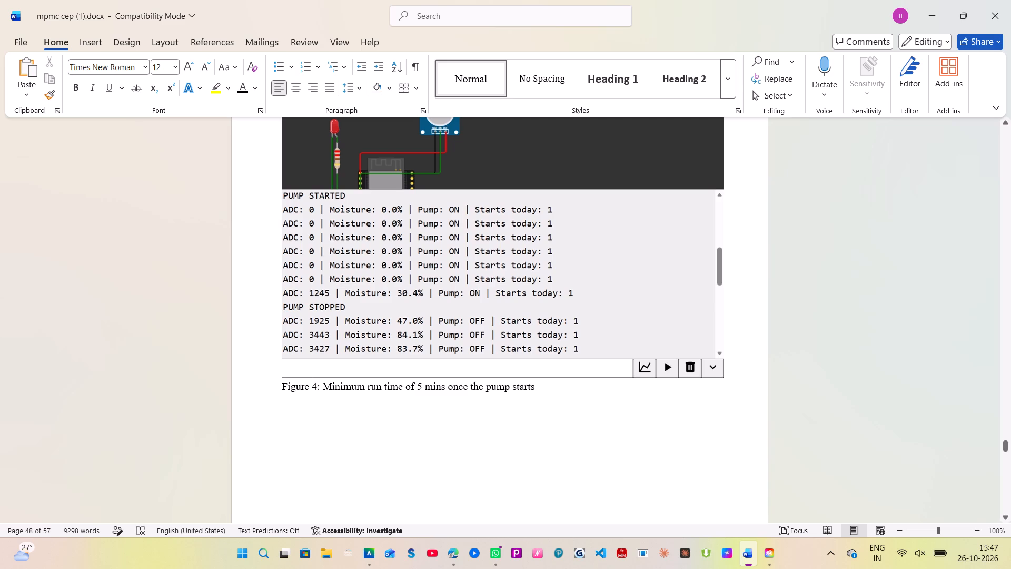
Indent the Figure 4 caption with leading spaces so it sits roughly centred beneath the page 48 screenshot.
{"action": "left_click", "coordinate": [281, 389]}
{"action": "key", "text": "space"}
{"action": "key", "text": "space"}
{"action": "key", "text": "space"}
{"action": "key", "text": "space"}
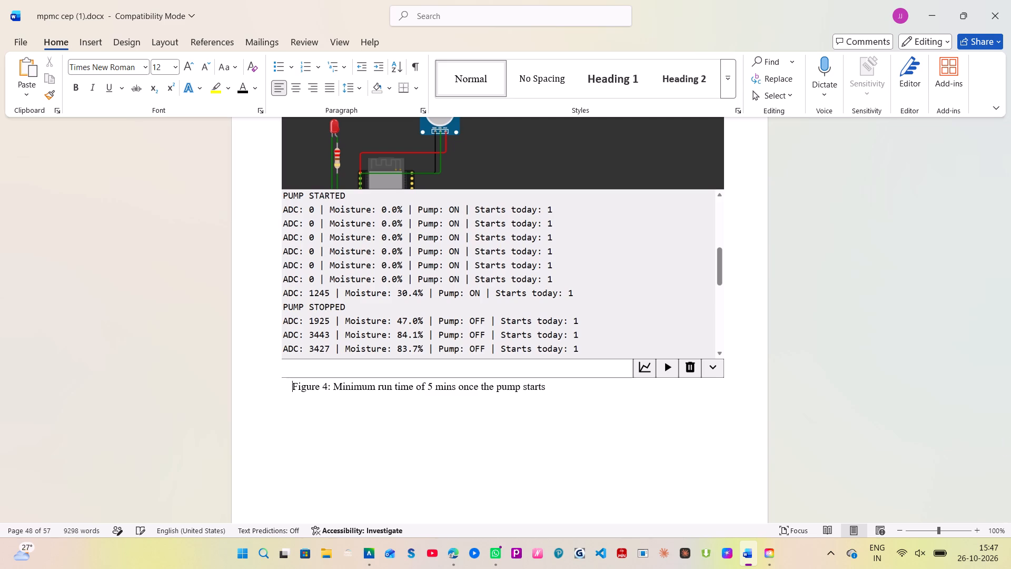
{"action": "key", "text": "space"}
{"action": "key", "text": "space"}
{"action": "key", "text": "space"}
{"action": "key", "text": "space"}
{"action": "key", "text": "space"}
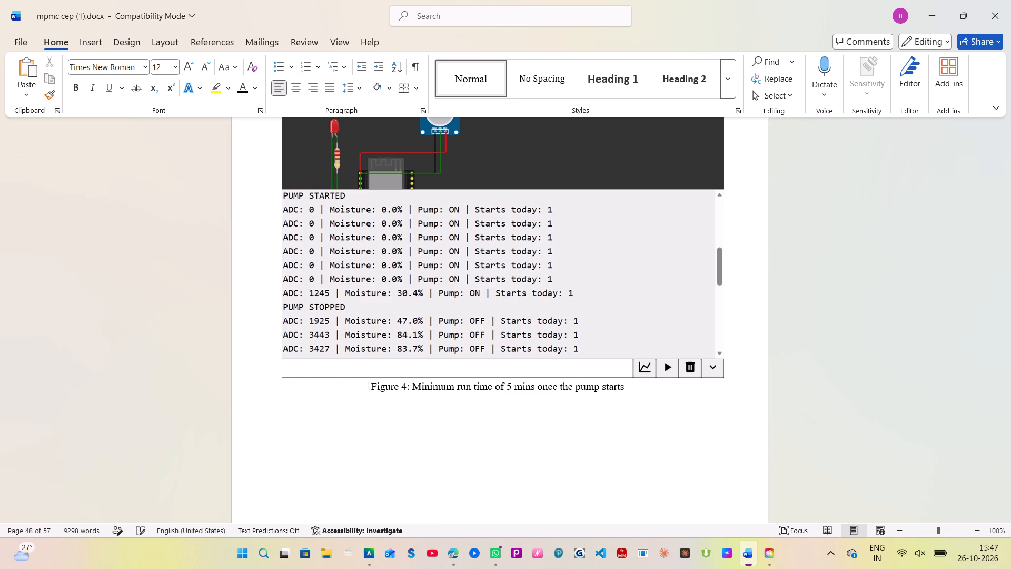
{"action": "key", "text": "space"}
{"action": "key", "text": "space"}
Place the text cursor in the blank space below the simulation screenshot on page 47.
{"action": "scroll", "coordinate": [362, 233], "scroll_direction": "up", "scroll_amount": 3}
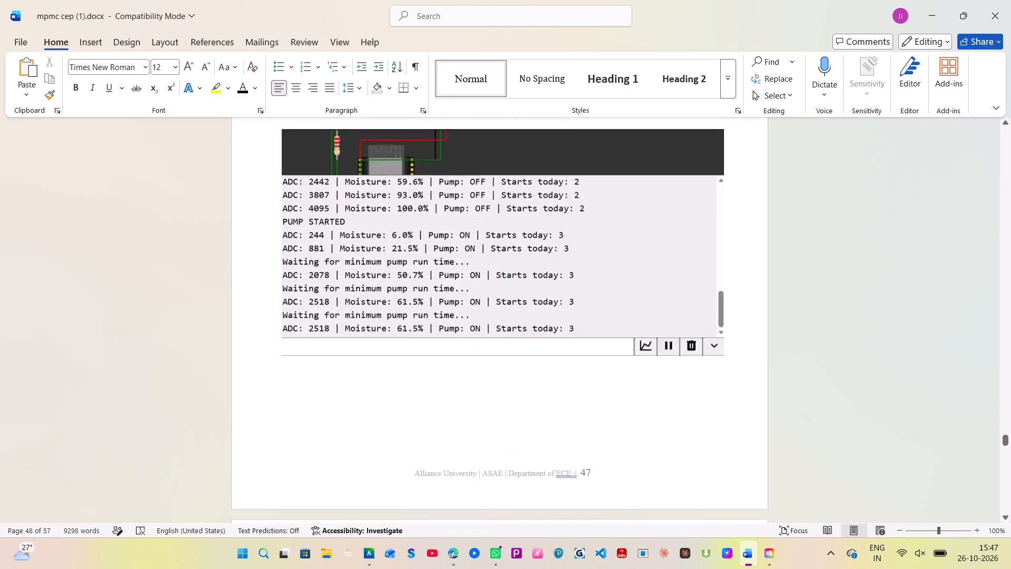
{"action": "scroll", "coordinate": [362, 233], "scroll_direction": "up", "scroll_amount": 1}
{"action": "scroll", "coordinate": [362, 233], "scroll_direction": "down", "scroll_amount": 1}
{"action": "left_click", "coordinate": [340, 418]}
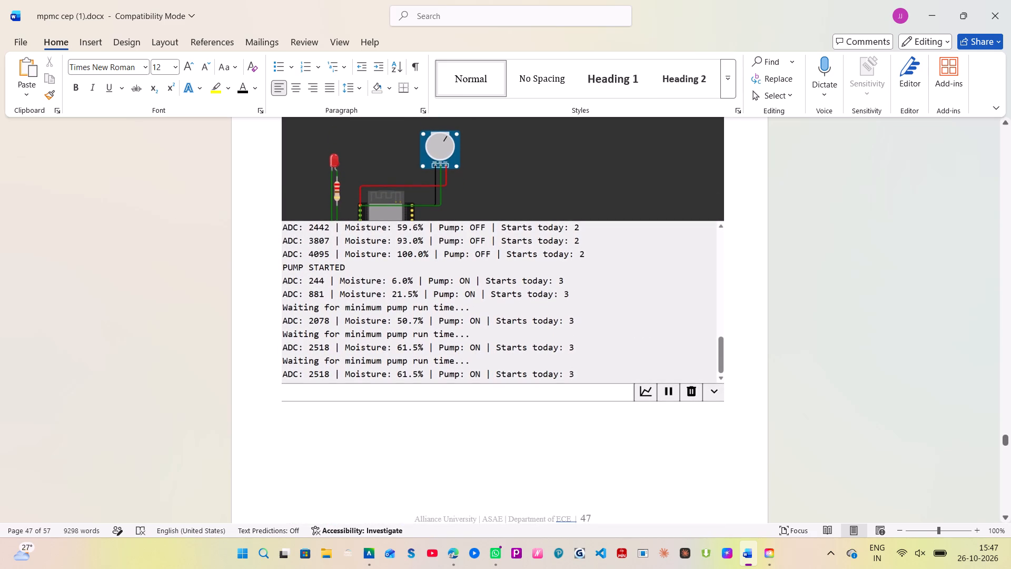
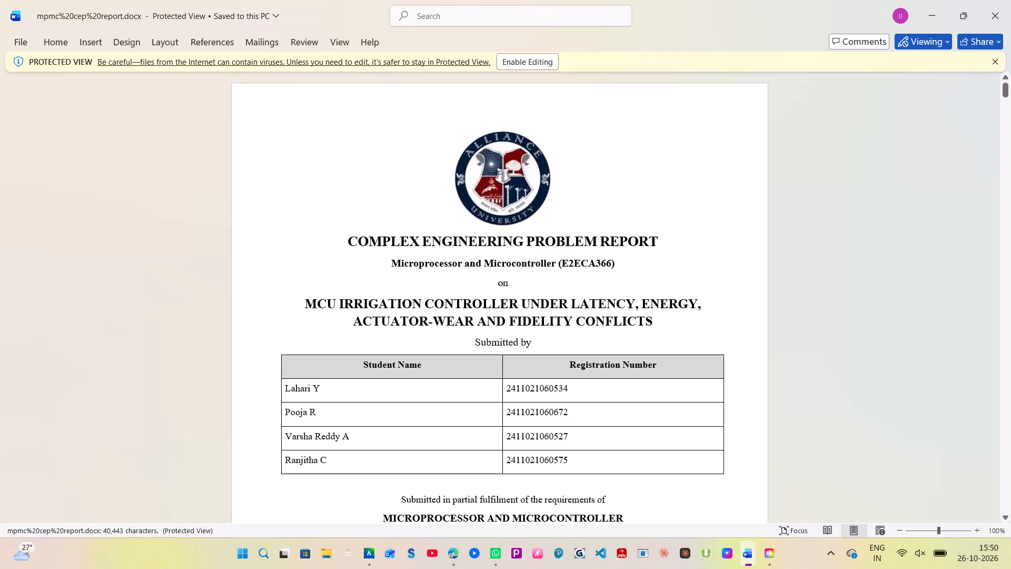
Enable editing in the mpmc%20cep%20report.docx reference report and examine its front pages through the AI tools disclosure table.
{"action": "left_click", "coordinate": [527, 63]}
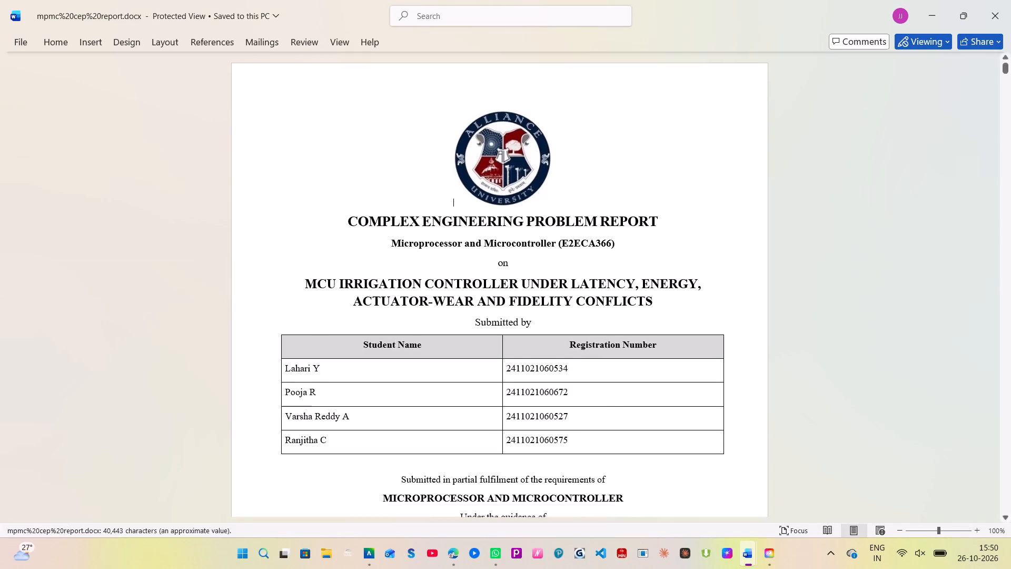
{"action": "scroll", "coordinate": [527, 342], "scroll_direction": "down", "scroll_amount": 5}
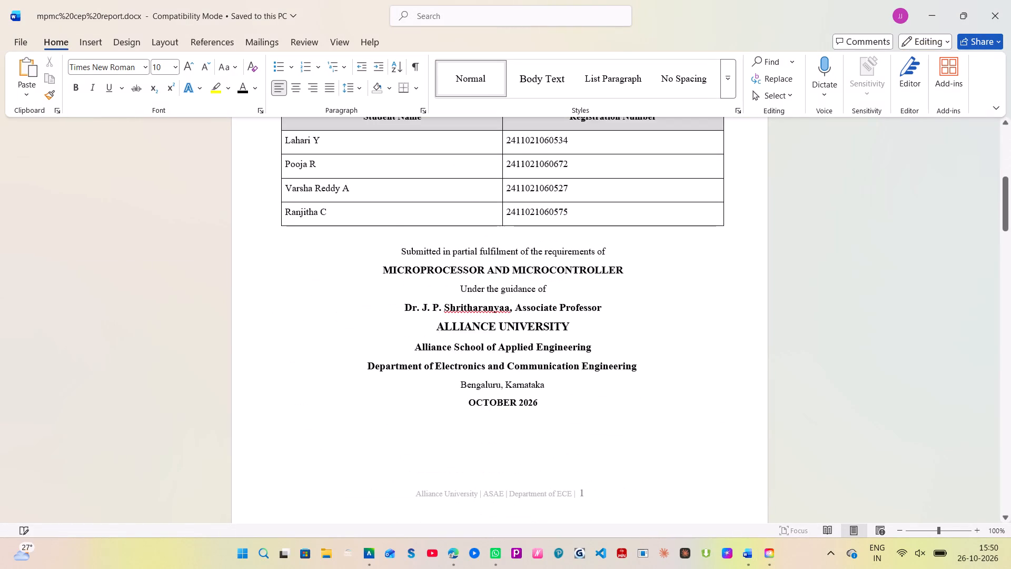
{"action": "scroll", "coordinate": [527, 342], "scroll_direction": "down", "scroll_amount": 5}
{"action": "scroll", "coordinate": [527, 342], "scroll_direction": "up", "scroll_amount": 1}
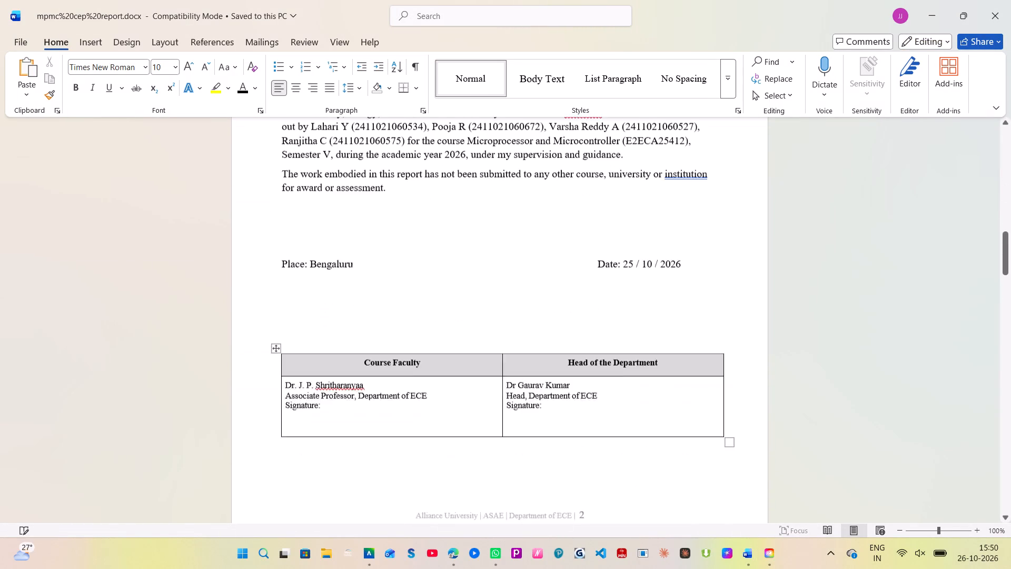
{"action": "scroll", "coordinate": [527, 342], "scroll_direction": "up", "scroll_amount": 2}
{"action": "scroll", "coordinate": [527, 342], "scroll_direction": "down", "scroll_amount": 2}
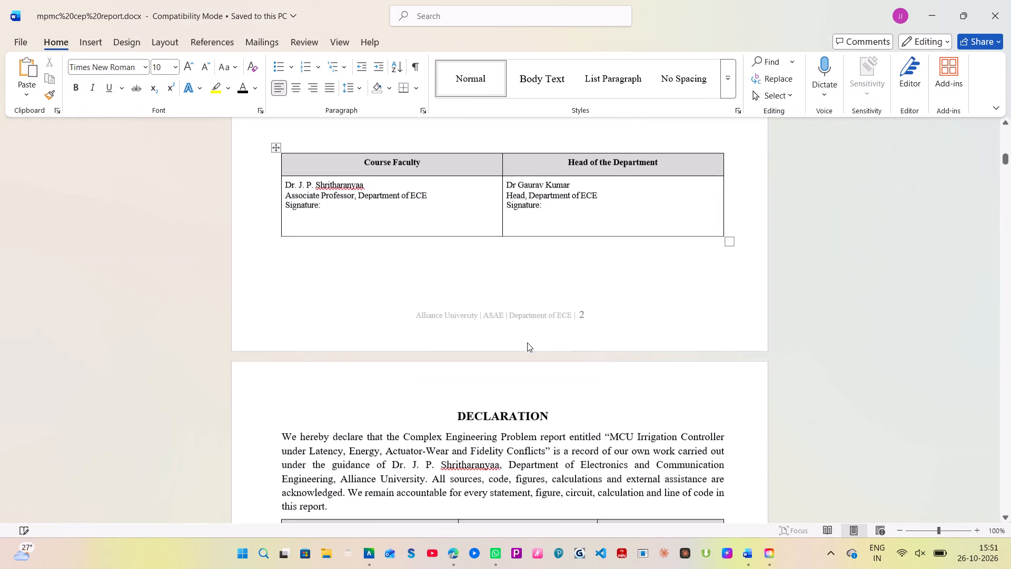
{"action": "scroll", "coordinate": [527, 342], "scroll_direction": "down", "scroll_amount": 6}
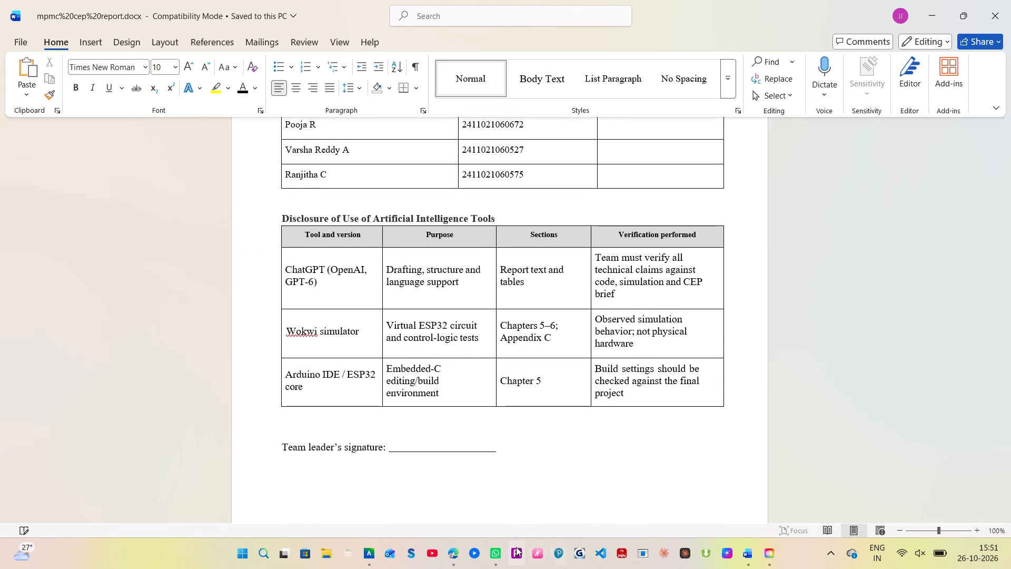
Switch to mpmc cep (1).docx and examine its cover, certificate and declaration pages through the AI tools disclosure table.
{"action": "left_click", "coordinate": [756, 549]}
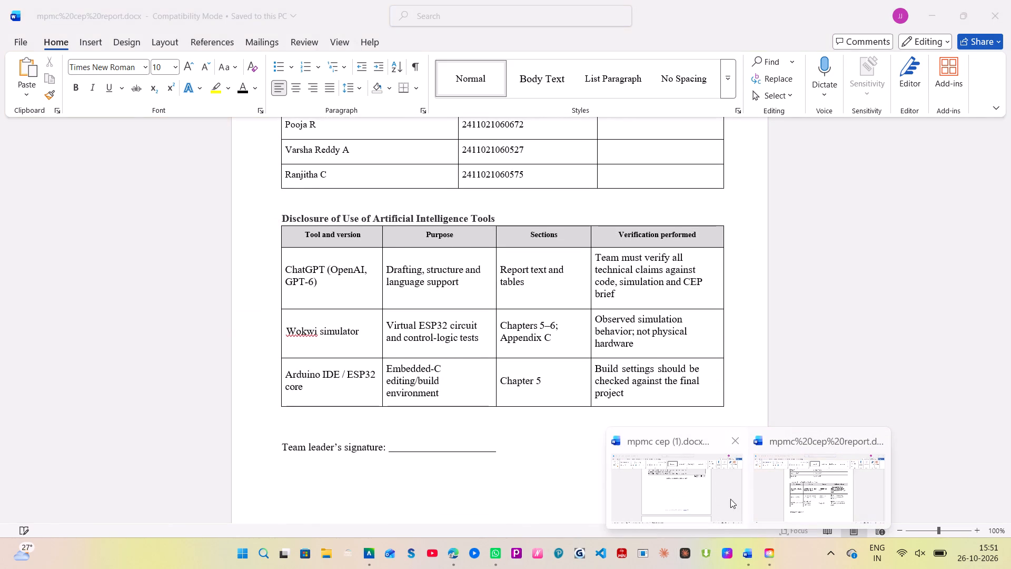
{"action": "left_click", "coordinate": [728, 493]}
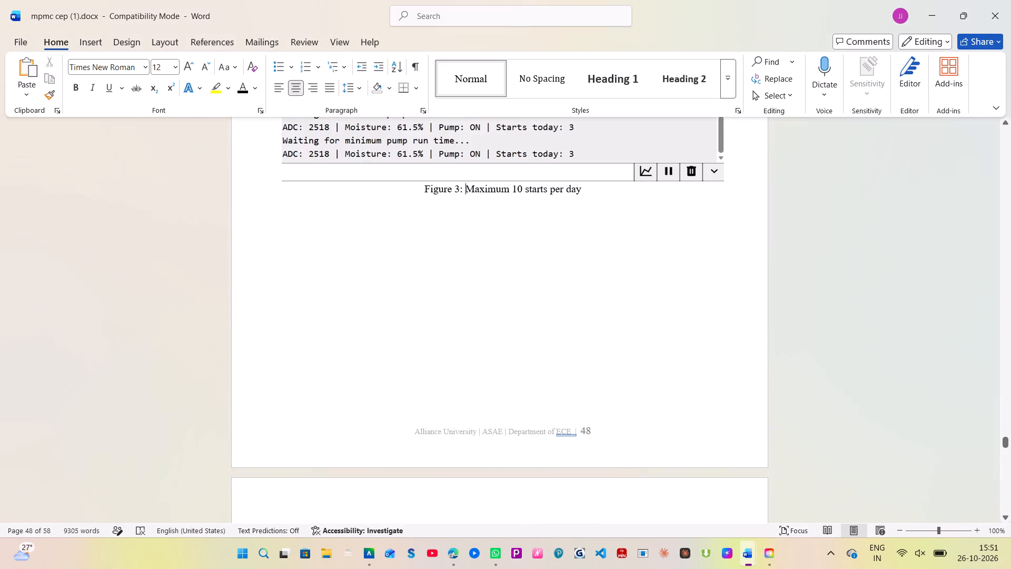
{"action": "scroll", "coordinate": [503, 280], "scroll_direction": "up", "scroll_amount": 20}
{"action": "scroll", "coordinate": [503, 280], "scroll_direction": "up", "scroll_amount": 20}
{"action": "scroll", "coordinate": [503, 280], "scroll_direction": "up", "scroll_amount": 20}
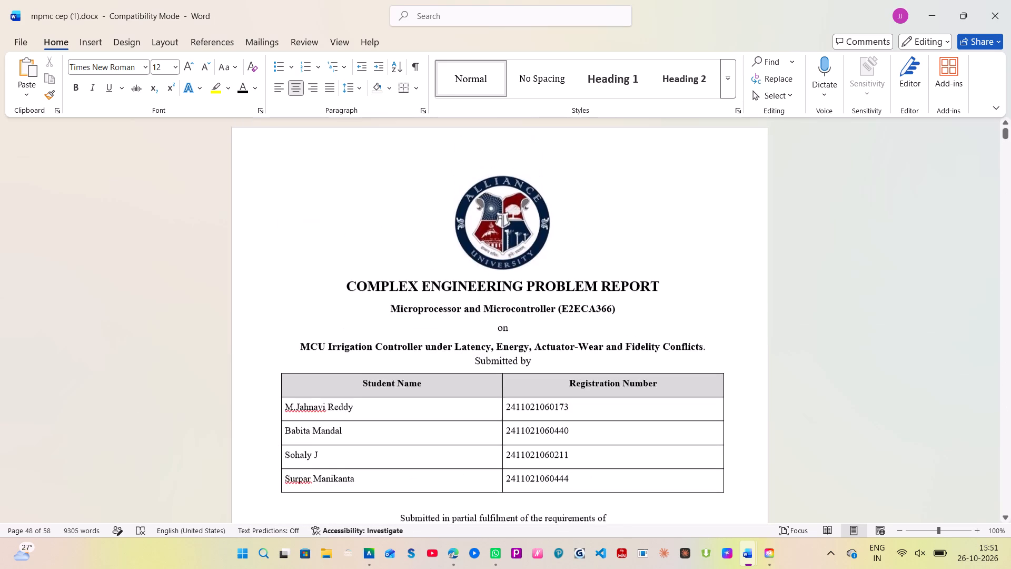
{"action": "scroll", "coordinate": [503, 280], "scroll_direction": "up", "scroll_amount": 10}
{"action": "scroll", "coordinate": [503, 280], "scroll_direction": "down", "scroll_amount": 4}
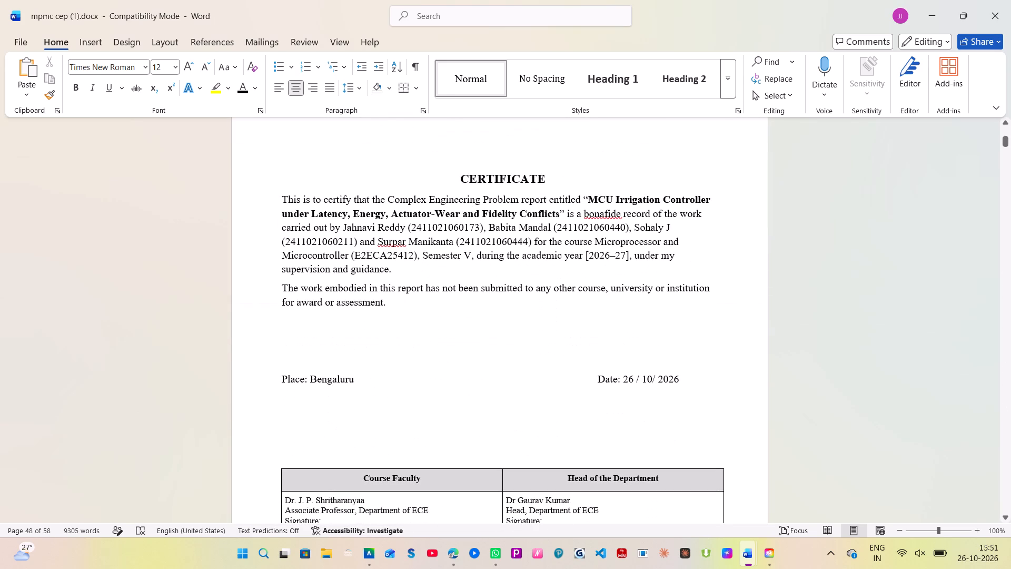
{"action": "scroll", "coordinate": [503, 280], "scroll_direction": "down", "scroll_amount": 1}
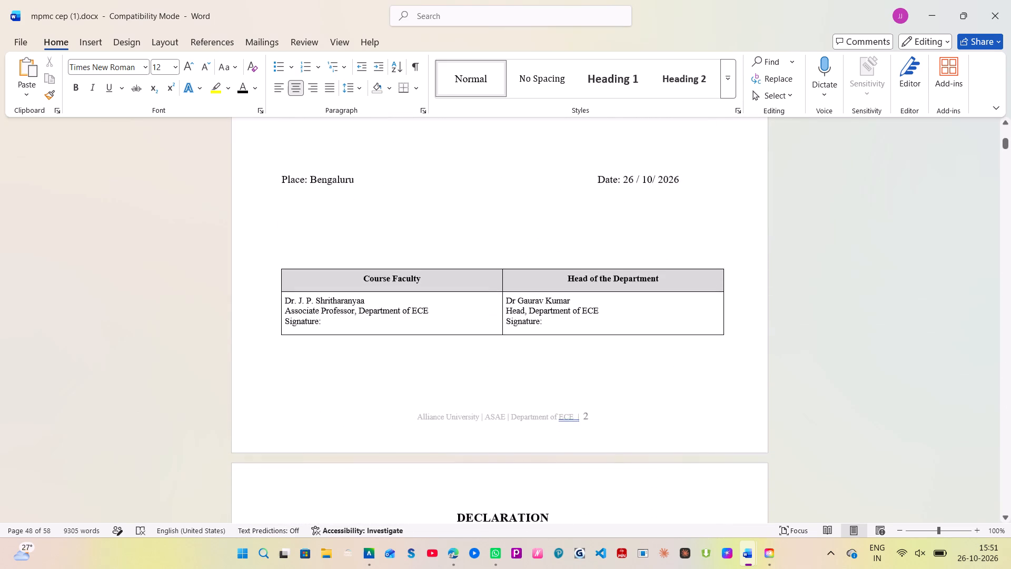
{"action": "scroll", "coordinate": [503, 280], "scroll_direction": "down", "scroll_amount": 3}
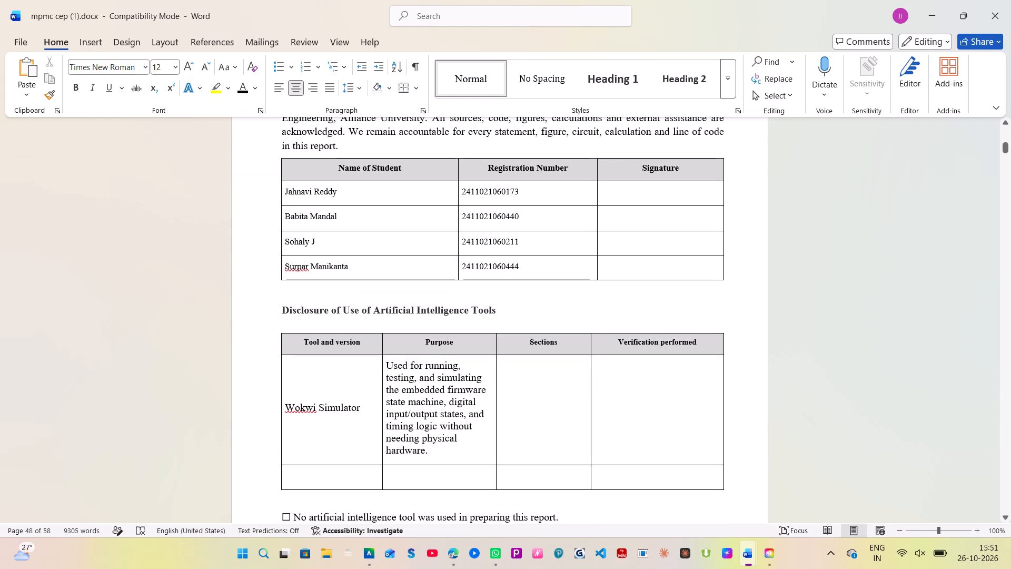
{"action": "scroll", "coordinate": [503, 280], "scroll_direction": "down", "scroll_amount": 1}
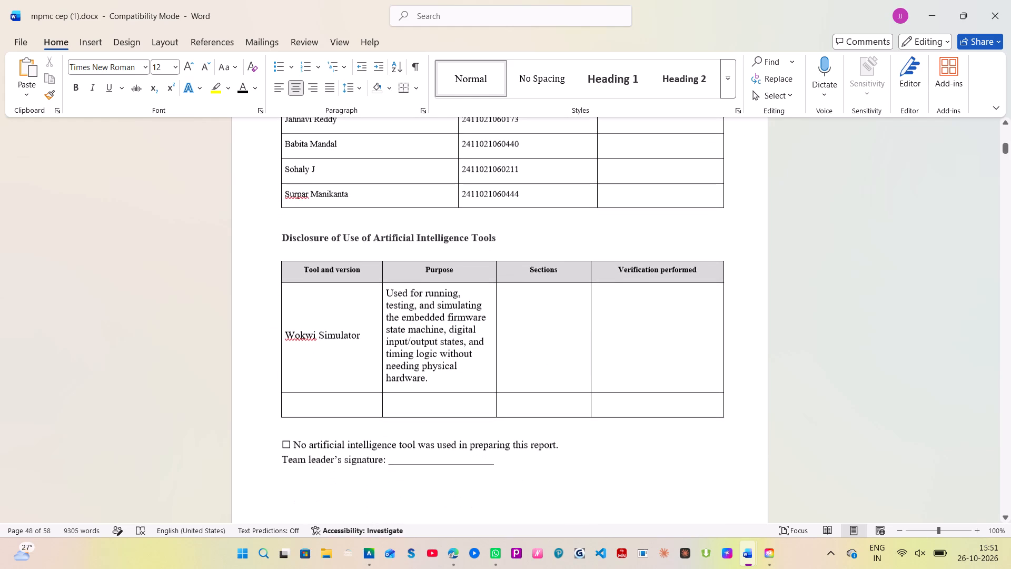
{"action": "scroll", "coordinate": [503, 280], "scroll_direction": "up", "scroll_amount": 1}
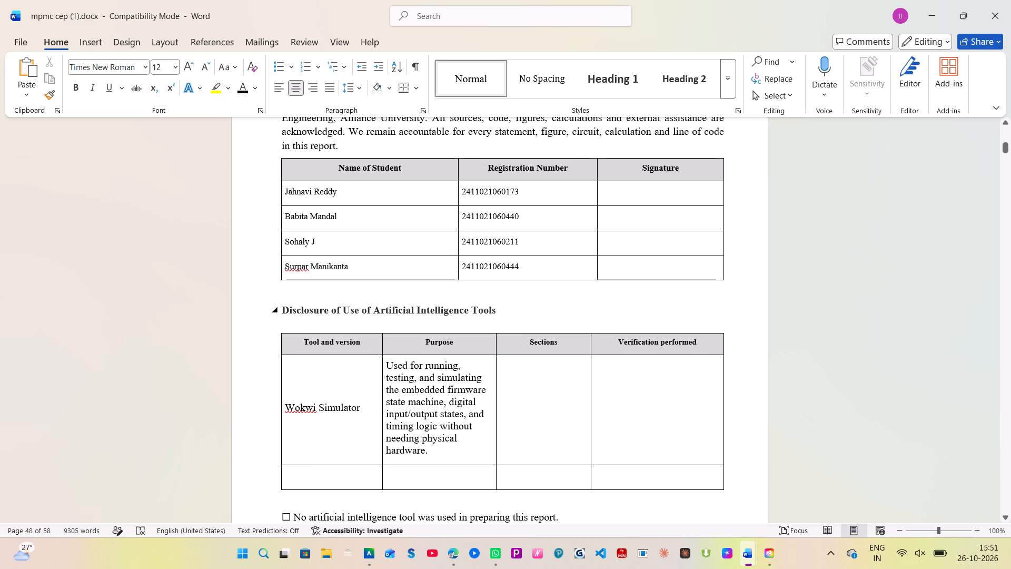
{"action": "scroll", "coordinate": [415, 357], "scroll_direction": "down", "scroll_amount": 1}
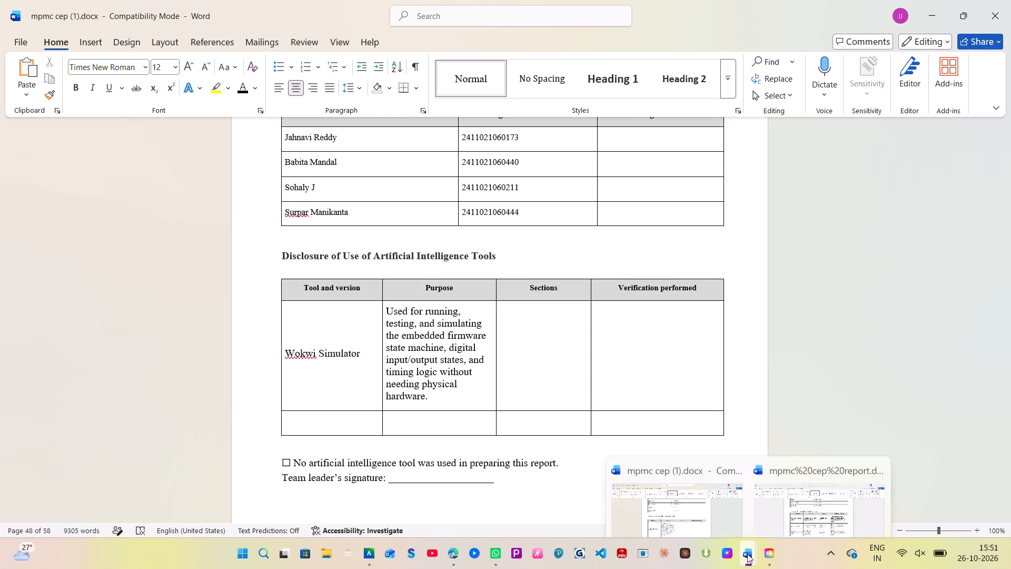
Copy "Arduino IDE / ESP32 core" from the reference report into the empty last row's Tool and version cell in mpmc cep (1).docx.
{"action": "left_click", "coordinate": [812, 485]}
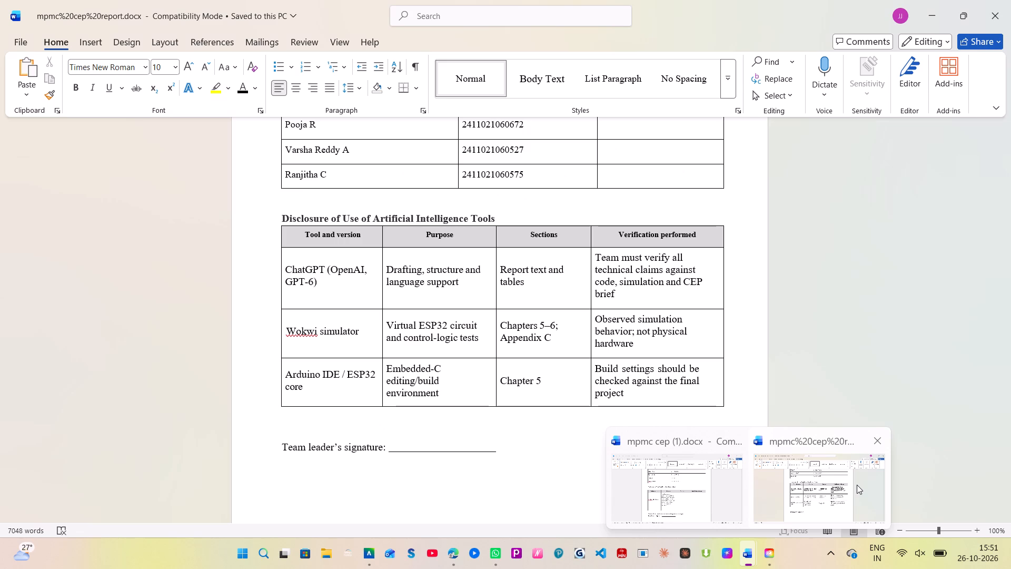
{"action": "left_click", "coordinate": [481, 429]}
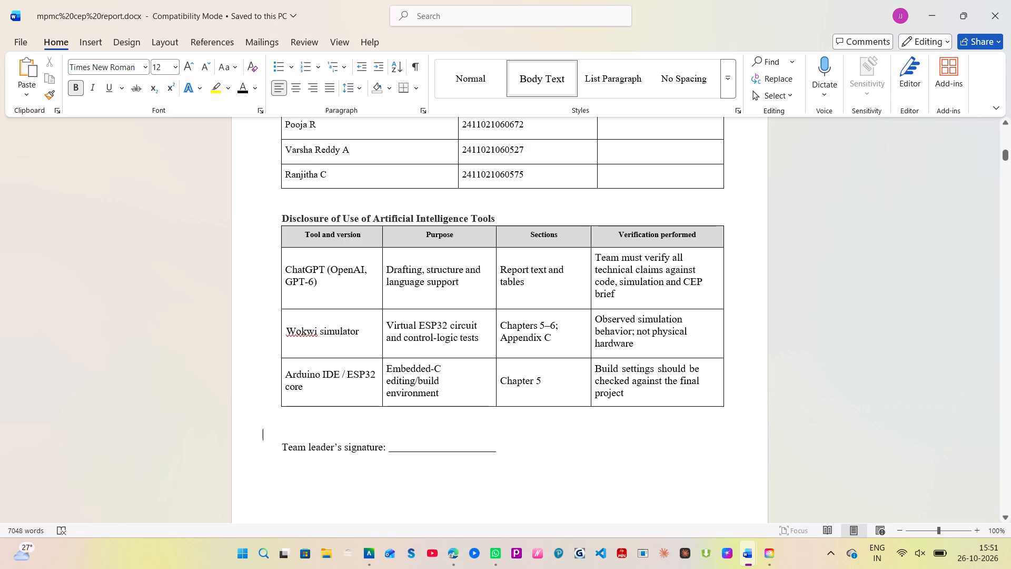
{"action": "left_click_drag", "start_coordinate": [285, 371], "coordinate": [308, 384]}
{"action": "key", "text": "ctrl+c"}
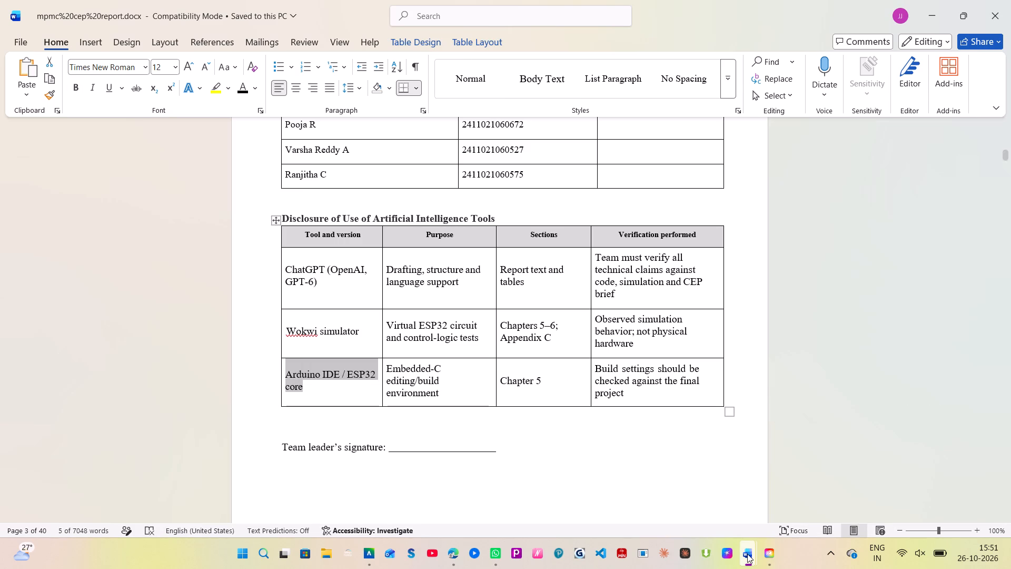
{"action": "left_click", "coordinate": [713, 505]}
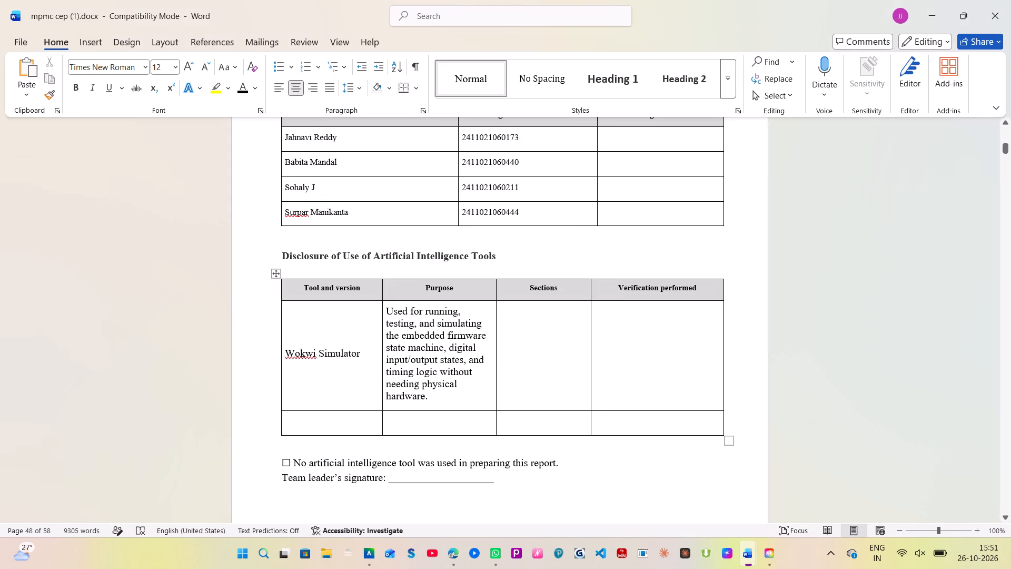
{"action": "left_click", "coordinate": [333, 421]}
{"action": "key", "text": "ctrl+v"}
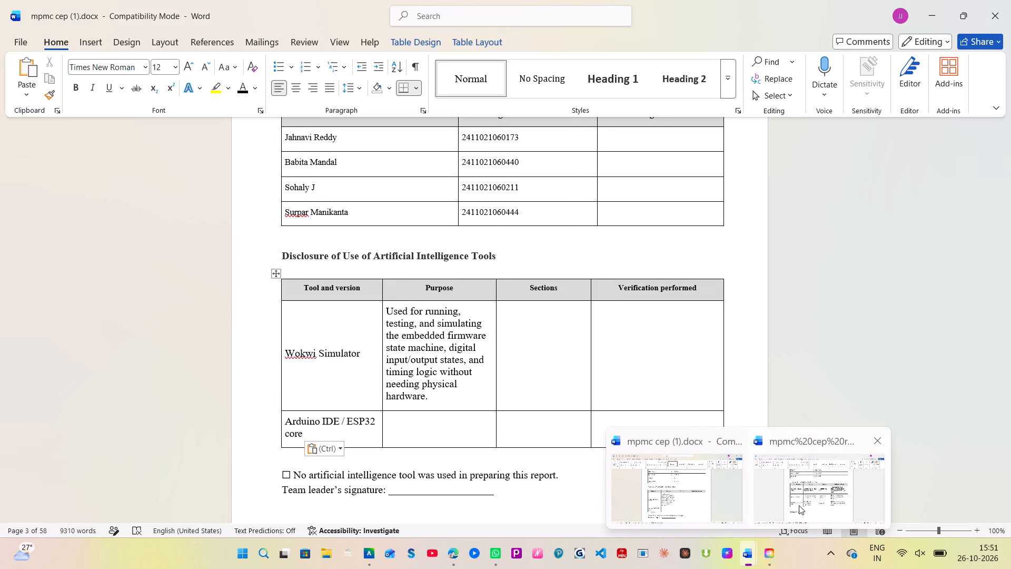
Copy the purpose "Embedded-C editing/build environment" from the reference report into the Arduino row's Purpose cell in mpmc cep (1).docx.
{"action": "left_click", "coordinate": [807, 500]}
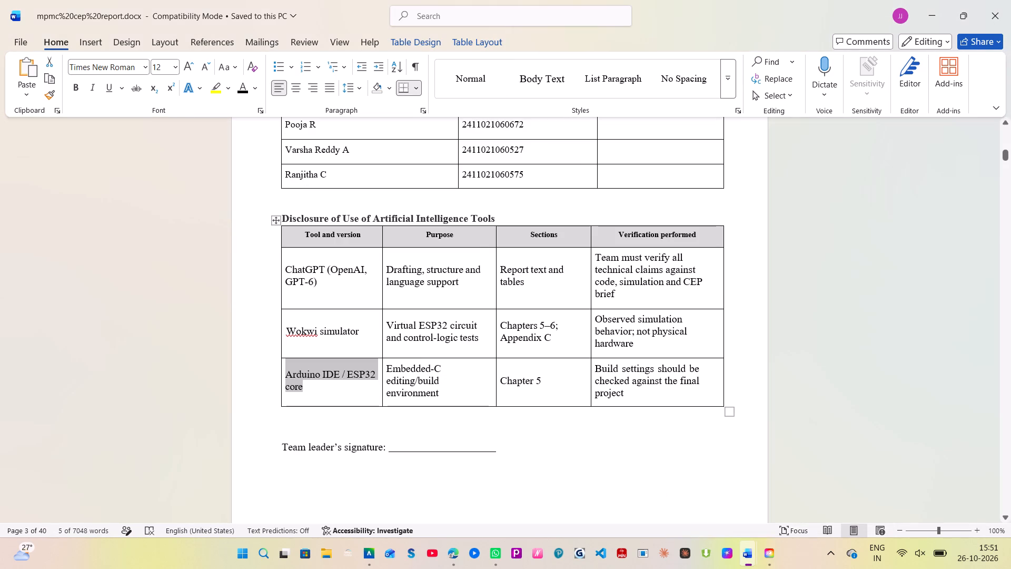
{"action": "left_click_drag", "start_coordinate": [385, 366], "coordinate": [449, 398]}
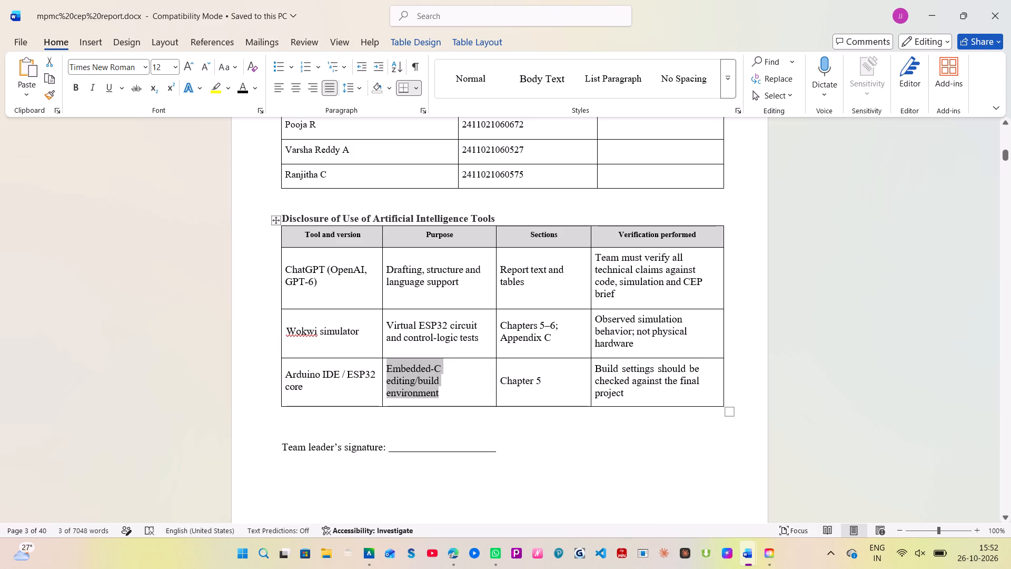
{"action": "key", "text": "ctrl+c"}
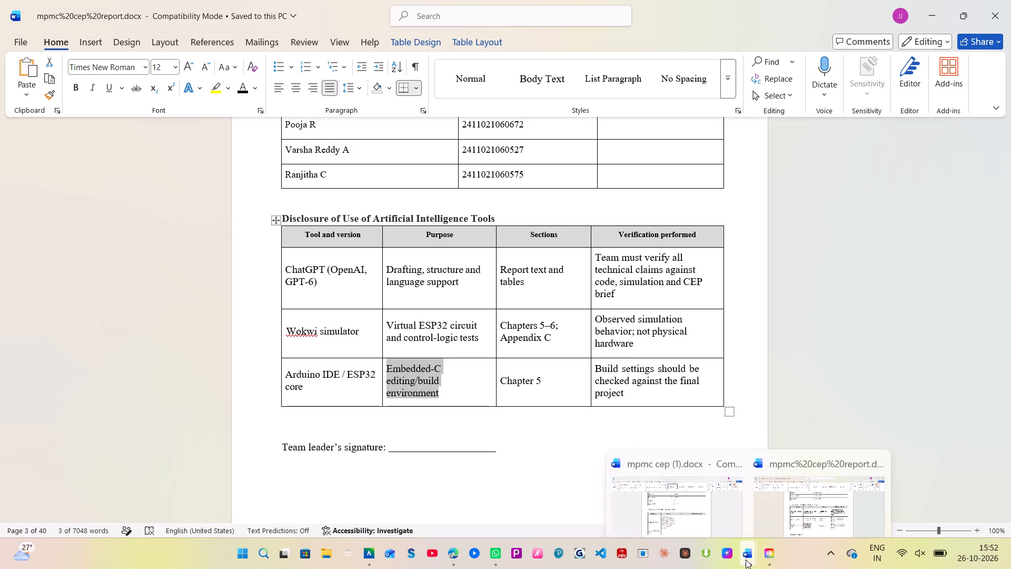
{"action": "left_click", "coordinate": [710, 504]}
{"action": "left_click", "coordinate": [432, 420]}
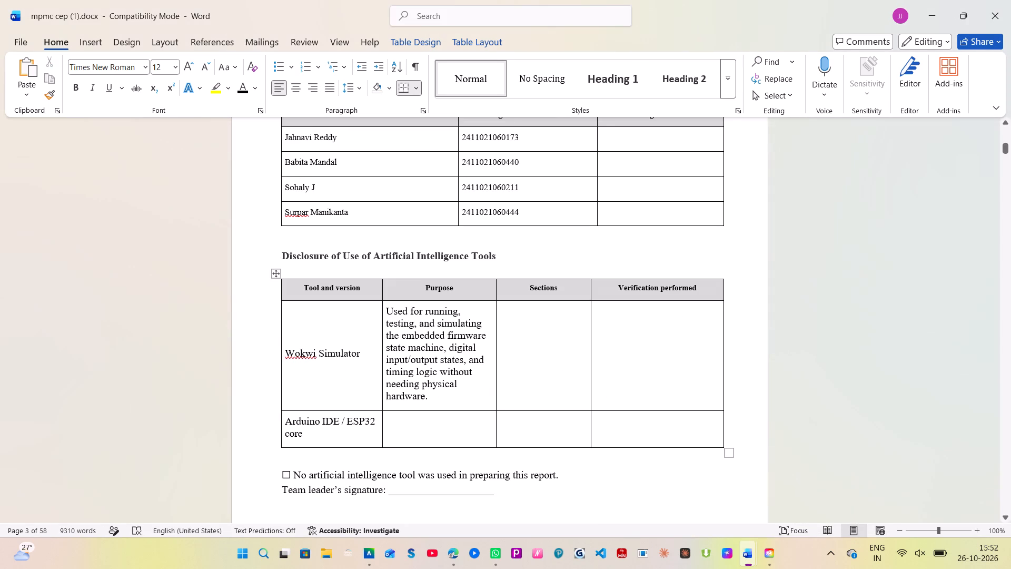
{"action": "key", "text": "ctrl+v"}
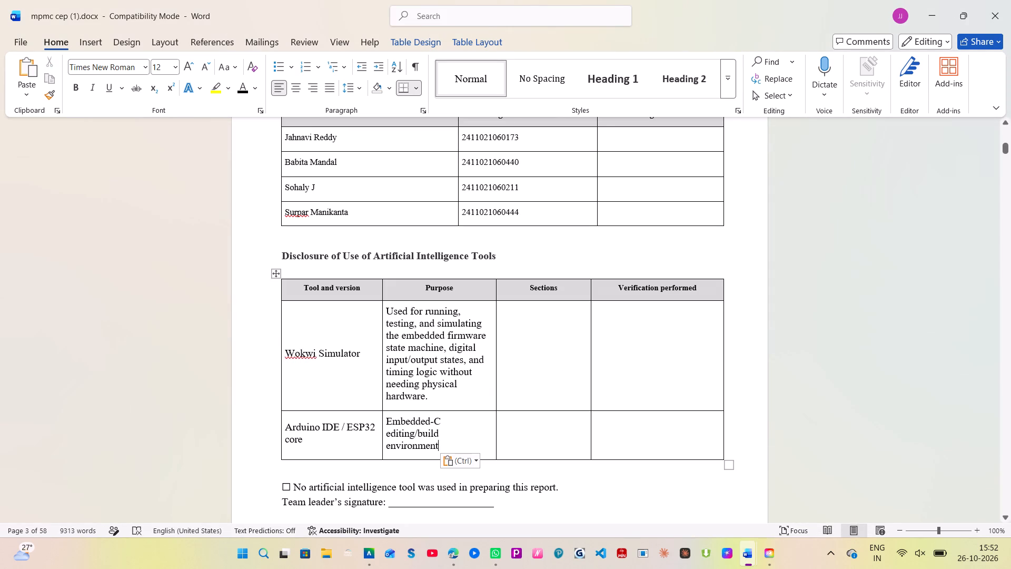
Enter "Chapter 5" in the Sections cell of the Arduino IDE / ESP32 core row.
{"action": "left_click", "coordinate": [532, 430]}
{"action": "type", "text": "Chapter"}
{"action": "key", "text": "b"}
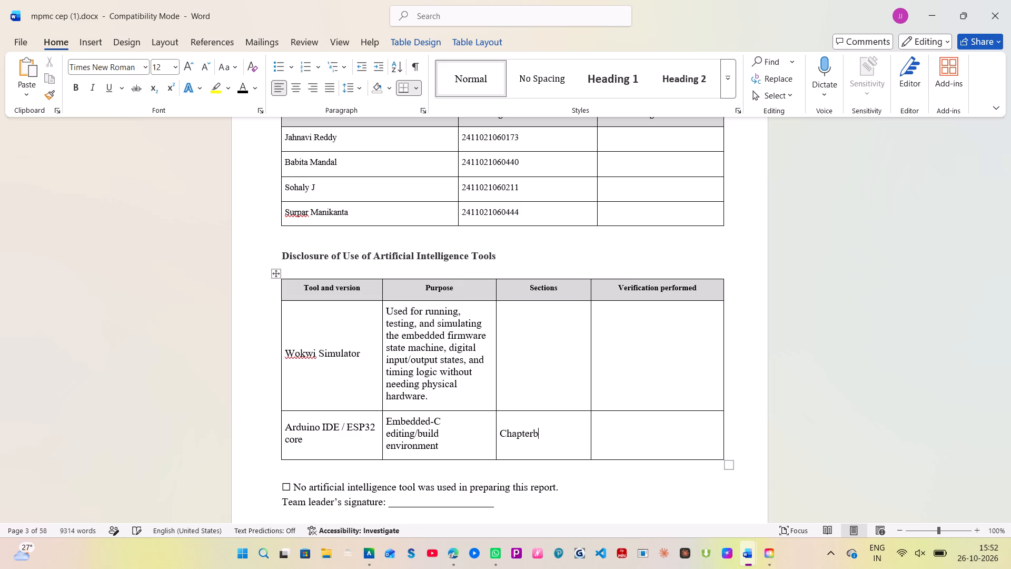
{"action": "key", "text": "BackSpace"}
{"action": "key", "text": "space"}
{"action": "type", "text": "5"}
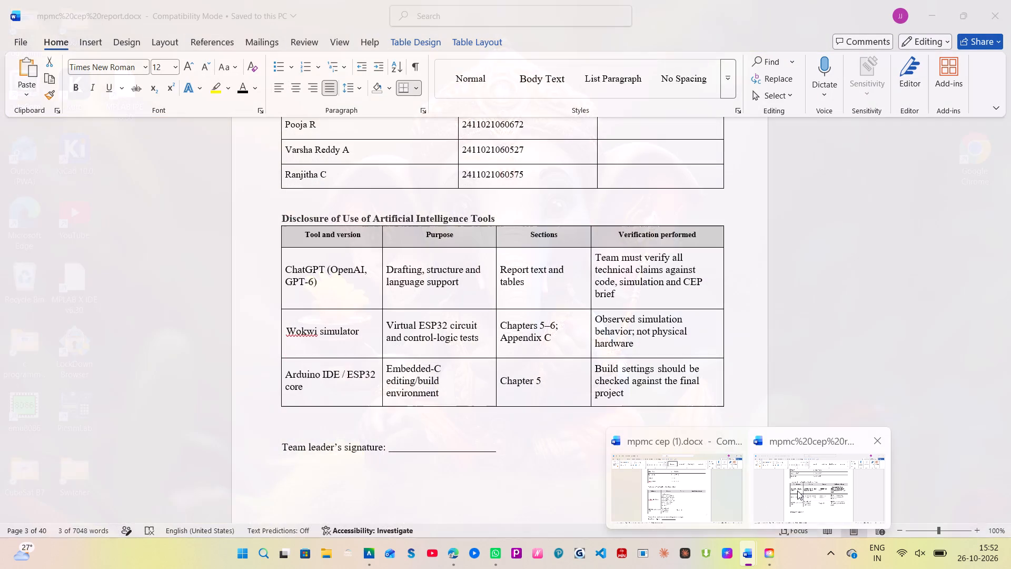
Copy "Build settings should be checked against the final project" from the reference report into the Arduino row's Verification performed cell.
{"action": "left_click", "coordinate": [798, 490]}
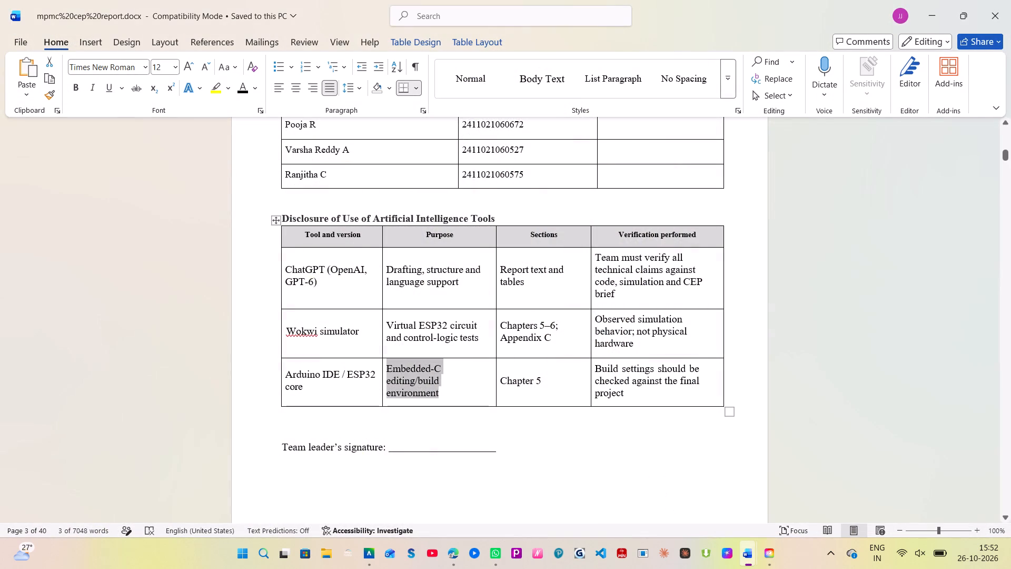
{"action": "left_click_drag", "start_coordinate": [595, 364], "coordinate": [632, 397]}
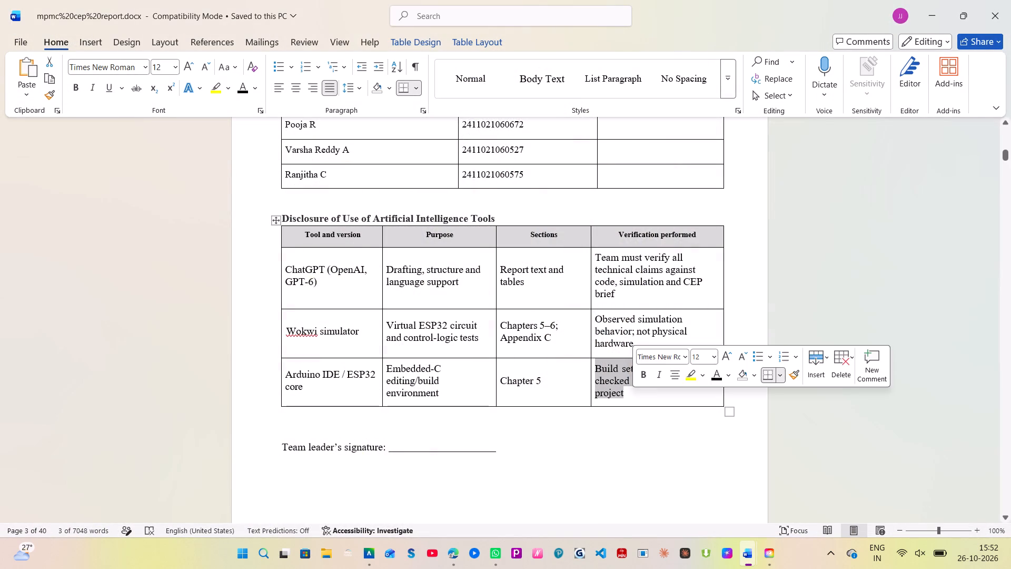
{"action": "key", "text": "ctrl+c"}
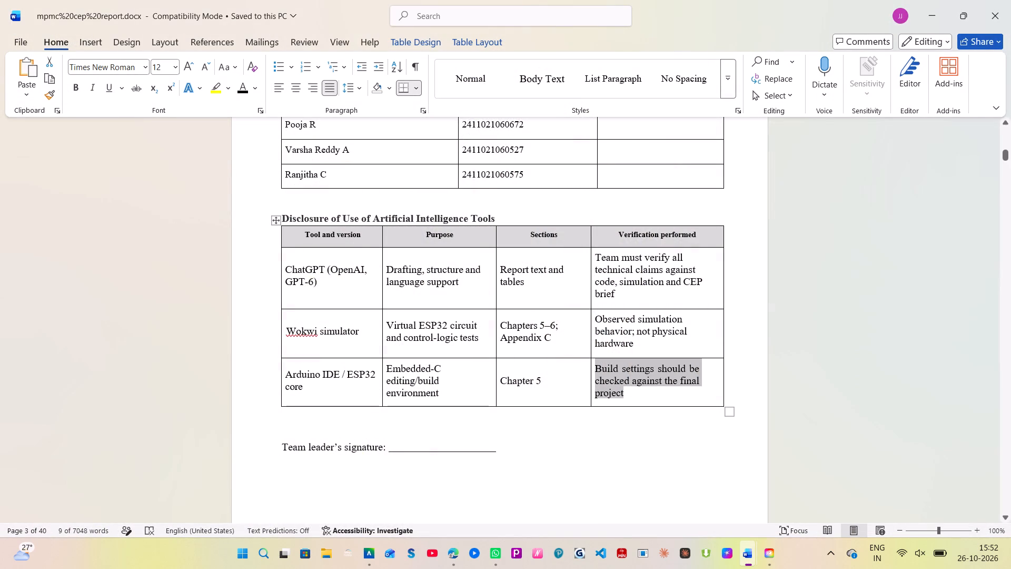
{"action": "left_click", "coordinate": [701, 476]}
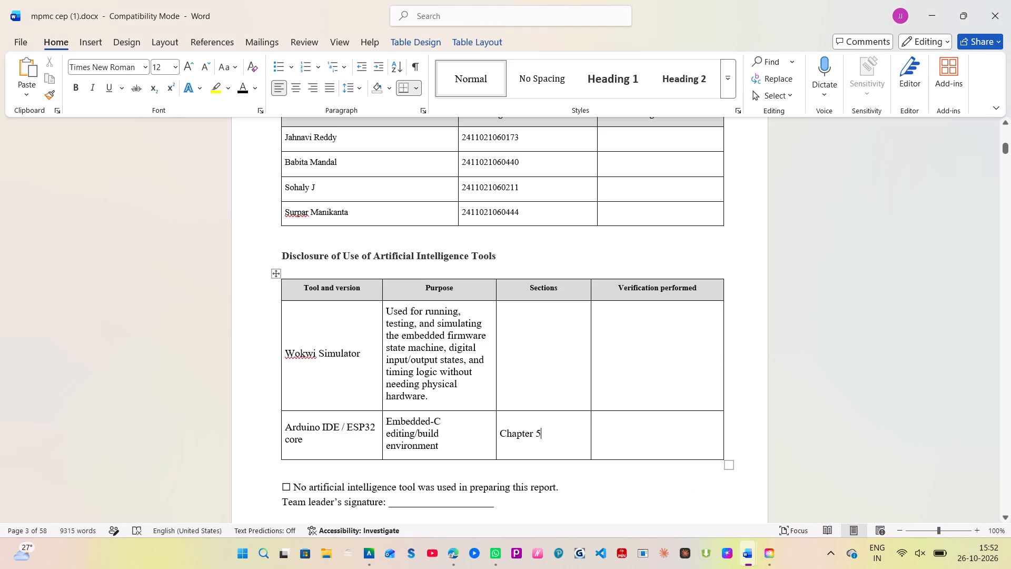
{"action": "left_click", "coordinate": [638, 428]}
{"action": "key", "text": "ctrl+v"}
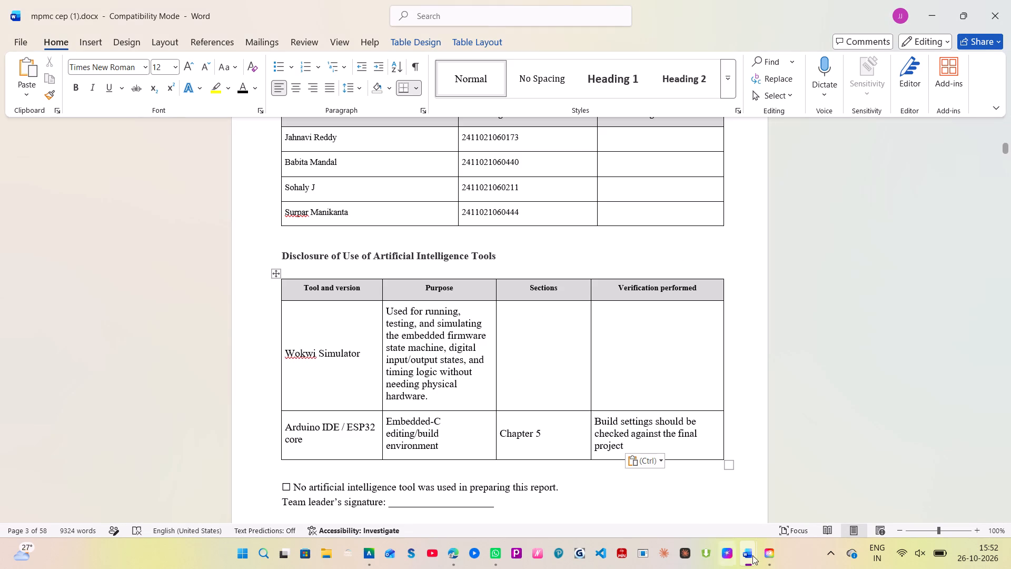
Copy "Chapters 5–6; Appendix C" from the reference report into the Wokwi Simulator row's Sections cell in mpmc cep (1).docx.
{"action": "left_click", "coordinate": [788, 483]}
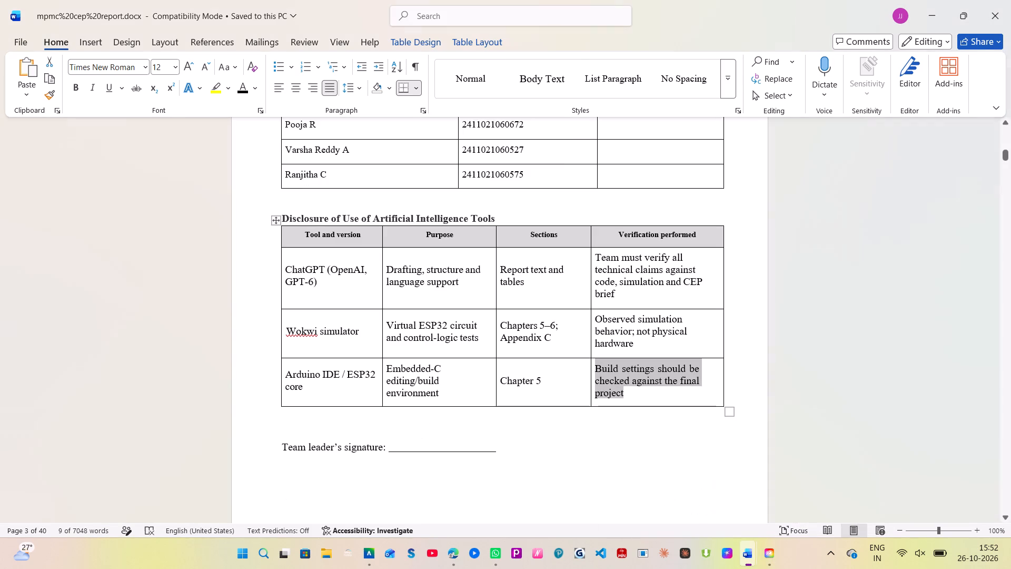
{"action": "left_click", "coordinate": [507, 339]}
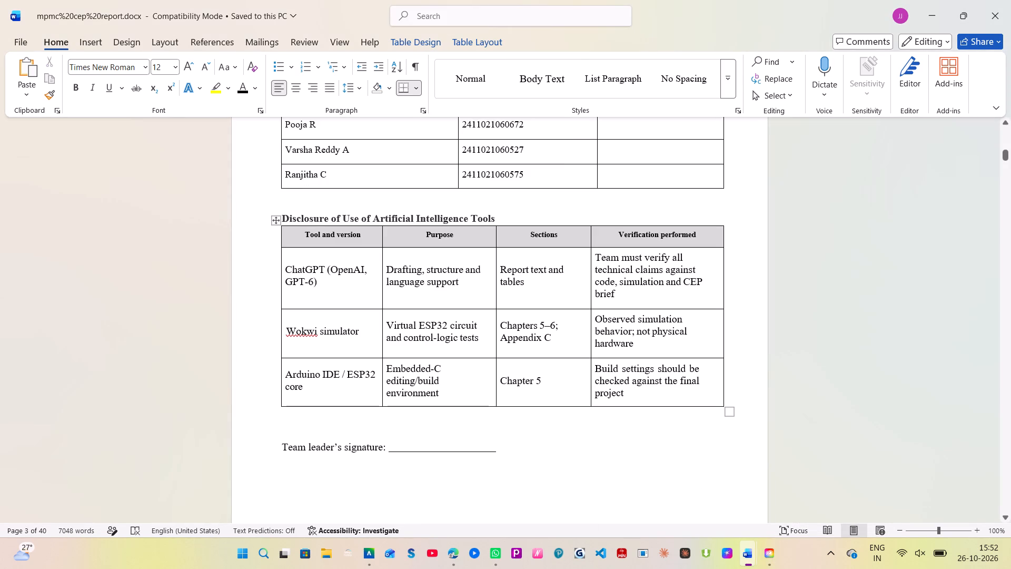
{"action": "left_click_drag", "start_coordinate": [499, 323], "coordinate": [554, 342]}
{"action": "key", "text": "ctrl+c"}
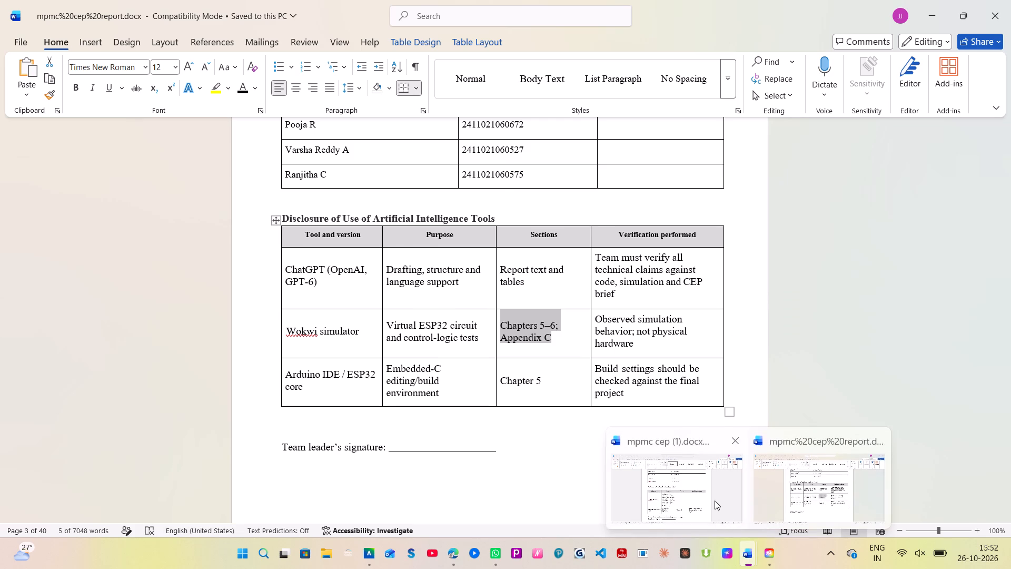
{"action": "left_click", "coordinate": [715, 501]}
{"action": "left_click", "coordinate": [535, 331]}
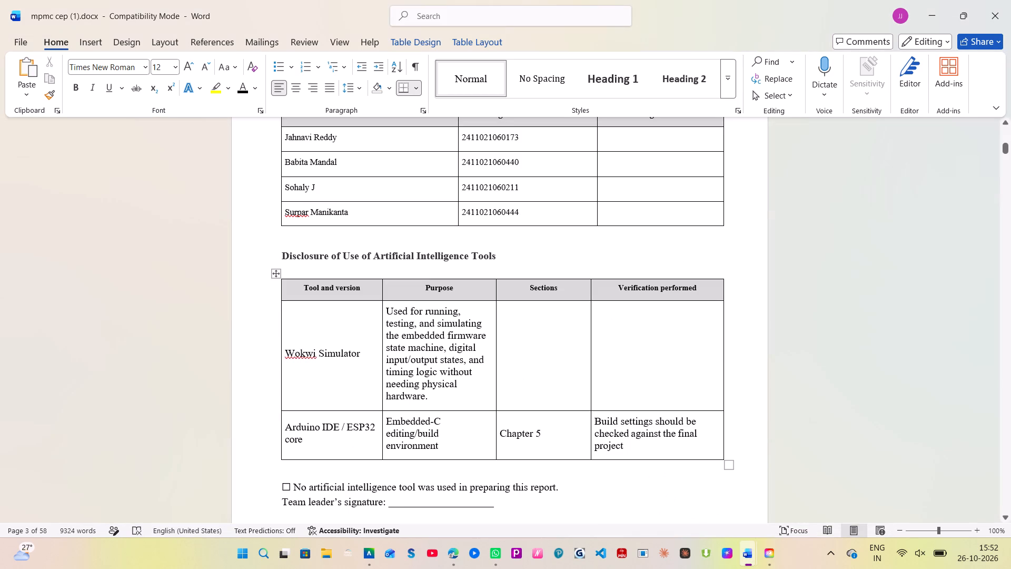
{"action": "key", "text": "ctrl+v"}
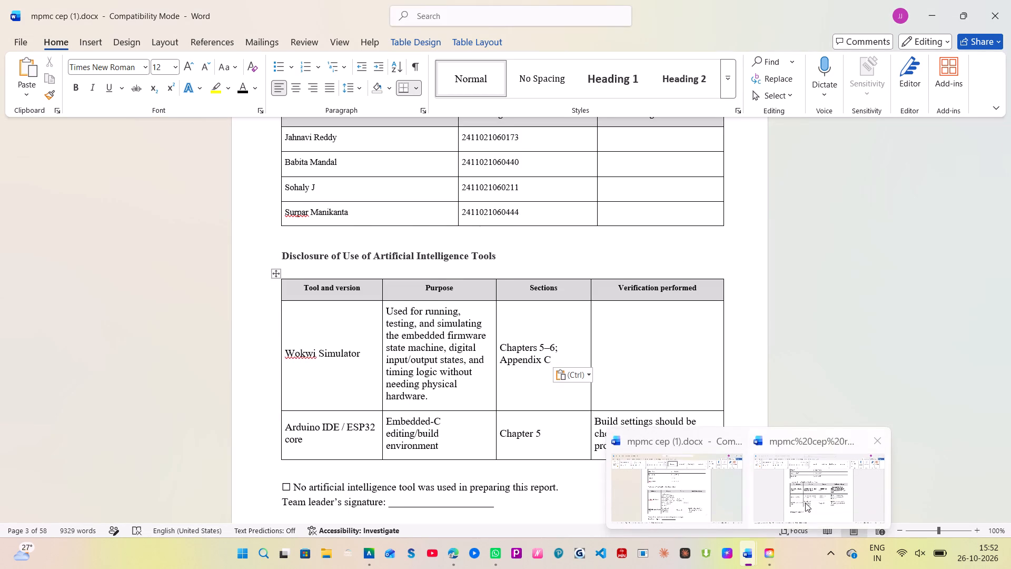
Copy "Observed simulation behavior; not physical hardware" from the reference report into the Wokwi Simulator row's Verification performed cell.
{"action": "left_click", "coordinate": [824, 494]}
{"action": "left_click_drag", "start_coordinate": [593, 316], "coordinate": [647, 351]}
{"action": "key", "text": "ctrl+c"}
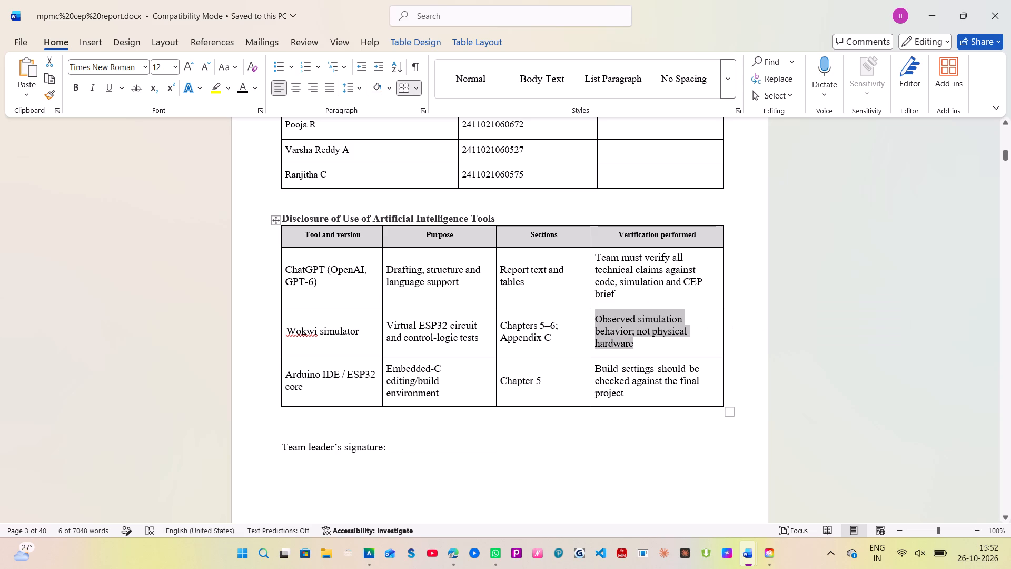
{"action": "left_click", "coordinate": [688, 511]}
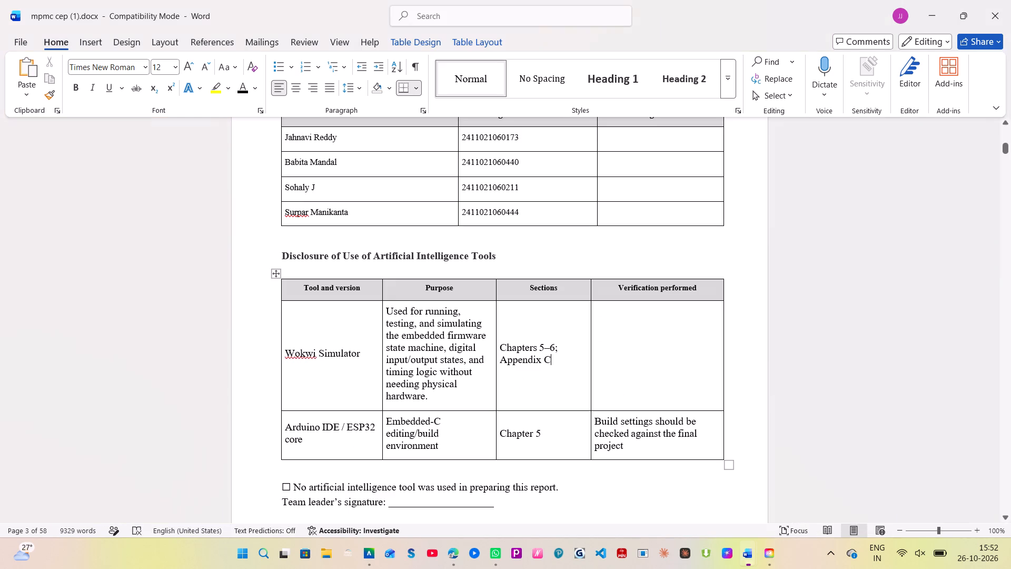
{"action": "left_click", "coordinate": [650, 385]}
{"action": "key", "text": "ctrl+v"}
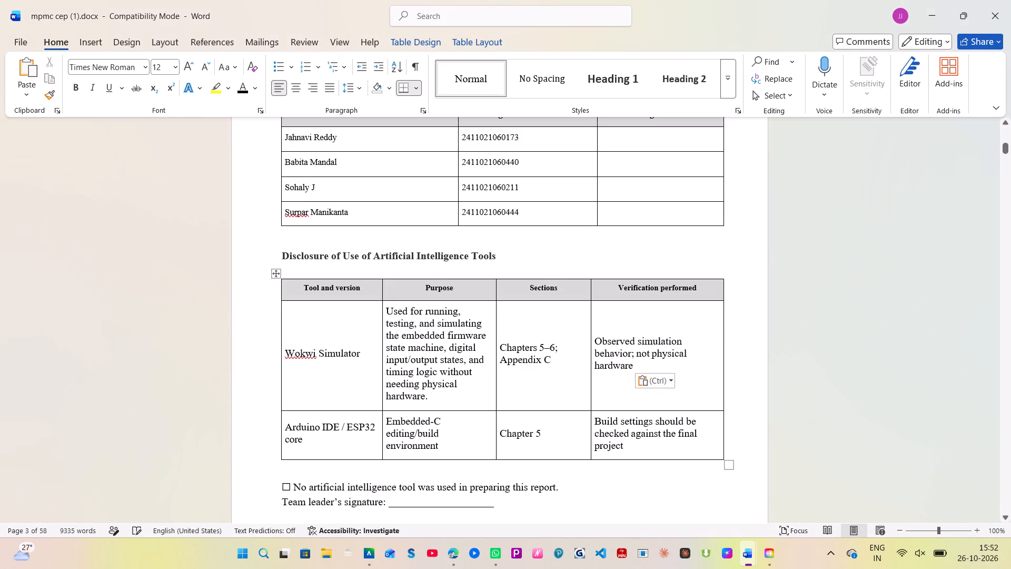
Compare the area below the AI disclosure table and the Acknowledgement page in both reports.
{"action": "scroll", "coordinate": [492, 318], "scroll_direction": "down", "scroll_amount": 1}
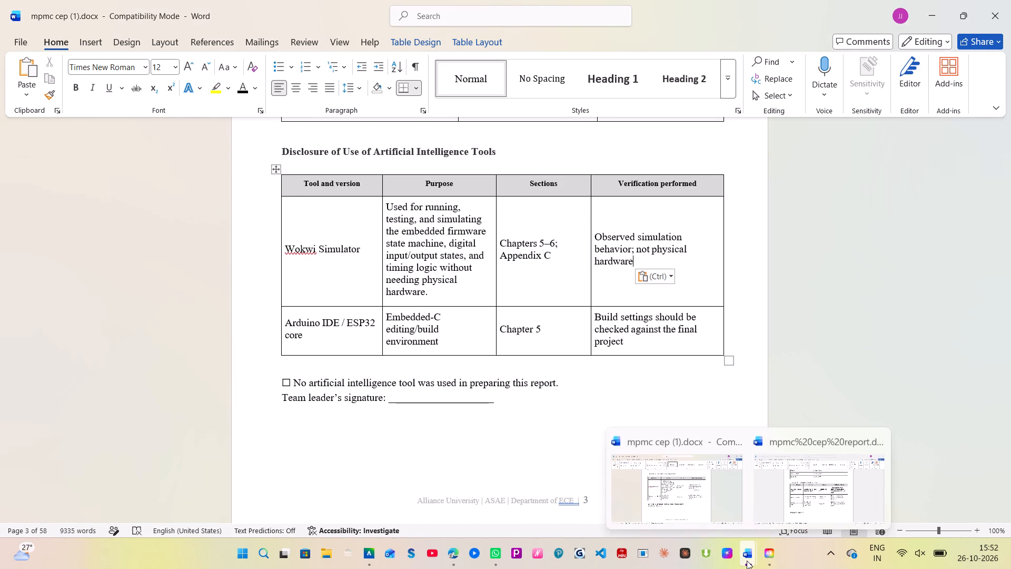
{"action": "left_click", "coordinate": [798, 498]}
{"action": "scroll", "coordinate": [547, 447], "scroll_direction": "down", "scroll_amount": 2}
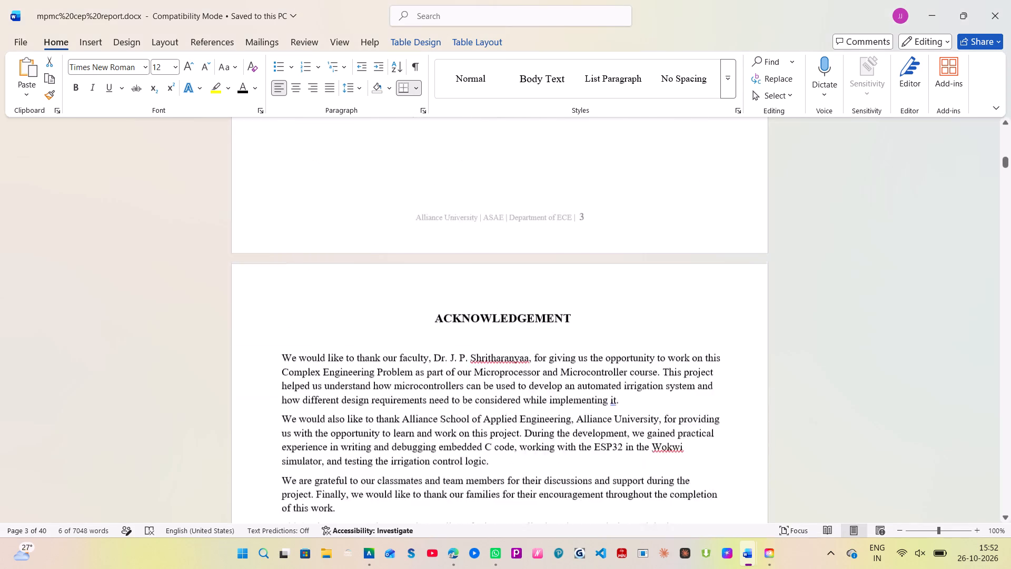
{"action": "scroll", "coordinate": [547, 447], "scroll_direction": "down", "scroll_amount": 1}
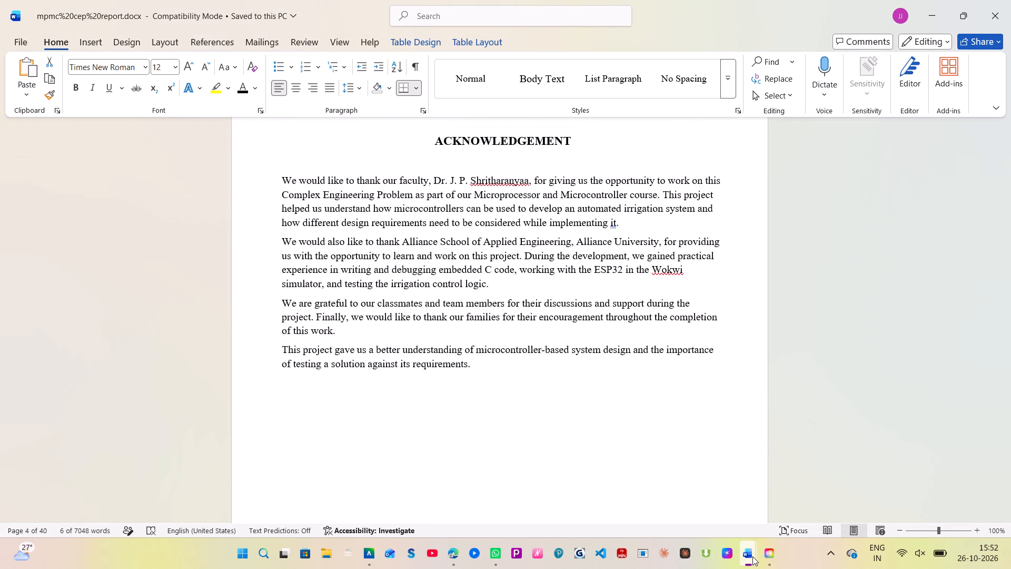
{"action": "left_click", "coordinate": [692, 504]}
{"action": "scroll", "coordinate": [500, 427], "scroll_direction": "down", "scroll_amount": 1}
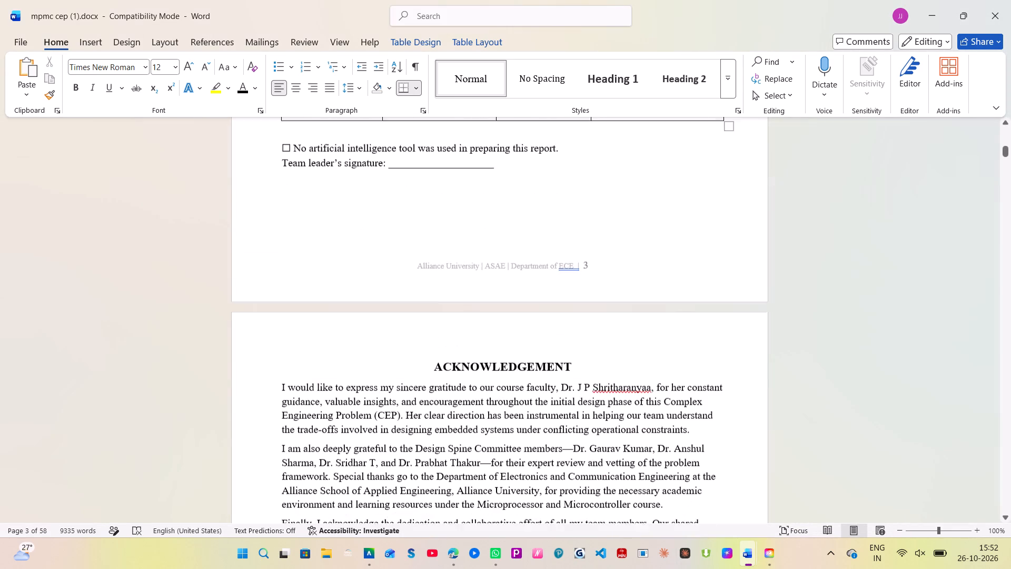
{"action": "scroll", "coordinate": [500, 427], "scroll_direction": "up", "scroll_amount": 1}
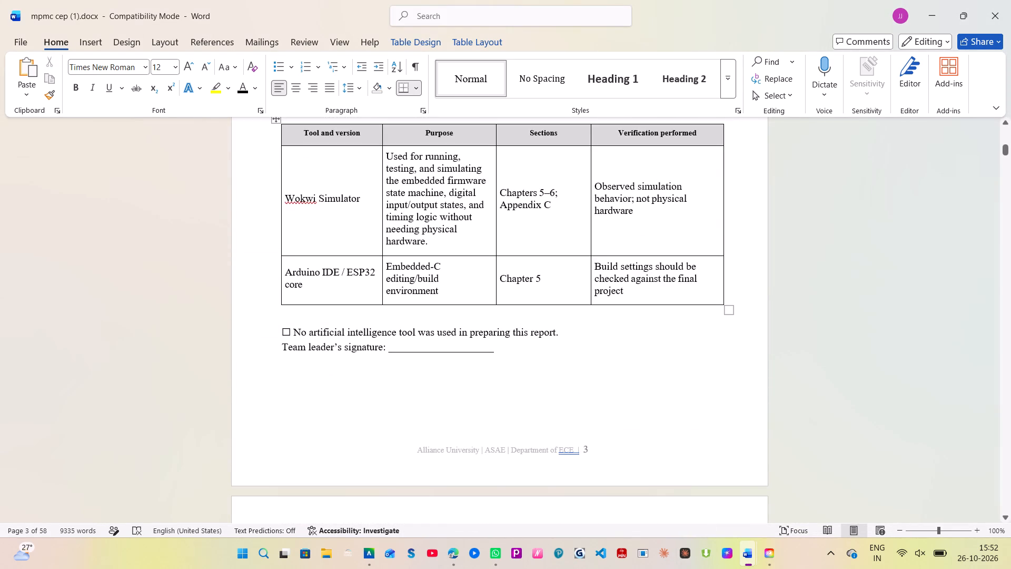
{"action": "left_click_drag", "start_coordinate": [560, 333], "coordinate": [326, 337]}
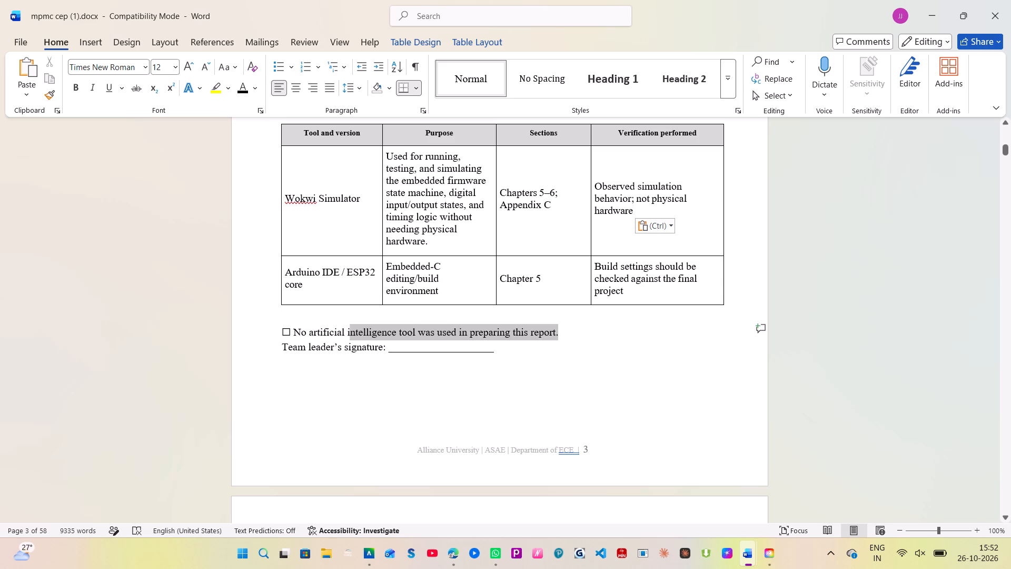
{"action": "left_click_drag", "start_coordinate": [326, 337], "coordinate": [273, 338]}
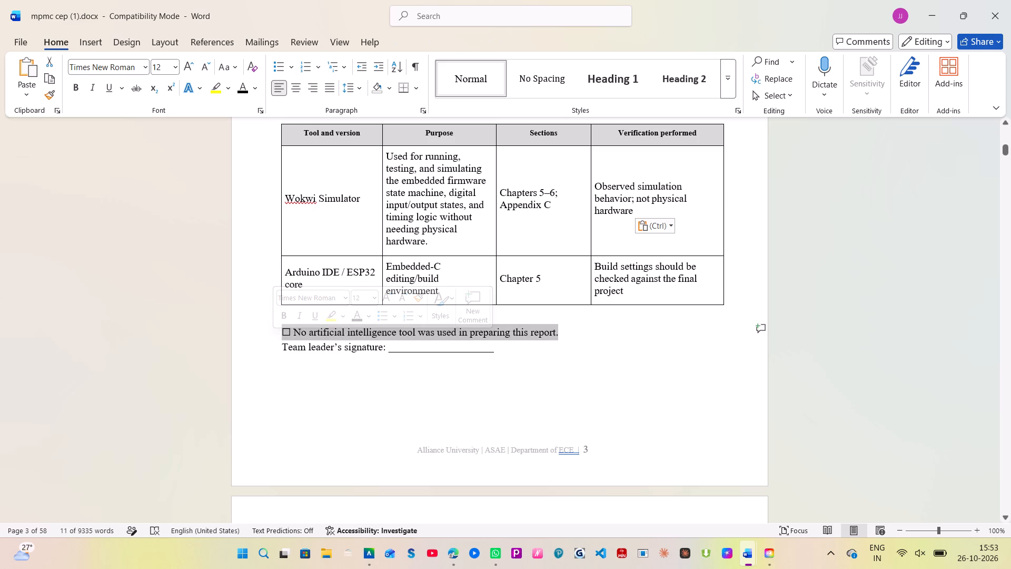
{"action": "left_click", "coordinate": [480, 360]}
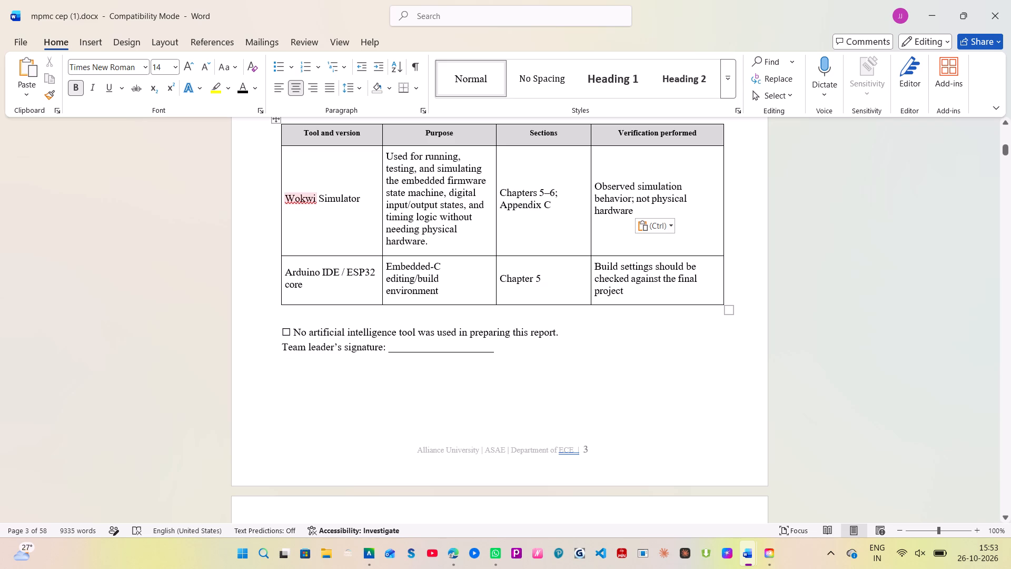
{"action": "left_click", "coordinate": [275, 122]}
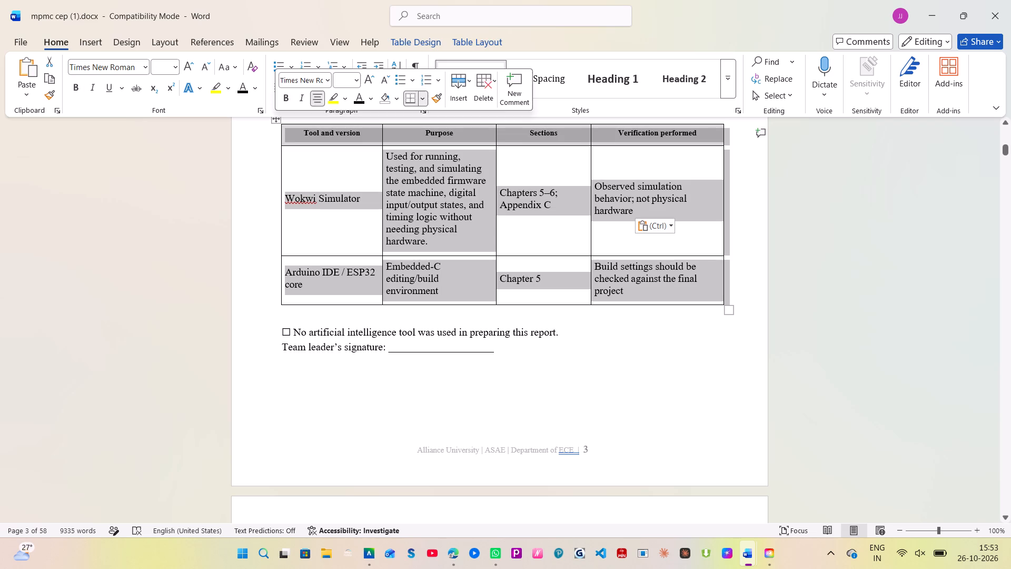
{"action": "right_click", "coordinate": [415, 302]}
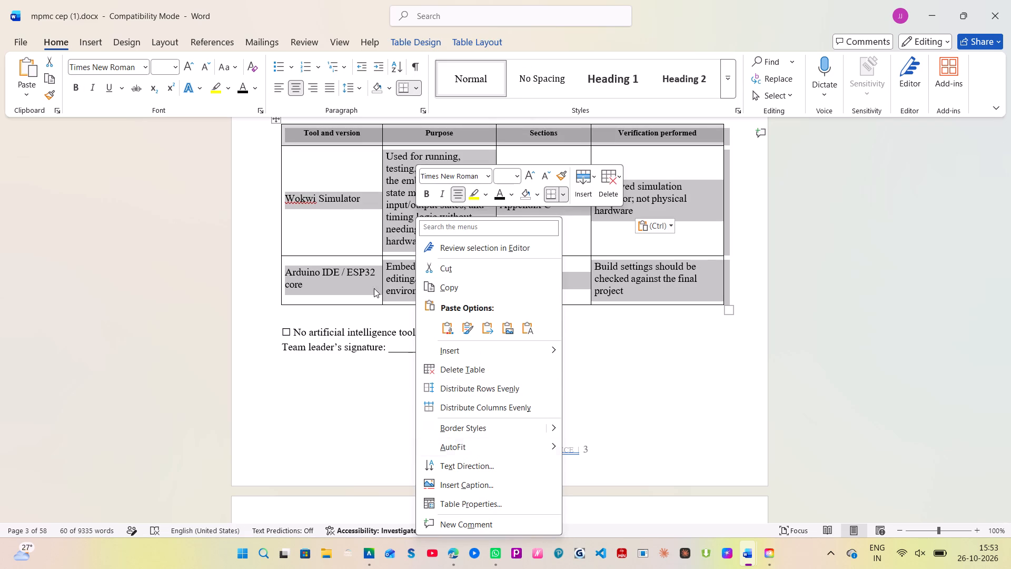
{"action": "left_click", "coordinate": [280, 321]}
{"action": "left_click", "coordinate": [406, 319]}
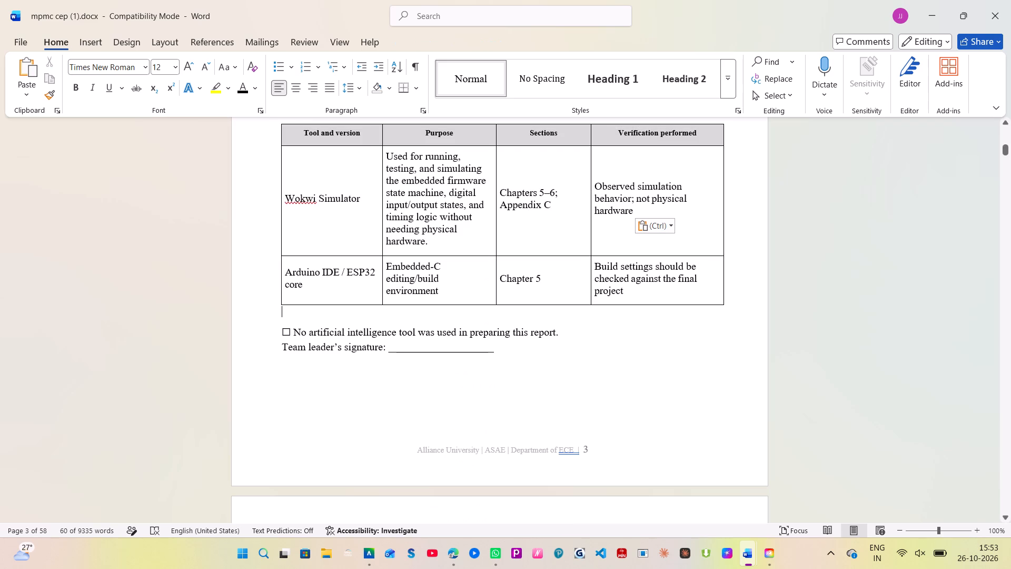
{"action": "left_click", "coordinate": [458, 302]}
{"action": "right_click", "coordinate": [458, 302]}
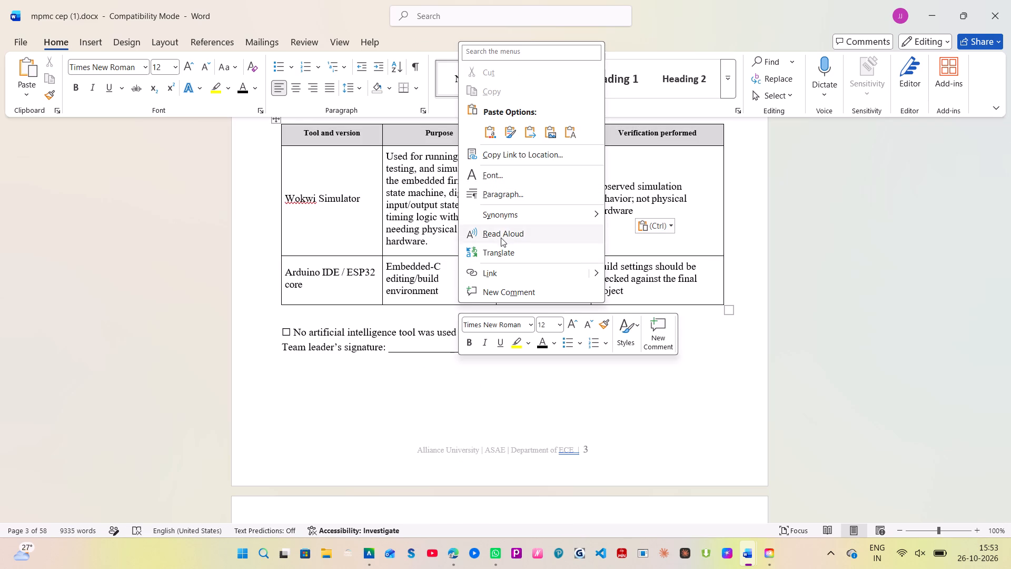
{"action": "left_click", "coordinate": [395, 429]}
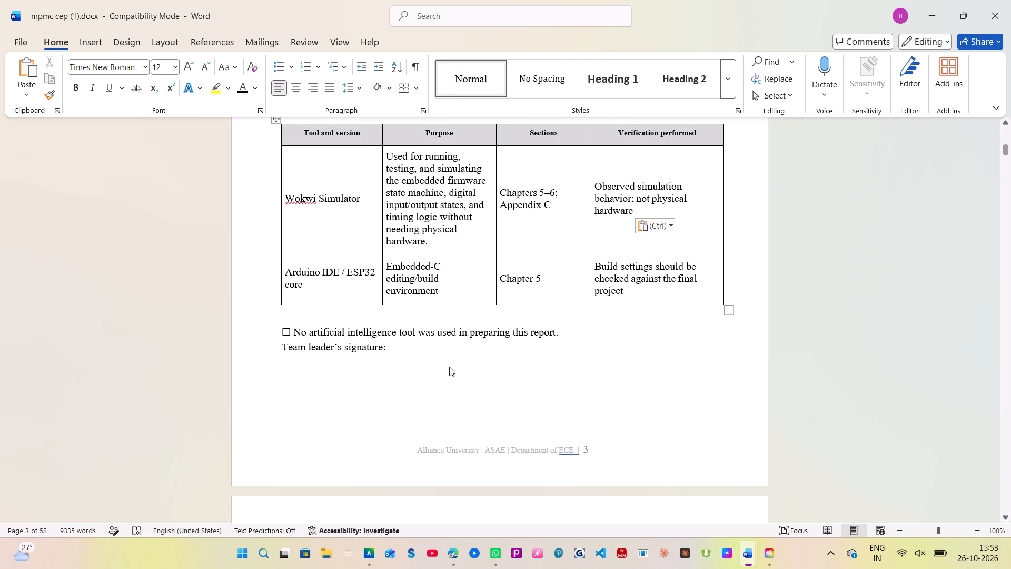
Insert three empty rows below the Arduino IDE / ESP32 core row of the AI tools disclosure table.
{"action": "scroll", "coordinate": [300, 173], "scroll_direction": "up", "scroll_amount": 1}
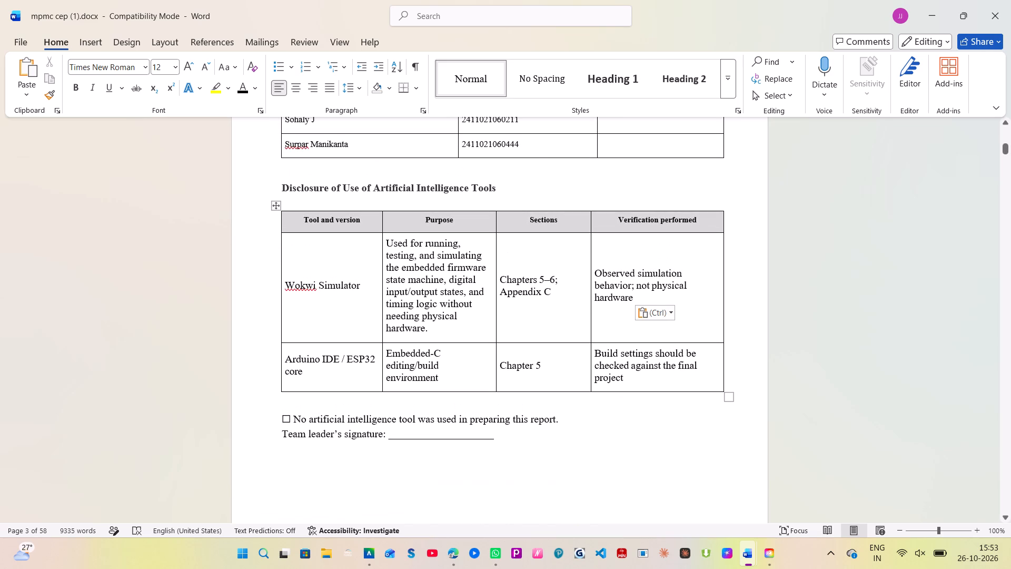
{"action": "left_click", "coordinate": [274, 205]}
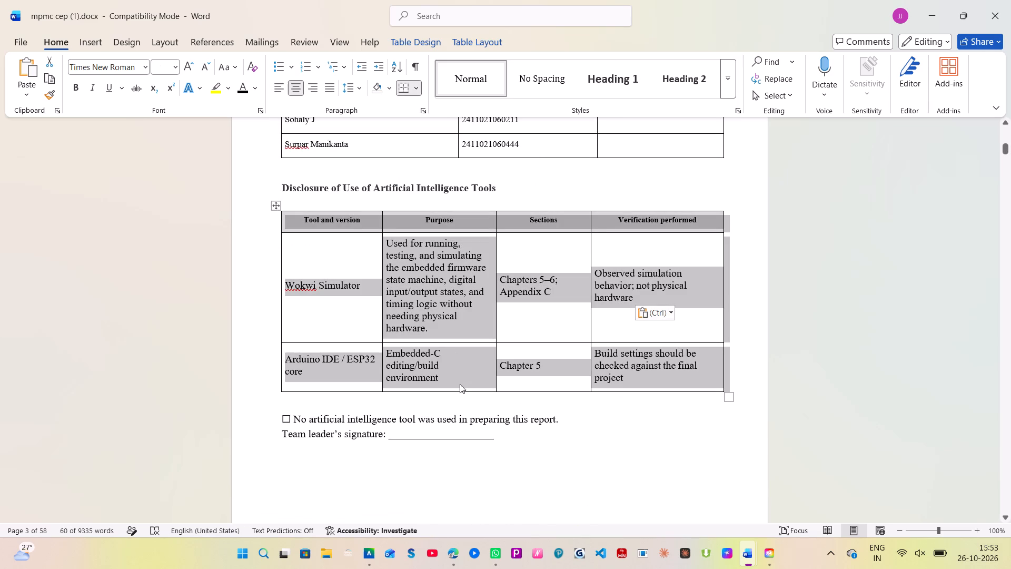
{"action": "right_click", "coordinate": [460, 388]}
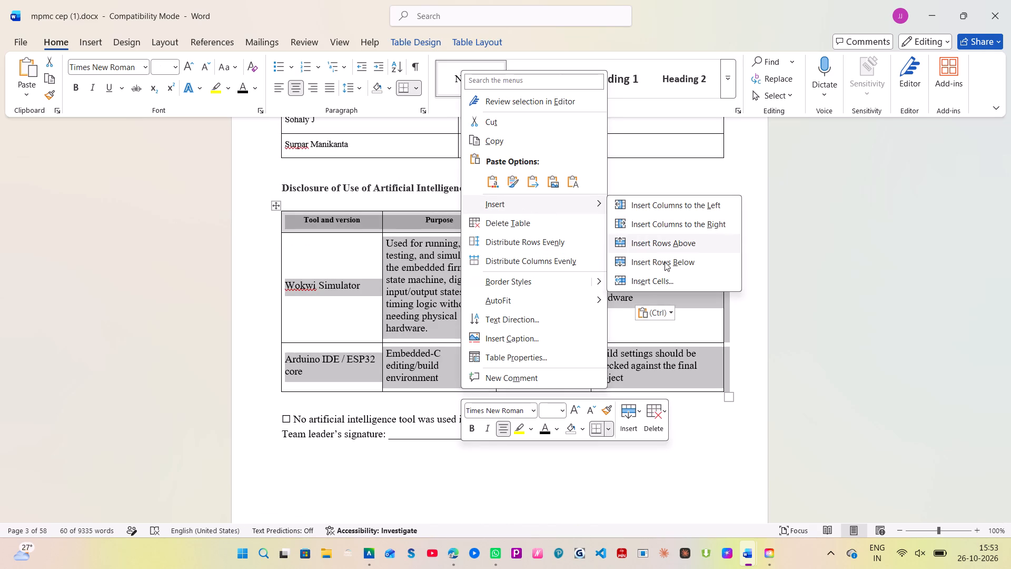
{"action": "left_click", "coordinate": [665, 262]}
{"action": "scroll", "coordinate": [453, 347], "scroll_direction": "down", "scroll_amount": 1}
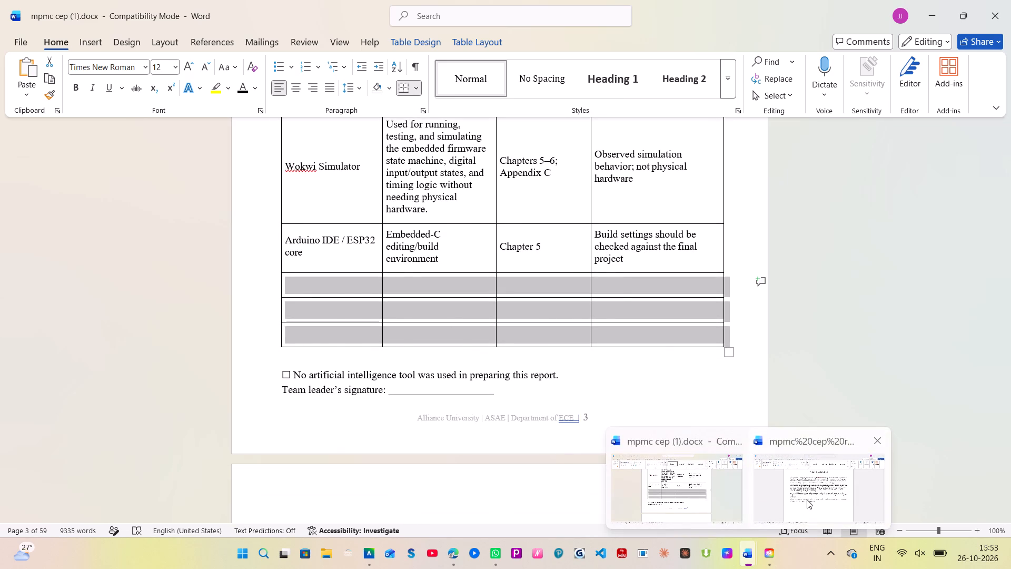
Cut the ChatGPT (OpenAI, GPT-6) row's contents from the reference report and paste them into the first empty row in mpmc cep (1).docx.
{"action": "left_click", "coordinate": [807, 499]}
{"action": "scroll", "coordinate": [354, 344], "scroll_direction": "up", "scroll_amount": 2}
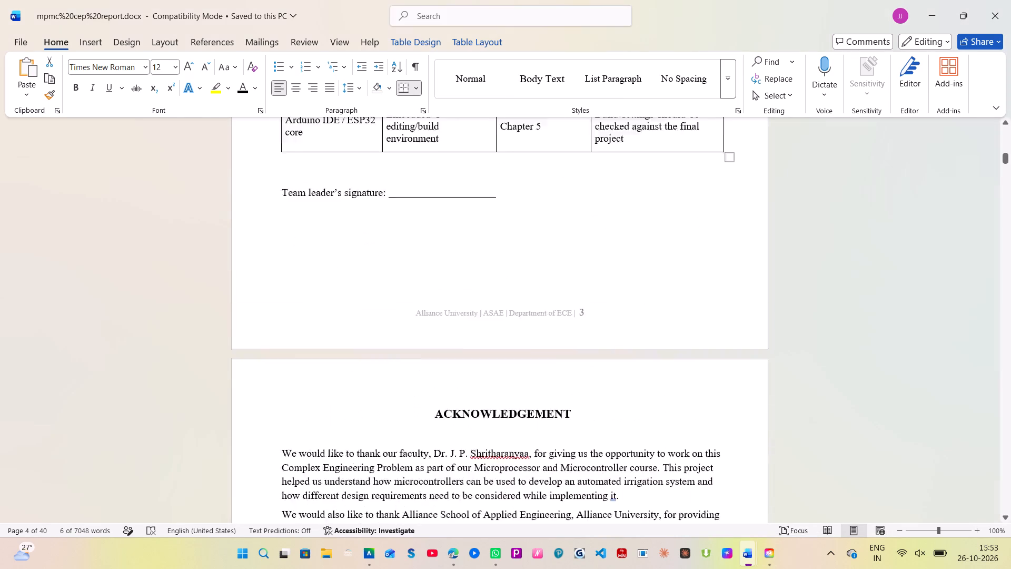
{"action": "scroll", "coordinate": [354, 344], "scroll_direction": "up", "scroll_amount": 1}
{"action": "left_click_drag", "start_coordinate": [286, 237], "coordinate": [677, 251]}
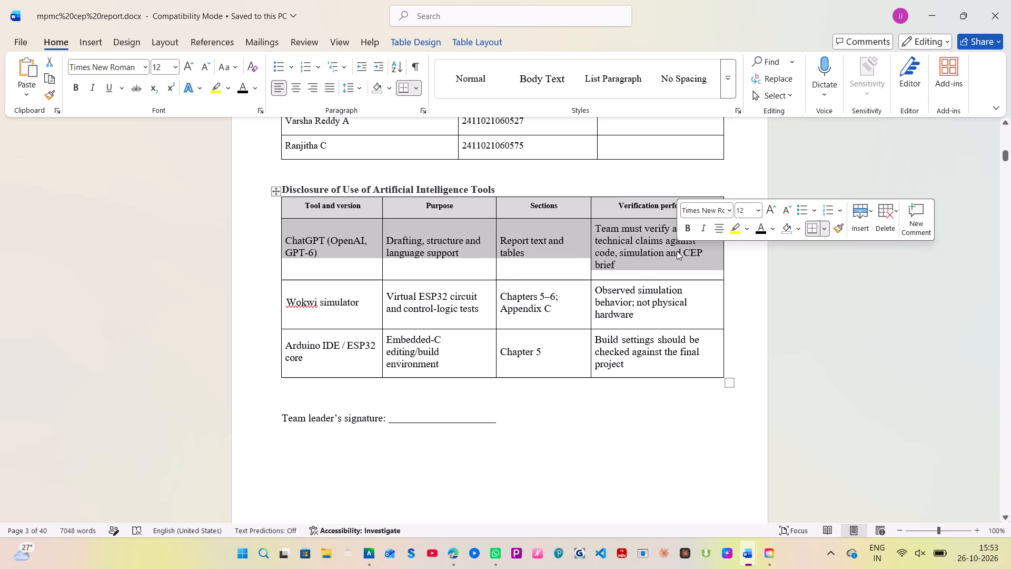
{"action": "left_click", "coordinate": [481, 254]}
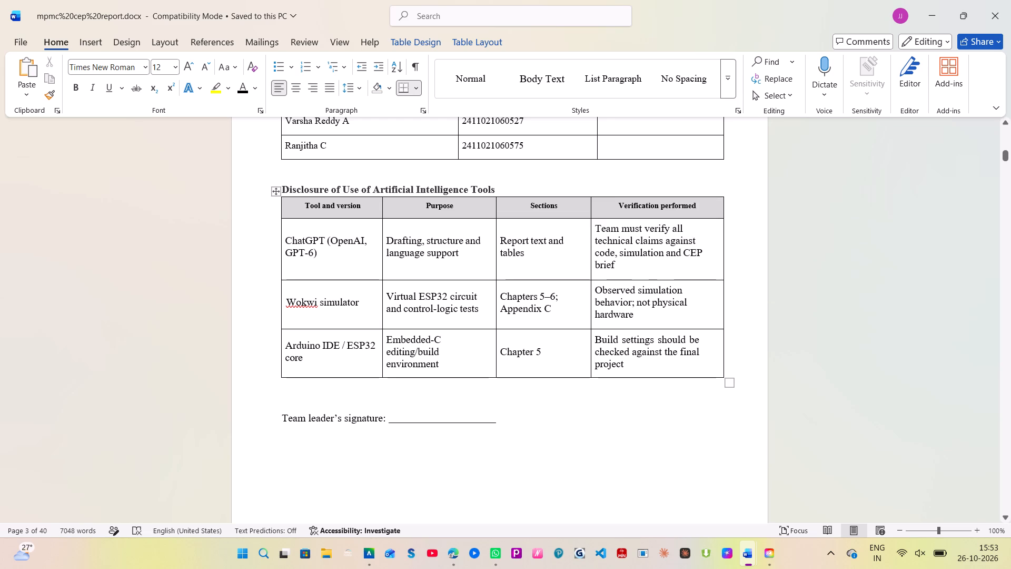
{"action": "left_click_drag", "start_coordinate": [284, 240], "coordinate": [458, 258]}
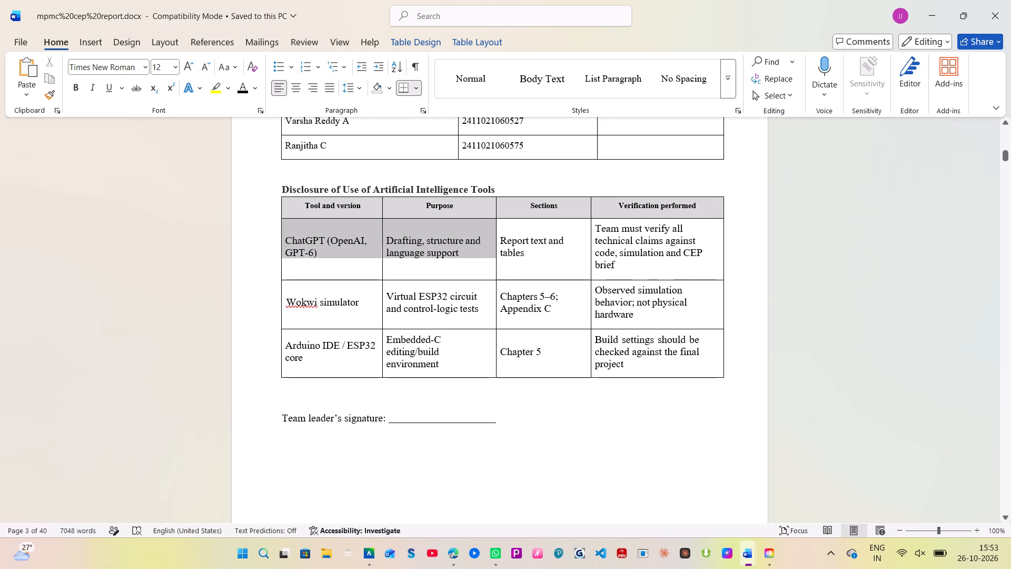
{"action": "left_click_drag", "start_coordinate": [458, 258], "coordinate": [692, 265]}
{"action": "key", "text": "ctrl+c"}
{"action": "key", "text": "ctrl+x"}
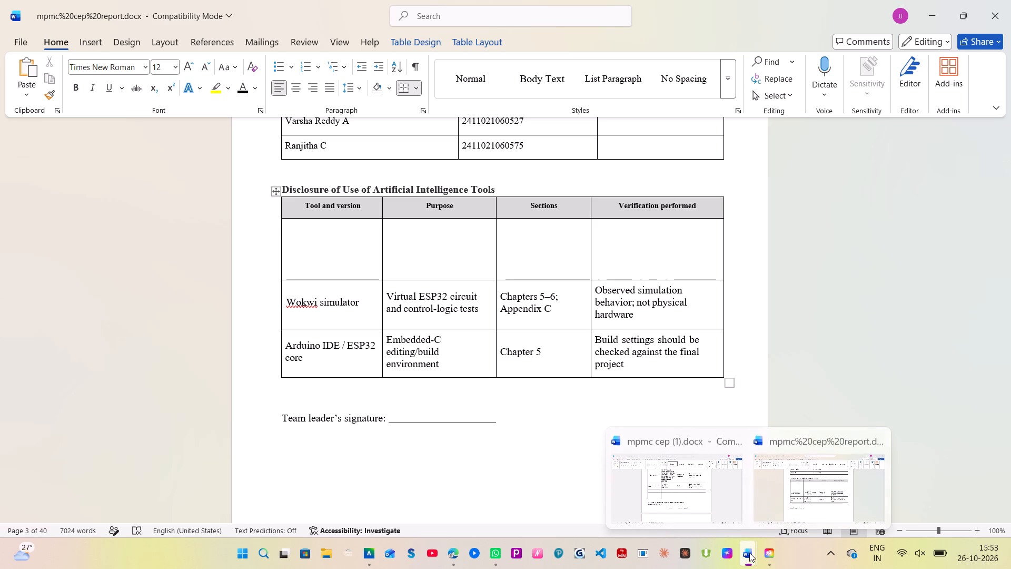
{"action": "left_click", "coordinate": [706, 480]}
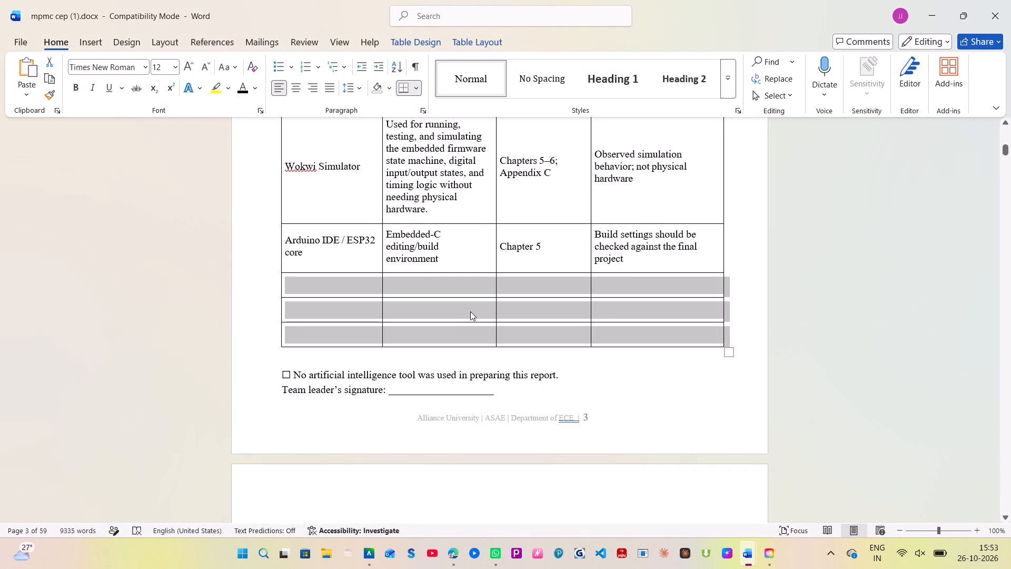
{"action": "left_click", "coordinate": [326, 289]}
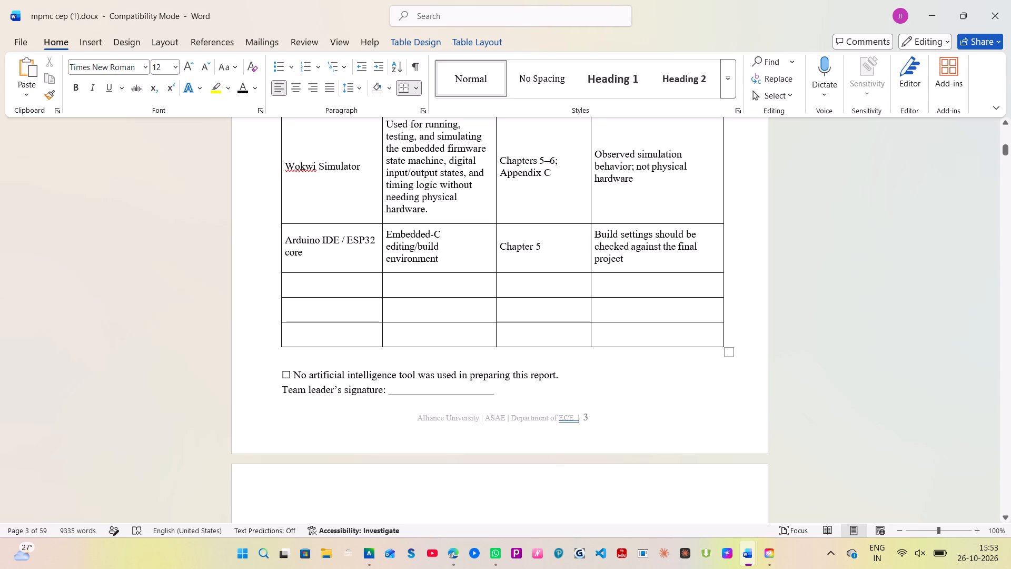
{"action": "key", "text": "ctrl+v"}
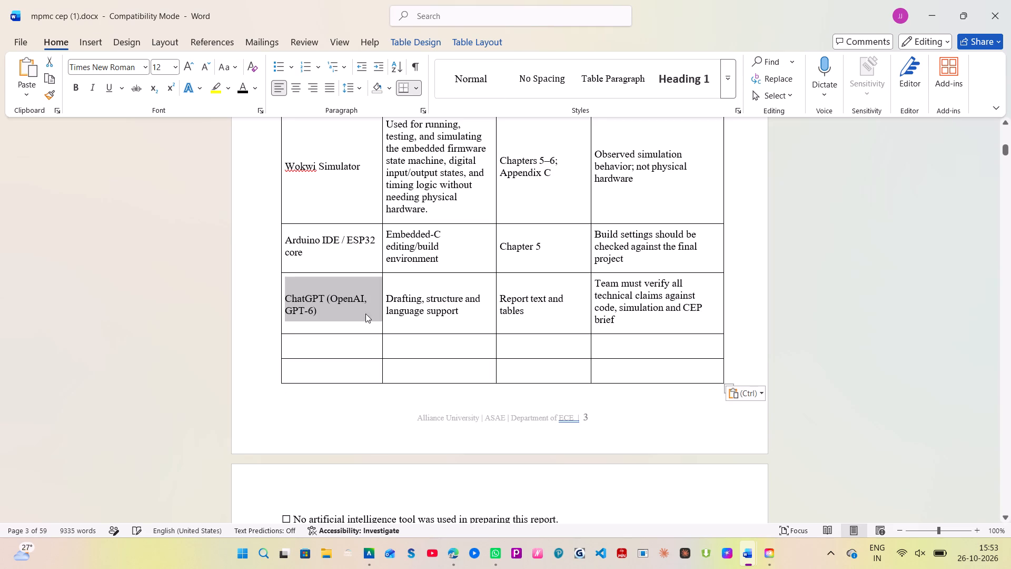
Delete the two empty rows beneath the ChatGPT row together with the blank line under the table.
{"action": "left_click", "coordinate": [289, 344]}
{"action": "left_click_drag", "start_coordinate": [289, 344], "coordinate": [488, 367]}
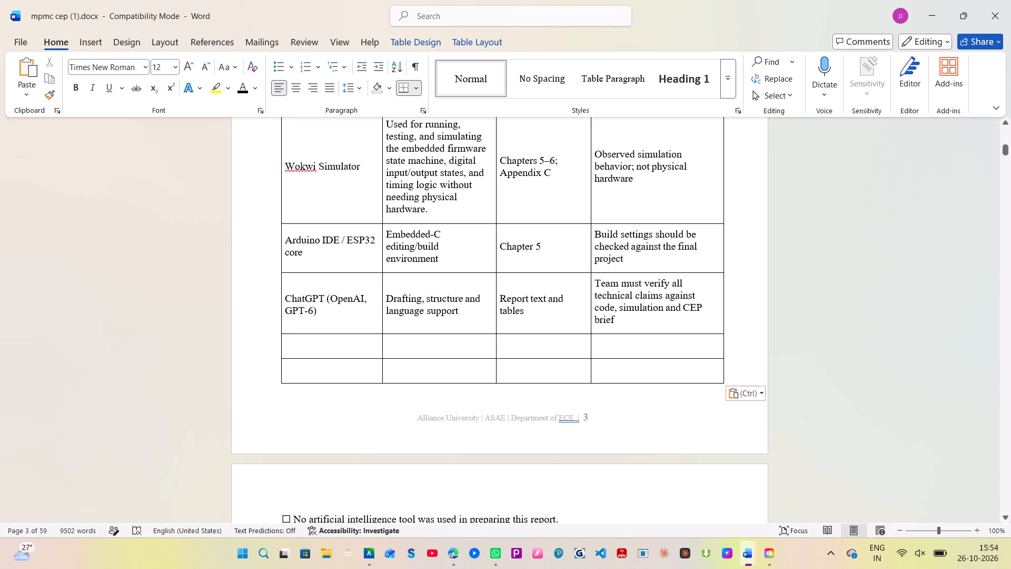
{"action": "left_click_drag", "start_coordinate": [488, 367], "coordinate": [666, 389]}
{"action": "key", "text": "BackSpace"}
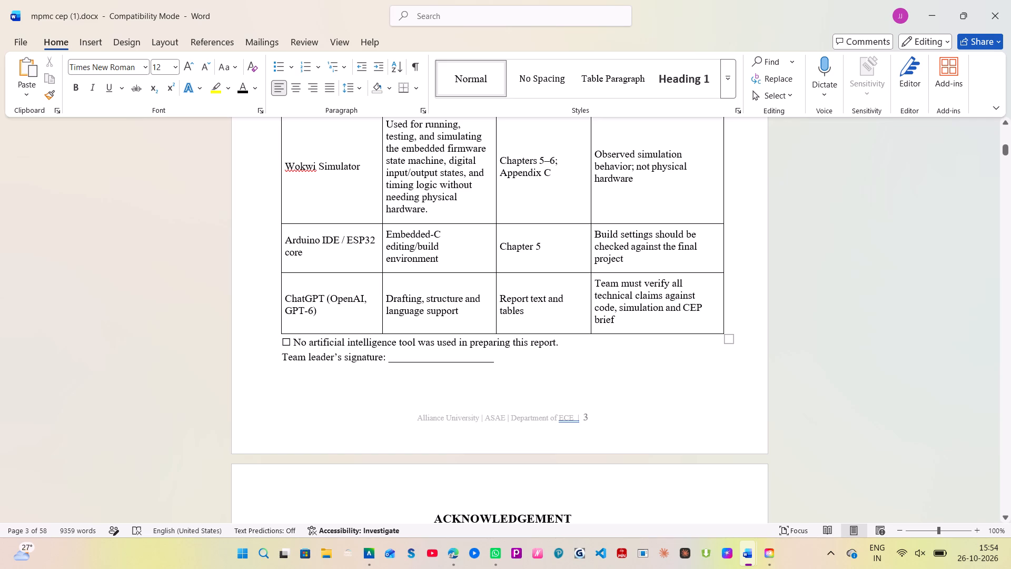
Delete the "No artificial intelligence tool was used in preparing this report." line and leave a blank line above the team leader's signature.
{"action": "left_click_drag", "start_coordinate": [560, 343], "coordinate": [482, 338]}
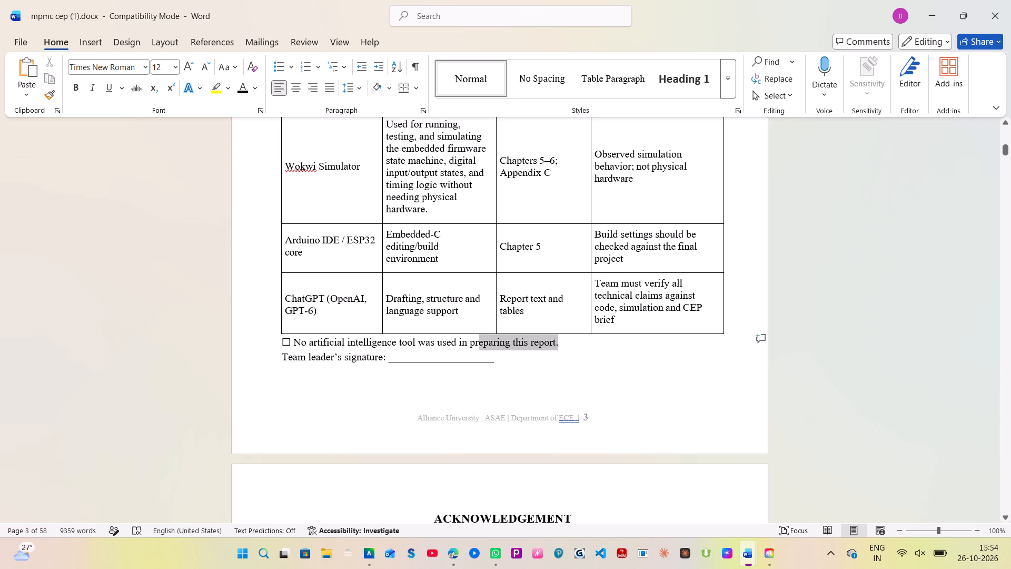
{"action": "left_click_drag", "start_coordinate": [482, 338], "coordinate": [268, 344]}
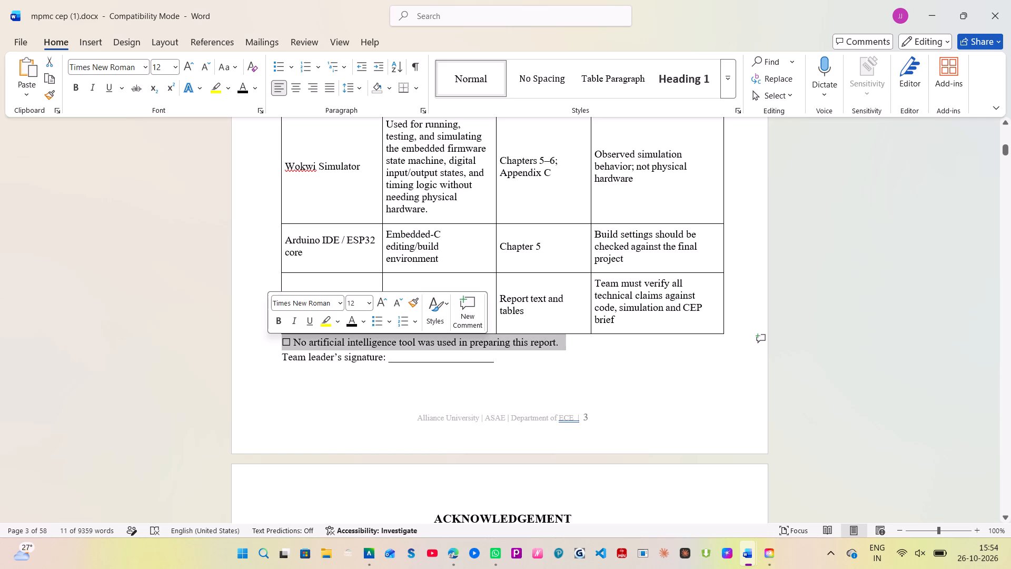
{"action": "key", "text": "BackSpace"}
{"action": "key", "text": "Return"}
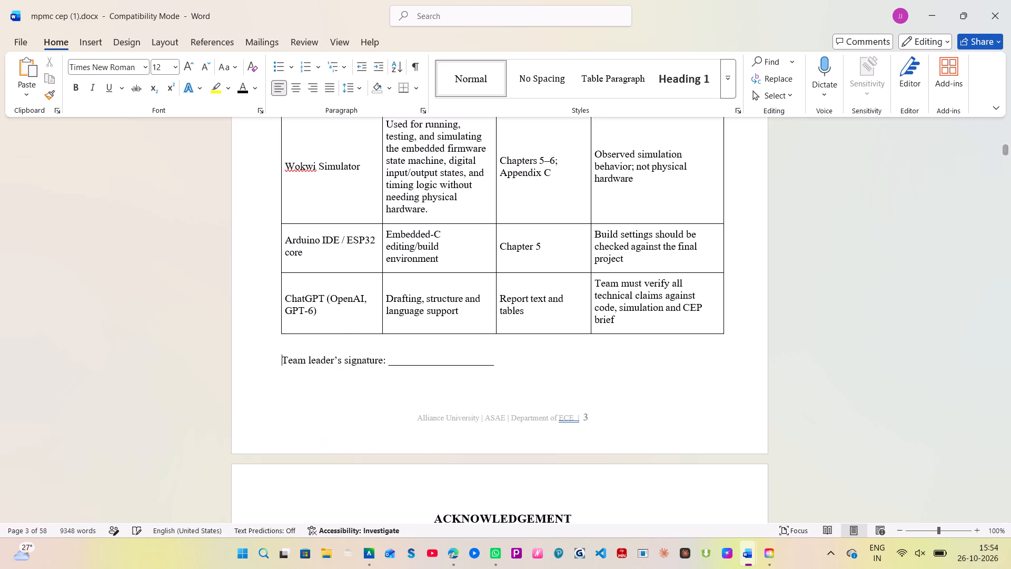
Compare the declaration page in both reports and review mpmc cep (1).docx from the cover page through to the List of Figures.
{"action": "scroll", "coordinate": [390, 367], "scroll_direction": "down", "scroll_amount": 4}
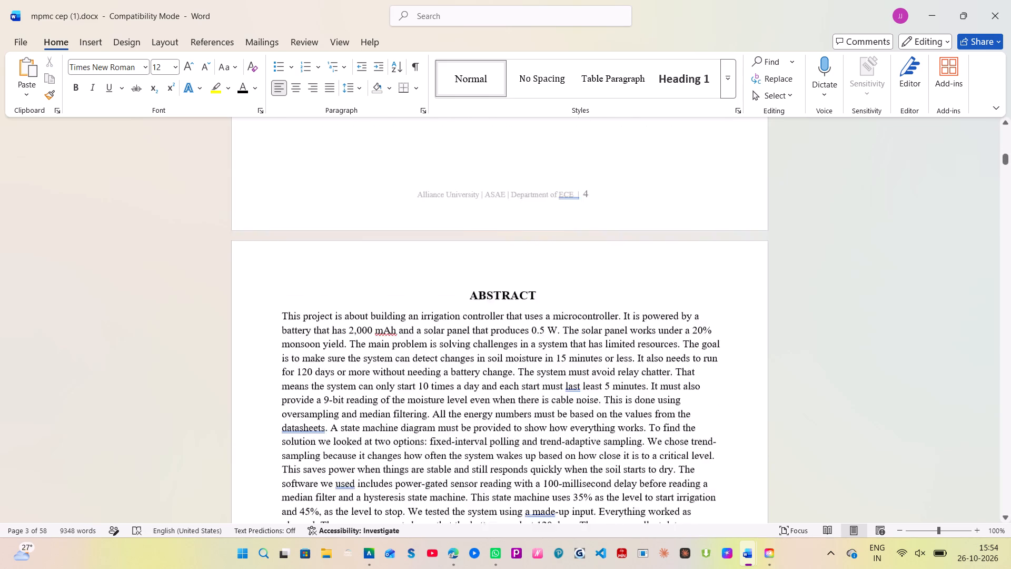
{"action": "scroll", "coordinate": [390, 367], "scroll_direction": "down", "scroll_amount": 5}
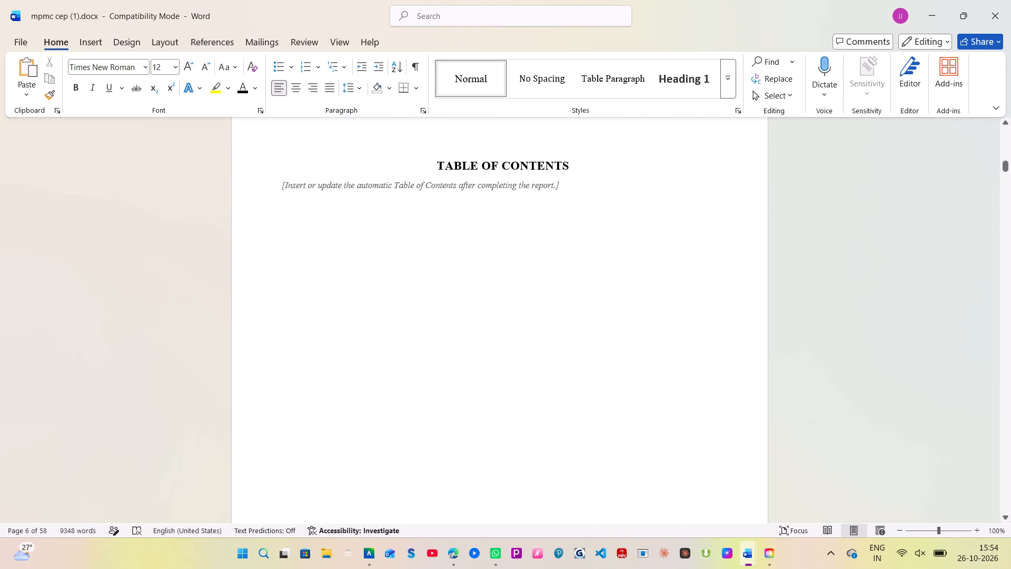
{"action": "left_click", "coordinate": [828, 487]}
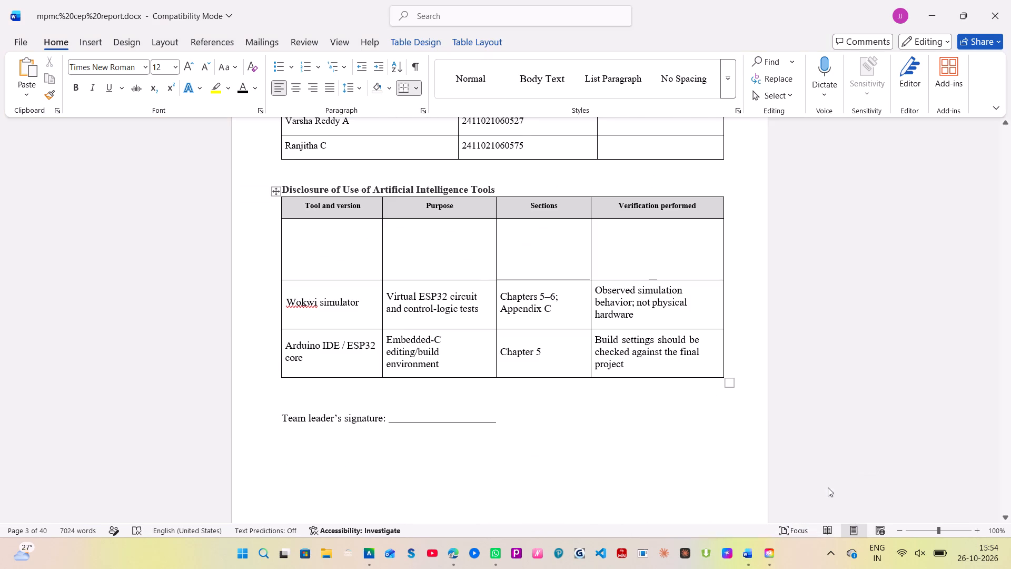
{"action": "left_click", "coordinate": [510, 411]}
{"action": "scroll", "coordinate": [510, 411], "scroll_direction": "up", "scroll_amount": 1}
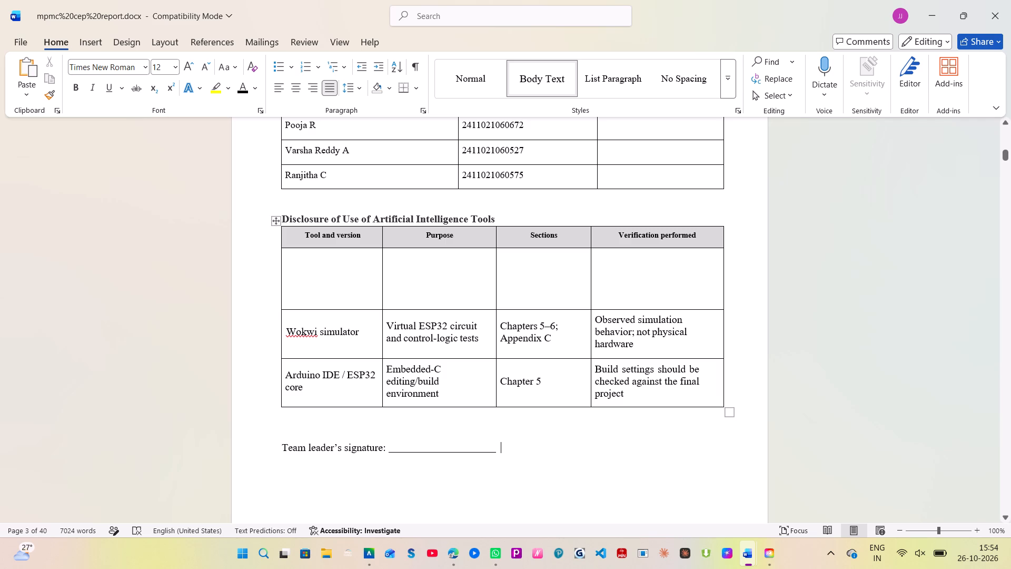
{"action": "left_click", "coordinate": [711, 490]}
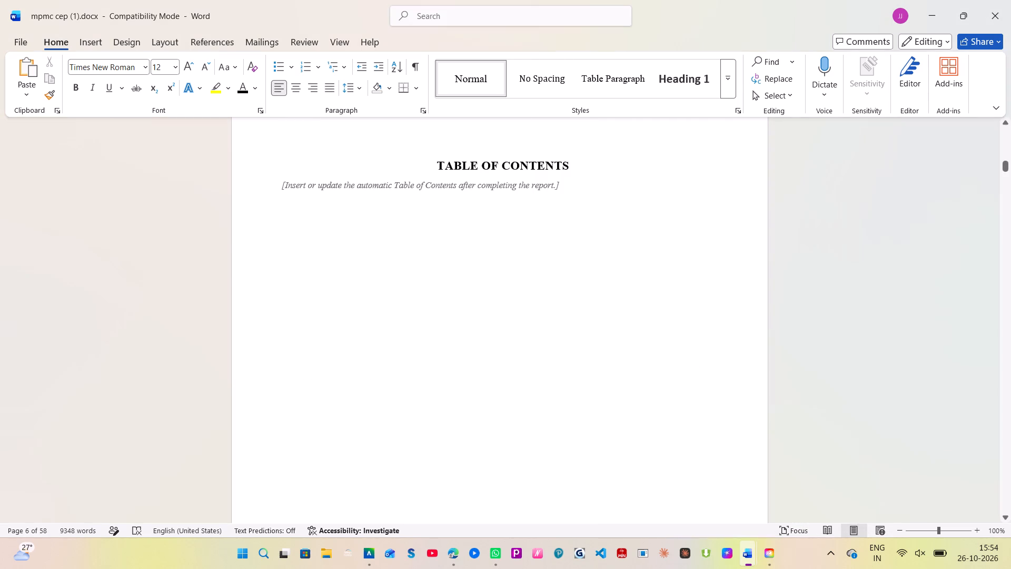
{"action": "scroll", "coordinate": [442, 353], "scroll_direction": "up", "scroll_amount": 11}
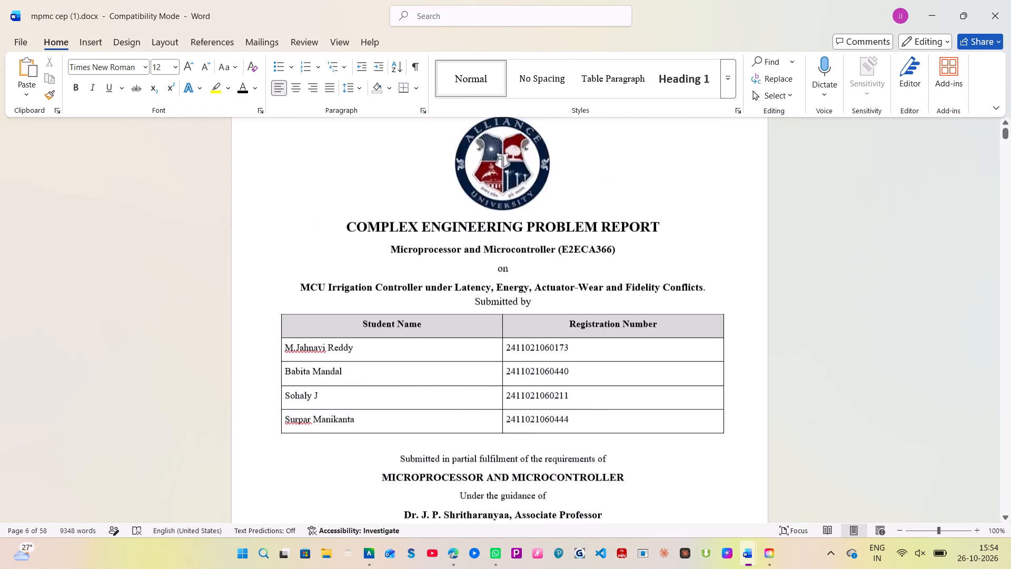
{"action": "scroll", "coordinate": [442, 353], "scroll_direction": "up", "scroll_amount": 1}
{"action": "scroll", "coordinate": [442, 353], "scroll_direction": "down", "scroll_amount": 7}
{"action": "scroll", "coordinate": [442, 353], "scroll_direction": "up", "scroll_amount": 1}
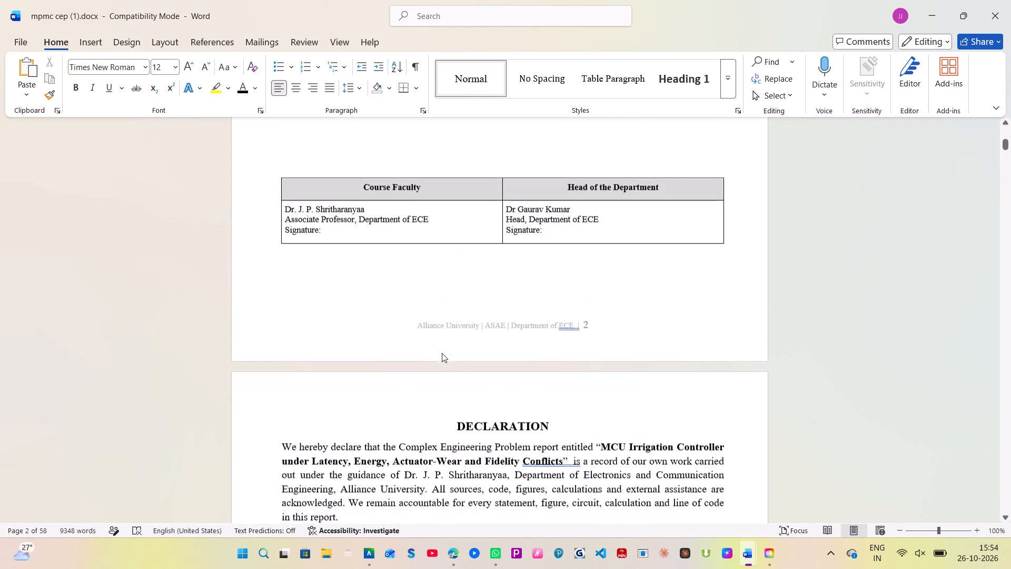
{"action": "scroll", "coordinate": [442, 353], "scroll_direction": "up", "scroll_amount": 1}
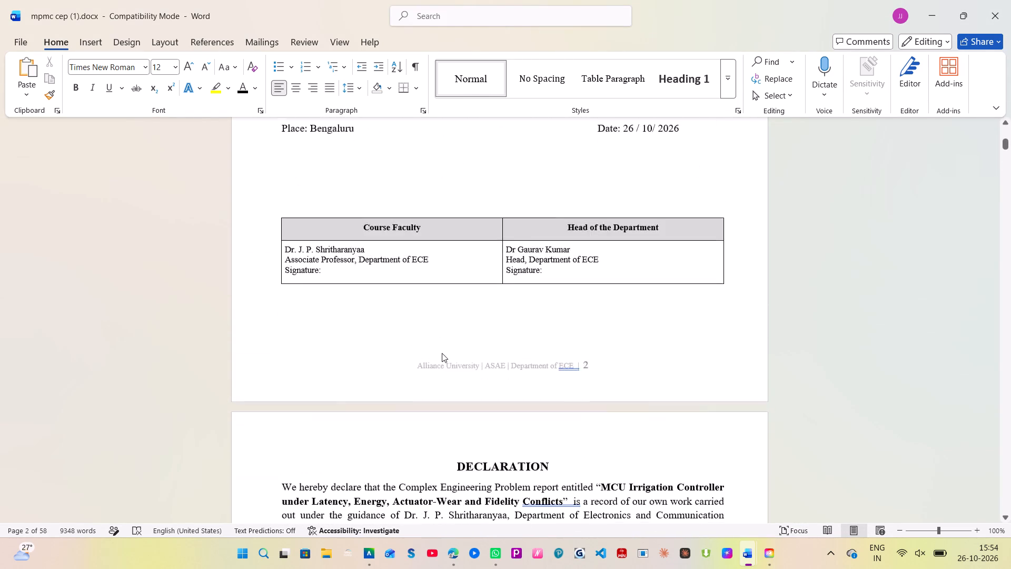
{"action": "scroll", "coordinate": [442, 353], "scroll_direction": "down", "scroll_amount": 6}
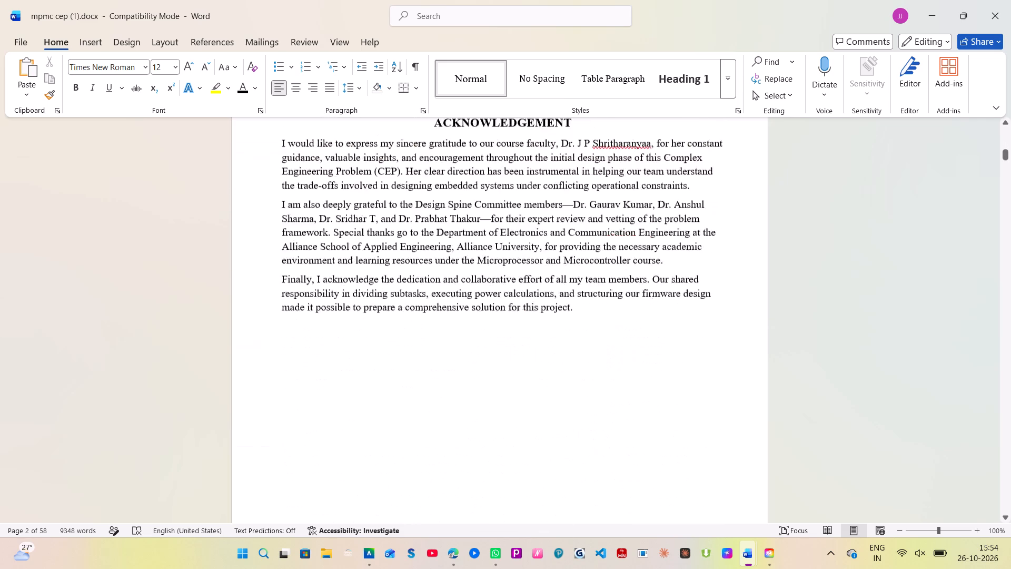
{"action": "scroll", "coordinate": [442, 353], "scroll_direction": "down", "scroll_amount": 2}
{"action": "scroll", "coordinate": [442, 353], "scroll_direction": "up", "scroll_amount": 3}
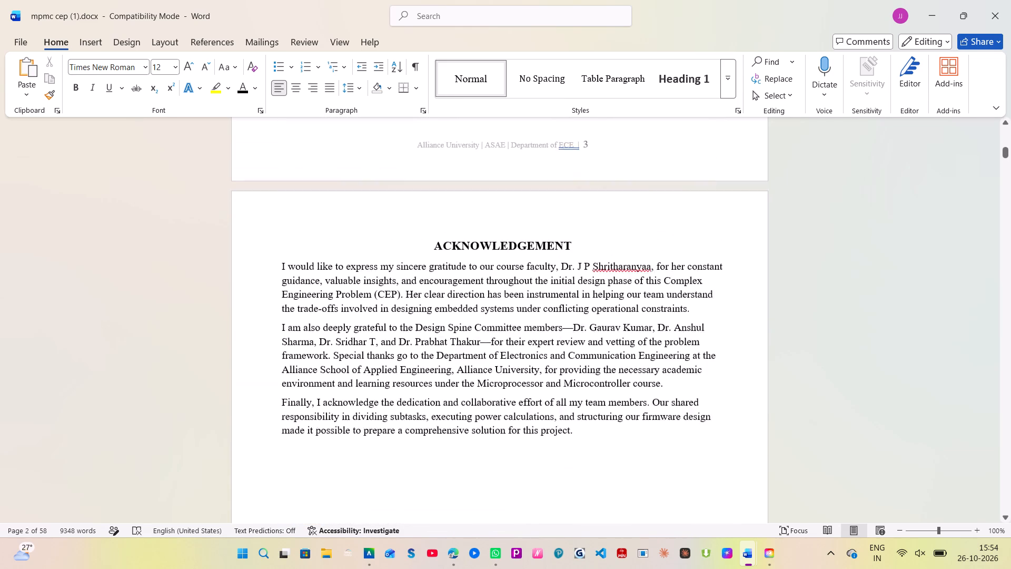
{"action": "scroll", "coordinate": [442, 353], "scroll_direction": "down", "scroll_amount": 10}
{"action": "scroll", "coordinate": [442, 353], "scroll_direction": "up", "scroll_amount": 1}
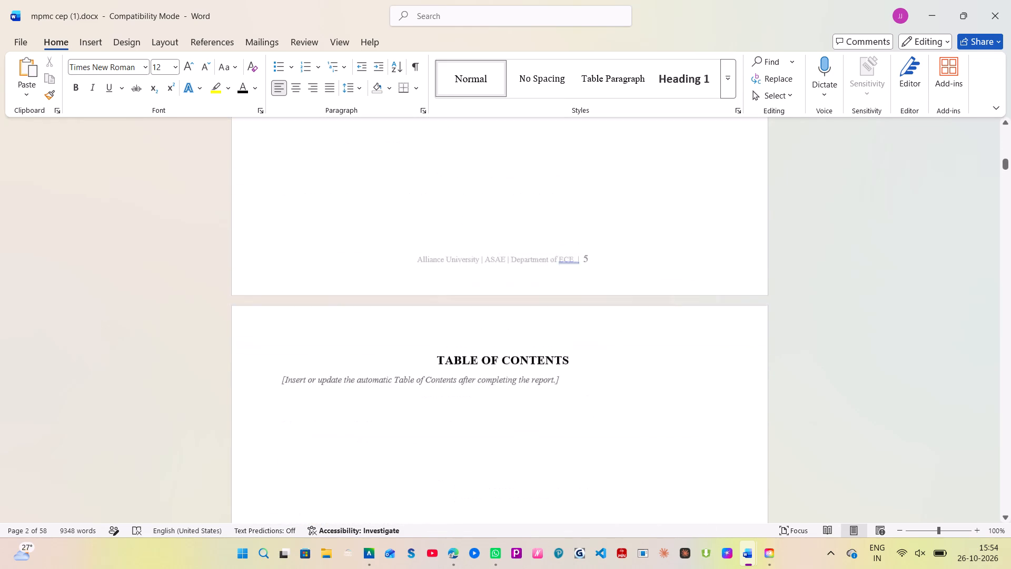
{"action": "scroll", "coordinate": [442, 353], "scroll_direction": "down", "scroll_amount": 1}
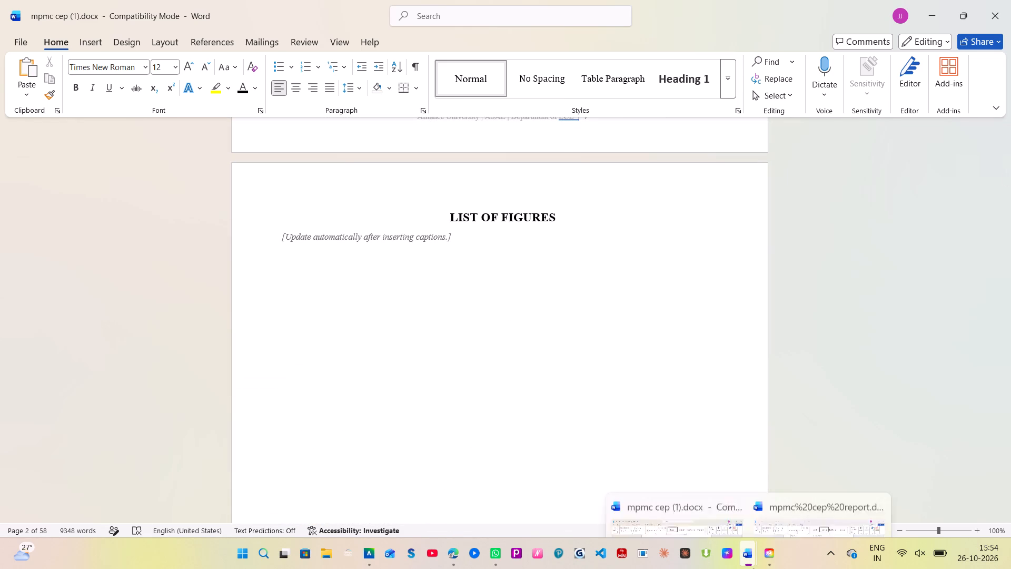
Copy the entire Table of Contents table, from the CONTENTS header to the Annexure row, in the reference report mpmc%20cep%20report.docx.
{"action": "double_click", "coordinate": [799, 509]}
{"action": "scroll", "coordinate": [585, 445], "scroll_direction": "down", "scroll_amount": 2}
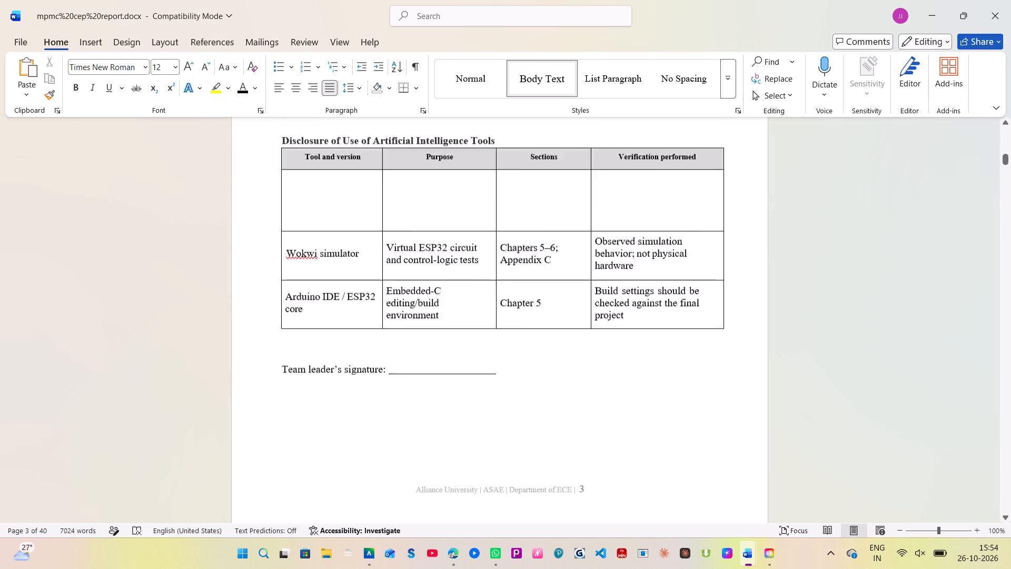
{"action": "scroll", "coordinate": [585, 445], "scroll_direction": "down", "scroll_amount": 8}
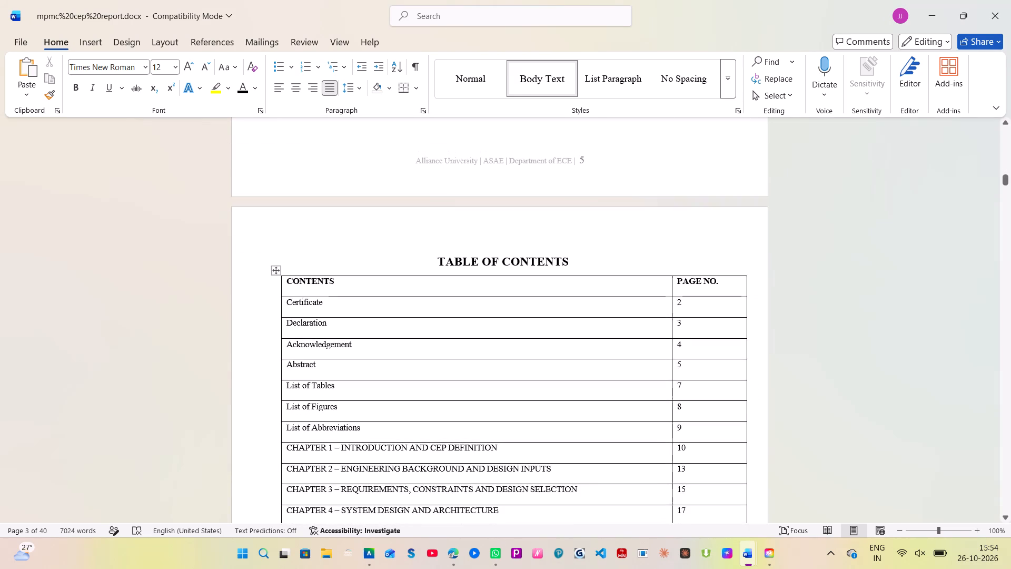
{"action": "left_click", "coordinate": [275, 270]}
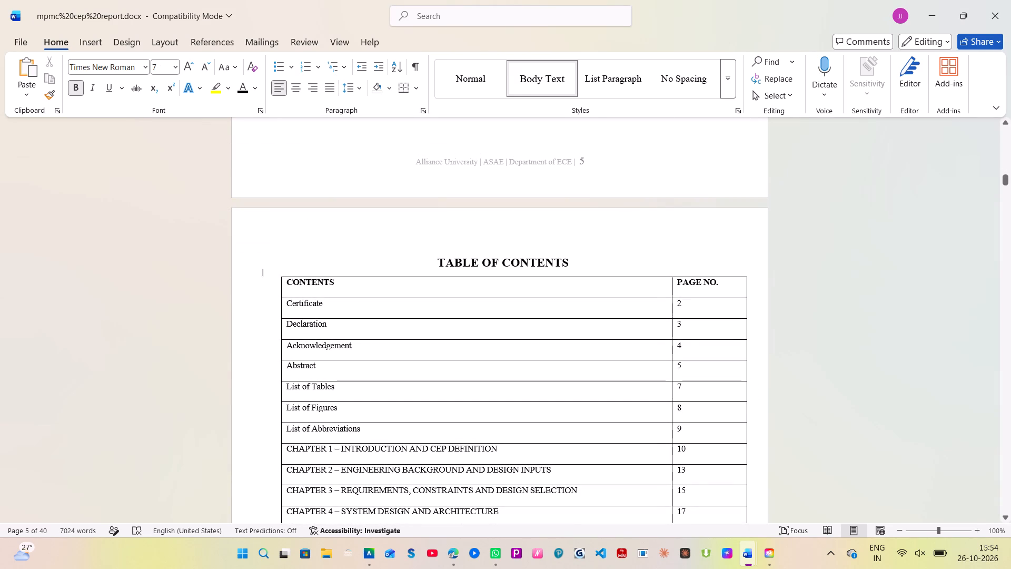
{"action": "left_click_drag", "start_coordinate": [288, 282], "coordinate": [734, 512]}
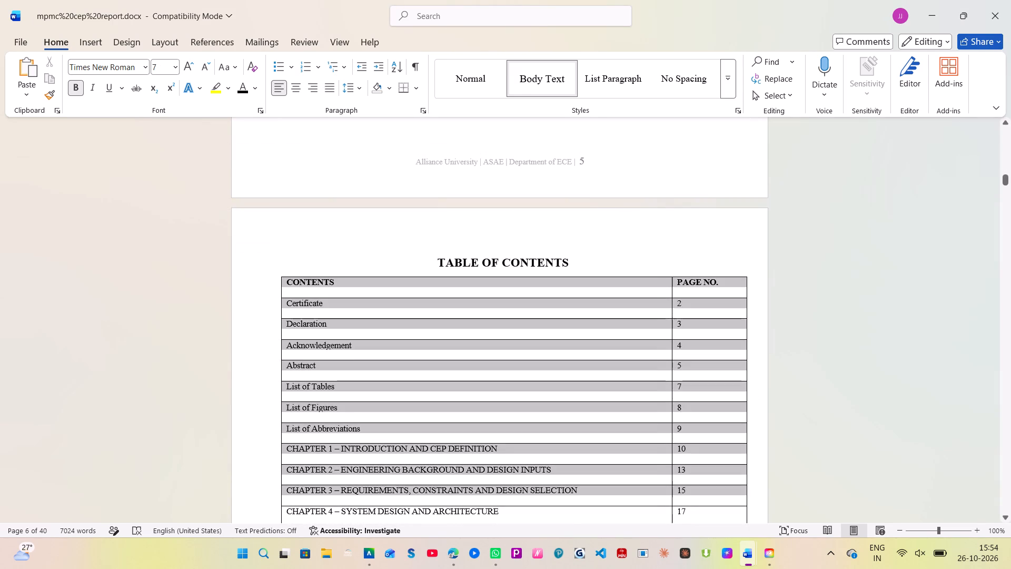
{"action": "left_click_drag", "start_coordinate": [734, 512], "coordinate": [737, 306]}
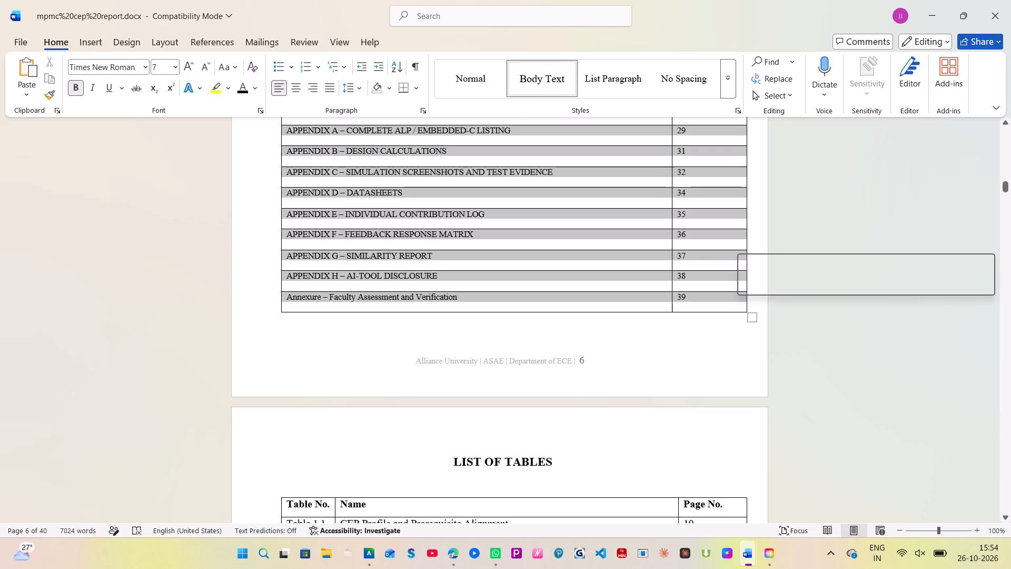
{"action": "key", "text": "ctrl+c"}
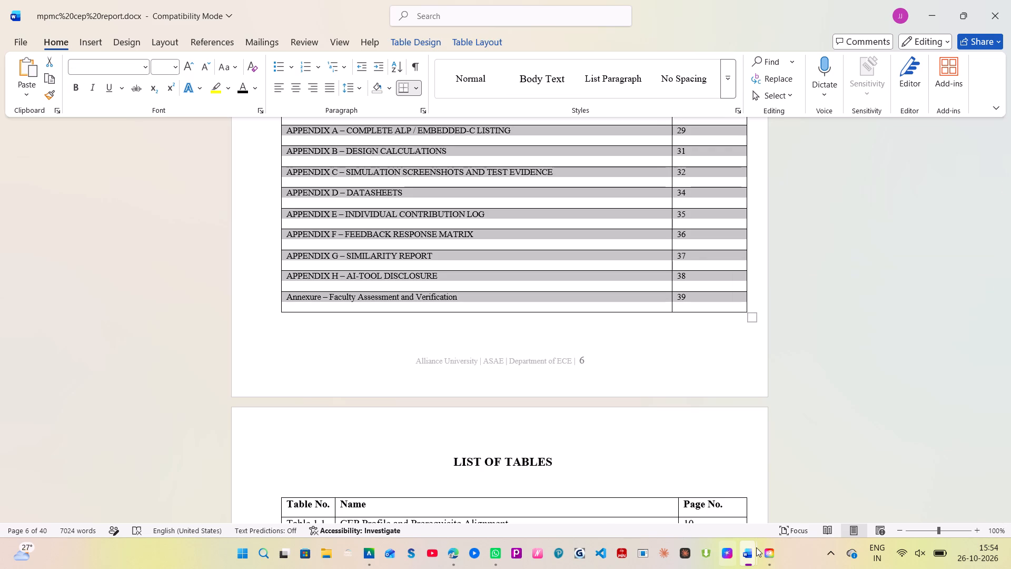
In mpmc cep (1).docx, replace the italic placeholder under the TABLE OF CONTENTS heading with the copied contents table.
{"action": "left_click", "coordinate": [710, 494]}
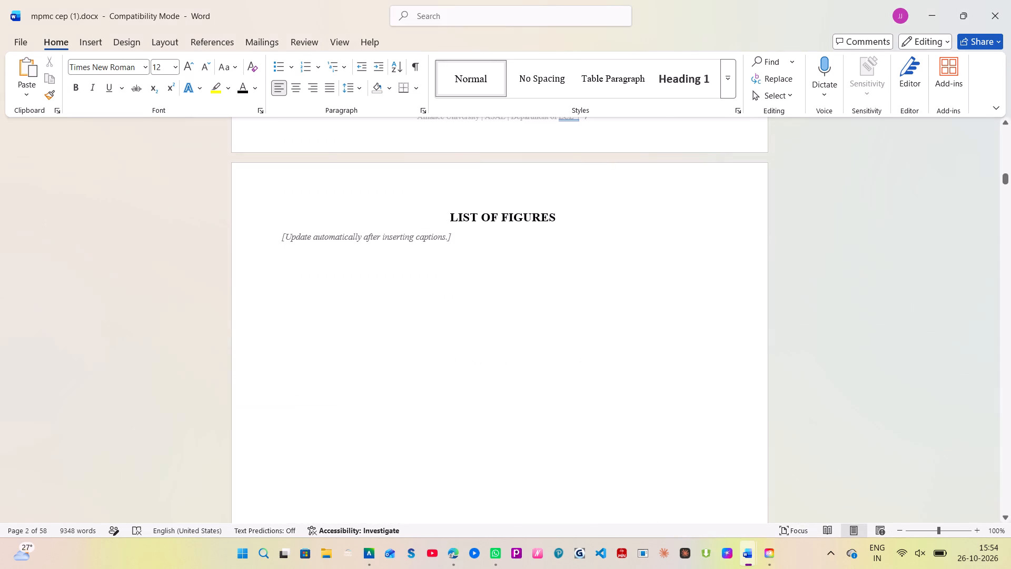
{"action": "scroll", "coordinate": [435, 249], "scroll_direction": "up", "scroll_amount": 5}
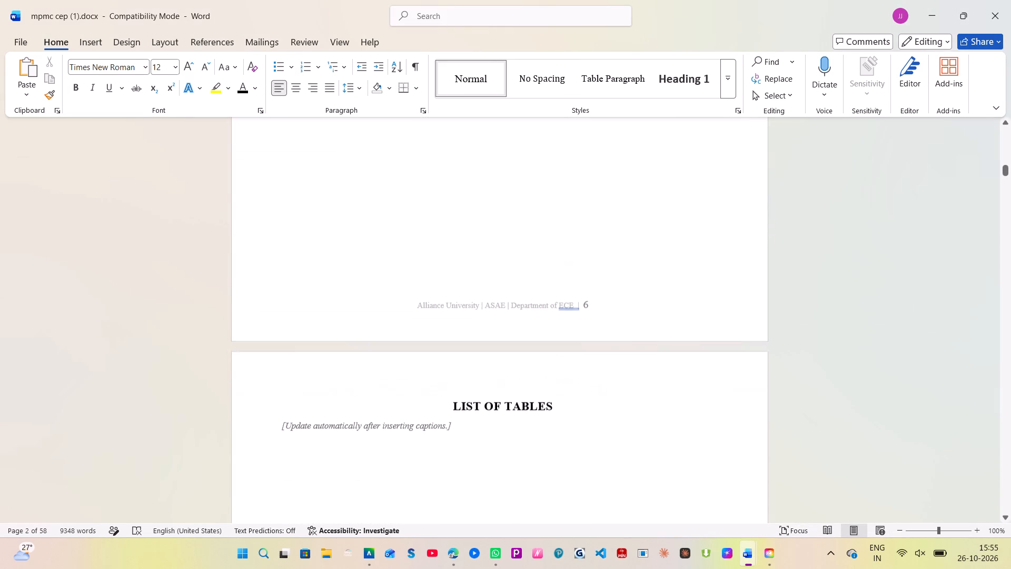
{"action": "scroll", "coordinate": [471, 300], "scroll_direction": "up", "scroll_amount": 1}
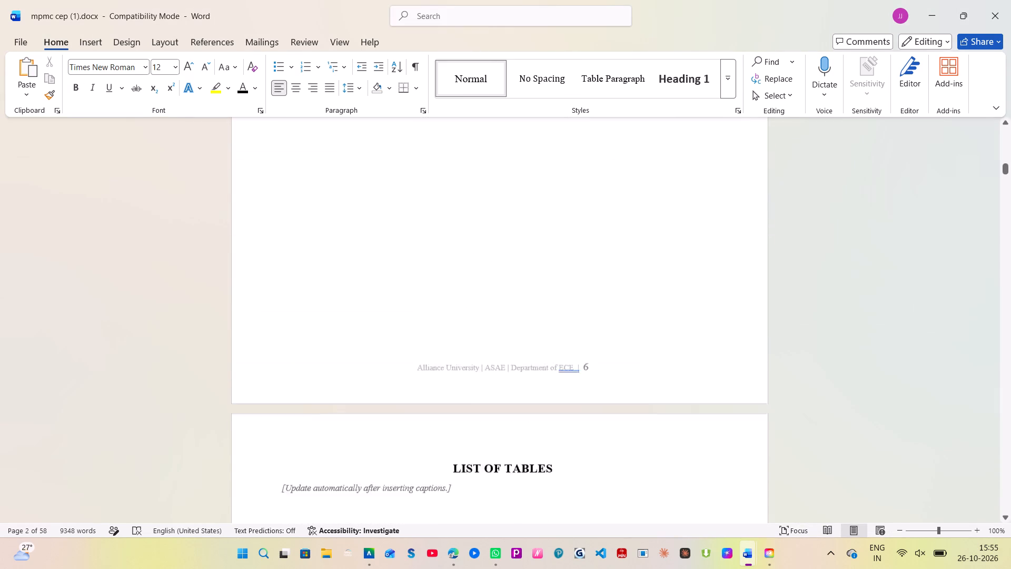
{"action": "scroll", "coordinate": [471, 300], "scroll_direction": "up", "scroll_amount": 3}
{"action": "scroll", "coordinate": [488, 392], "scroll_direction": "down", "scroll_amount": 1}
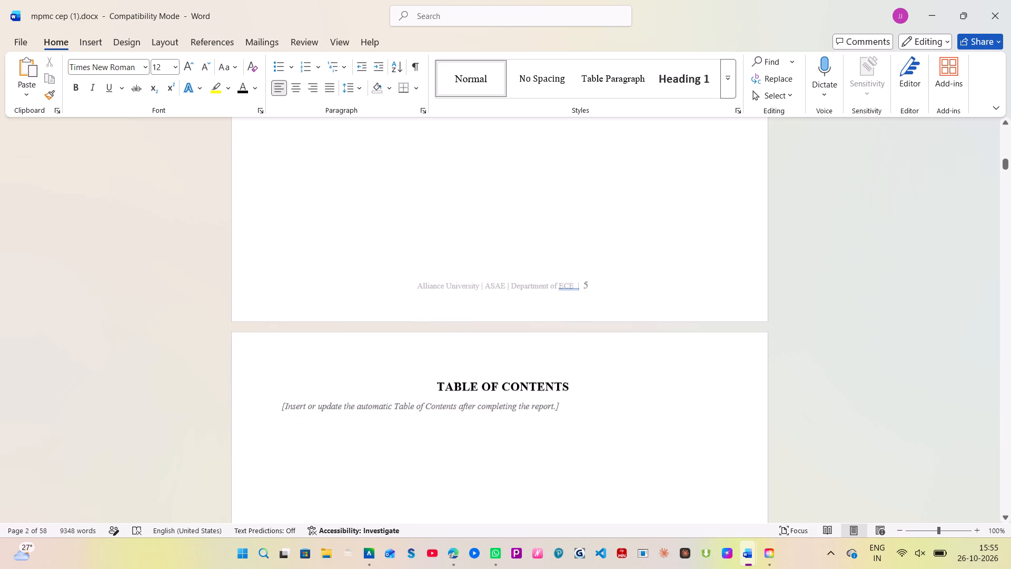
{"action": "left_click_drag", "start_coordinate": [570, 403], "coordinate": [272, 400]}
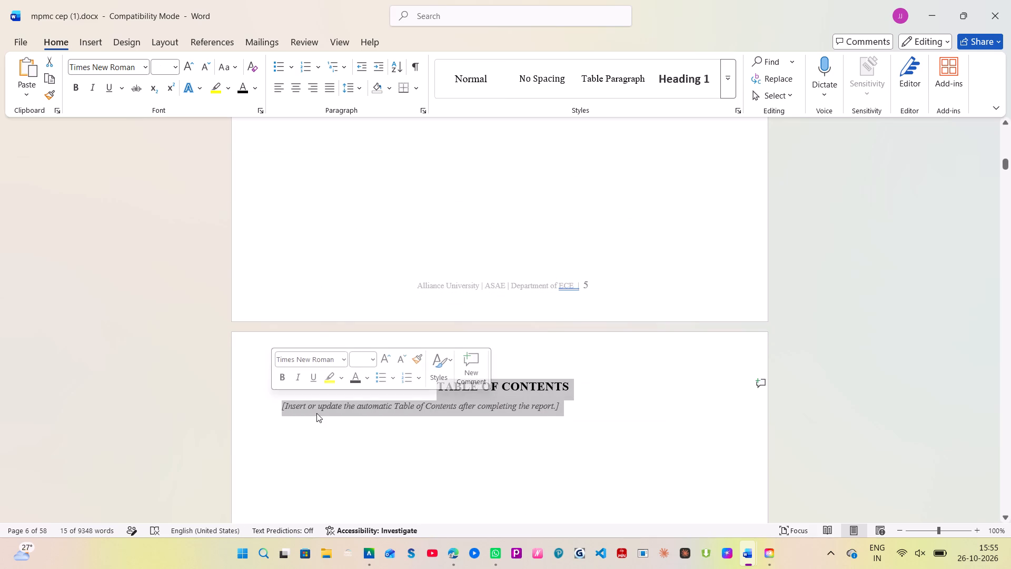
{"action": "left_click", "coordinate": [316, 413]}
{"action": "left_click_drag", "start_coordinate": [283, 405], "coordinate": [523, 405]}
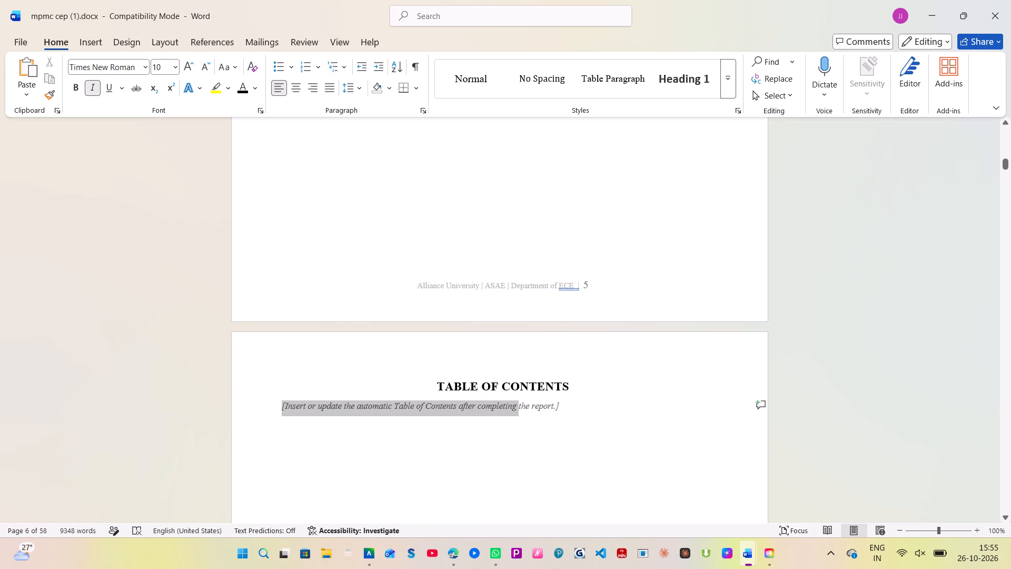
{"action": "left_click_drag", "start_coordinate": [523, 405], "coordinate": [564, 407]}
{"action": "key", "text": "BackSpace"}
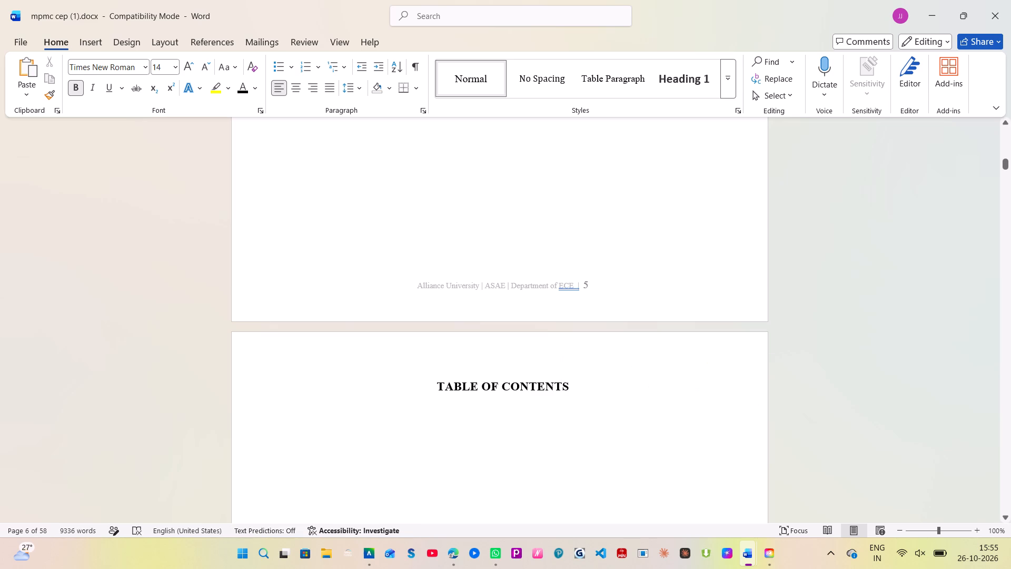
{"action": "key", "text": "ctrl+v"}
Try centring the text in all rows of the pasted contents table, and finish with justified alignment.
{"action": "scroll", "coordinate": [552, 361], "scroll_direction": "down", "scroll_amount": 1}
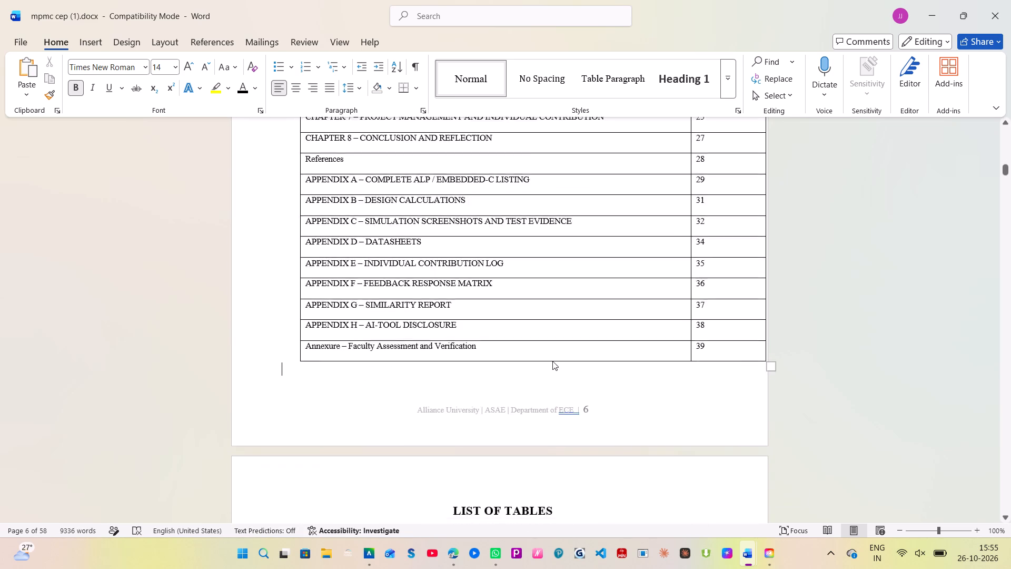
{"action": "scroll", "coordinate": [552, 361], "scroll_direction": "down", "scroll_amount": 2}
{"action": "scroll", "coordinate": [552, 361], "scroll_direction": "up", "scroll_amount": 3}
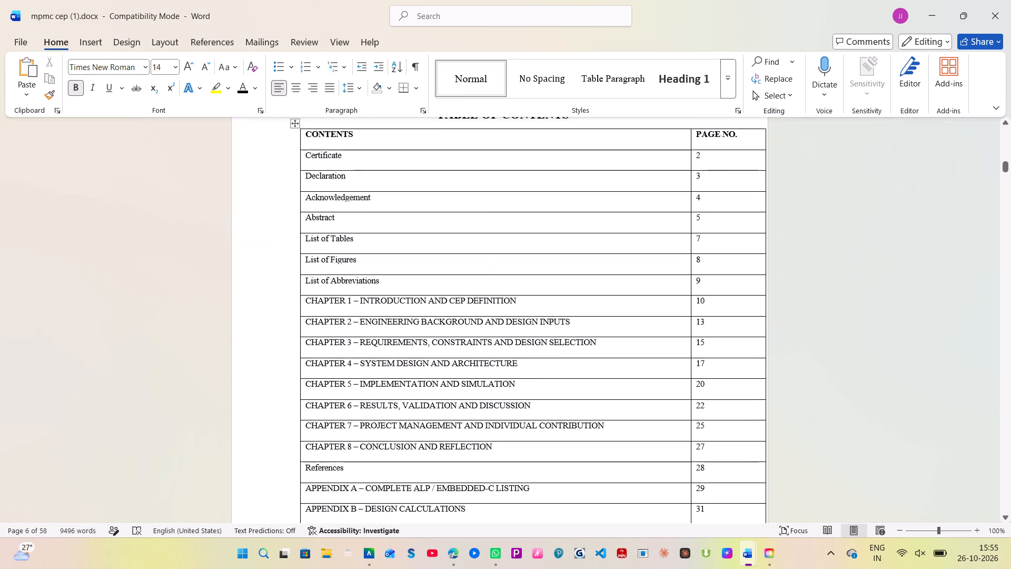
{"action": "scroll", "coordinate": [412, 189], "scroll_direction": "up", "scroll_amount": 1}
{"action": "left_click_drag", "start_coordinate": [305, 202], "coordinate": [577, 299]}
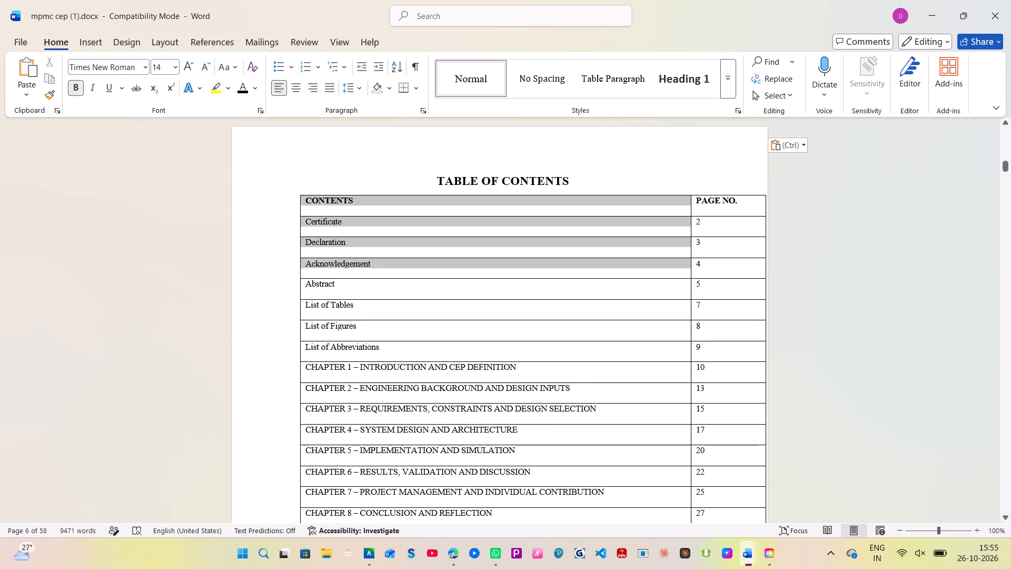
{"action": "left_click_drag", "start_coordinate": [577, 299], "coordinate": [735, 221]}
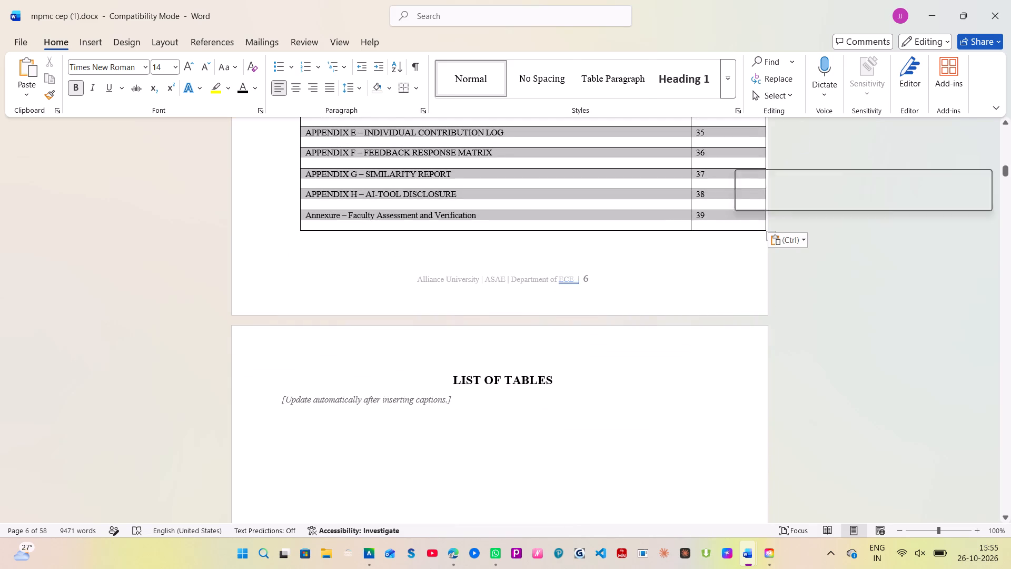
{"action": "left_click", "coordinate": [294, 86]}
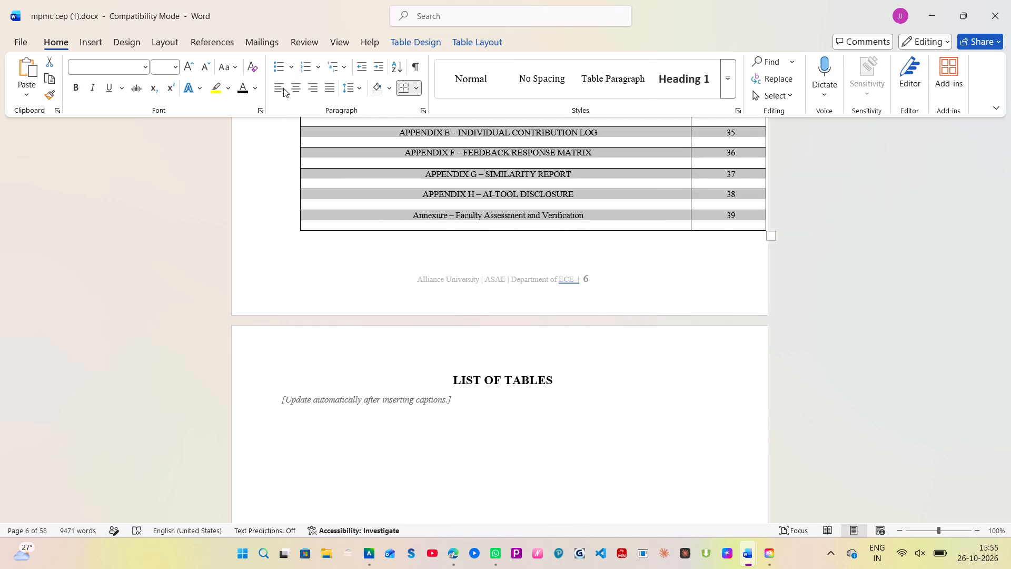
{"action": "left_click", "coordinate": [296, 90]}
{"action": "left_click", "coordinate": [332, 88]}
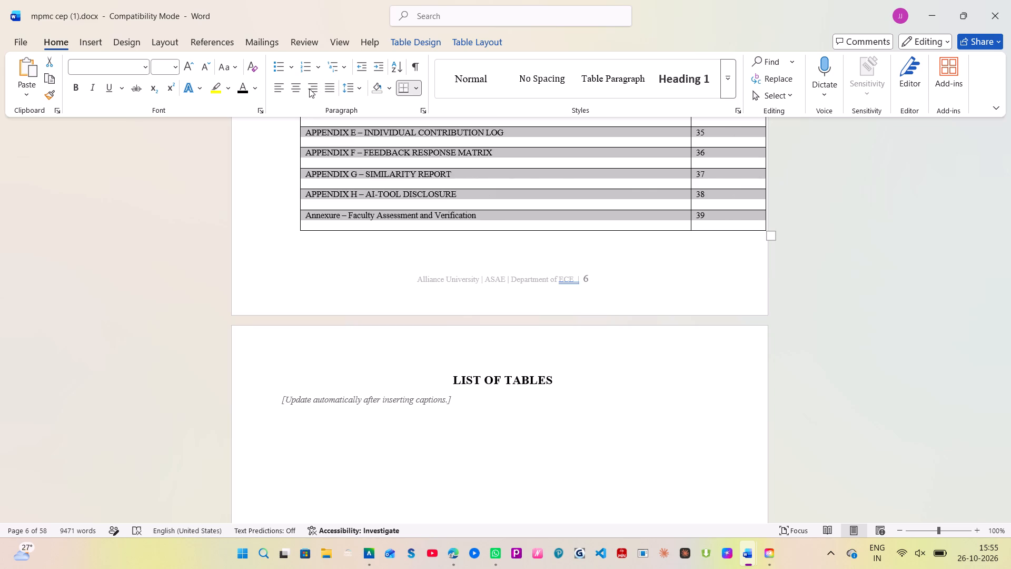
Try right alignment on the text of the pasted contents table and set it to justified.
{"action": "left_click", "coordinate": [309, 89]}
{"action": "left_click", "coordinate": [330, 89]}
{"action": "left_click", "coordinate": [327, 85]}
Resize the pasted contents table from its corner, narrowing it to fit within the page's text margins.
{"action": "scroll", "coordinate": [410, 345], "scroll_direction": "up", "scroll_amount": 1}
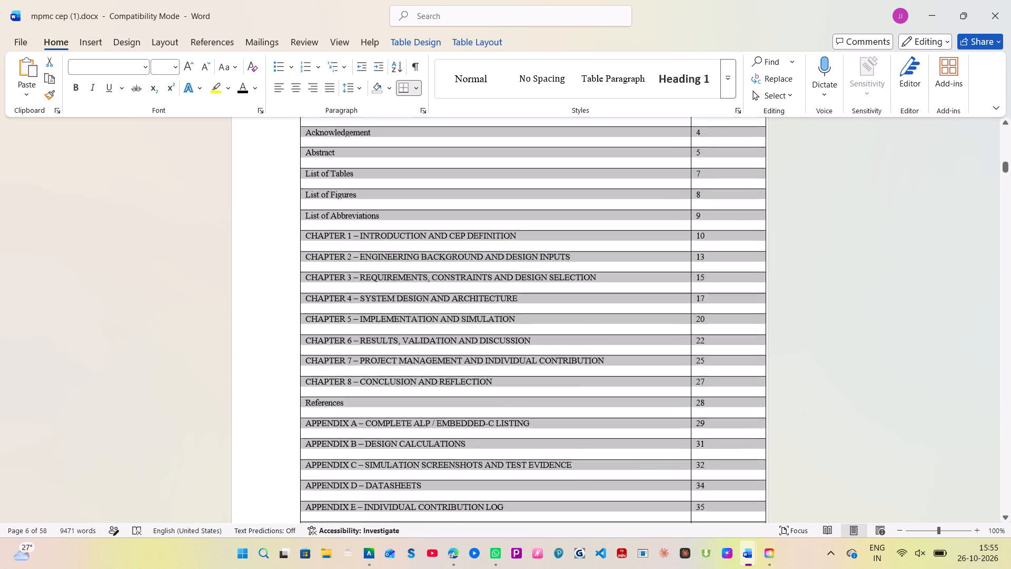
{"action": "scroll", "coordinate": [410, 345], "scroll_direction": "up", "scroll_amount": 1}
{"action": "scroll", "coordinate": [410, 345], "scroll_direction": "down", "scroll_amount": 1}
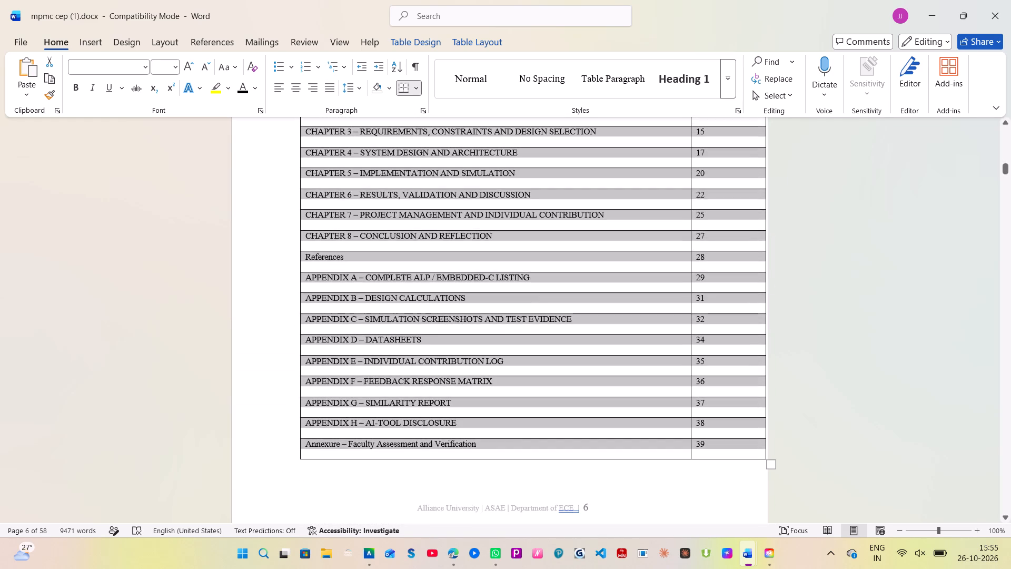
{"action": "left_click_drag", "start_coordinate": [773, 464], "coordinate": [742, 452]}
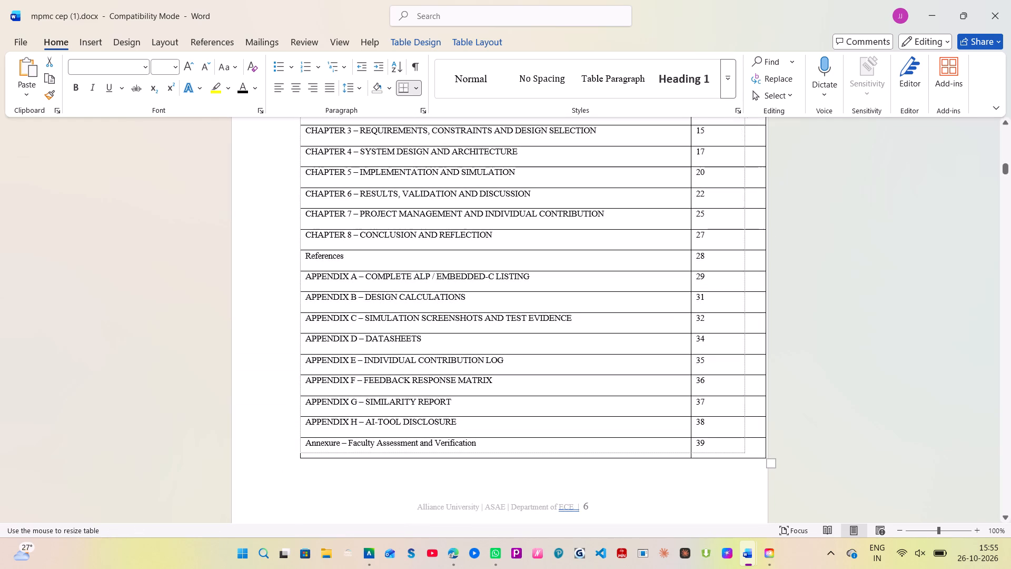
{"action": "left_click_drag", "start_coordinate": [742, 452], "coordinate": [737, 449]}
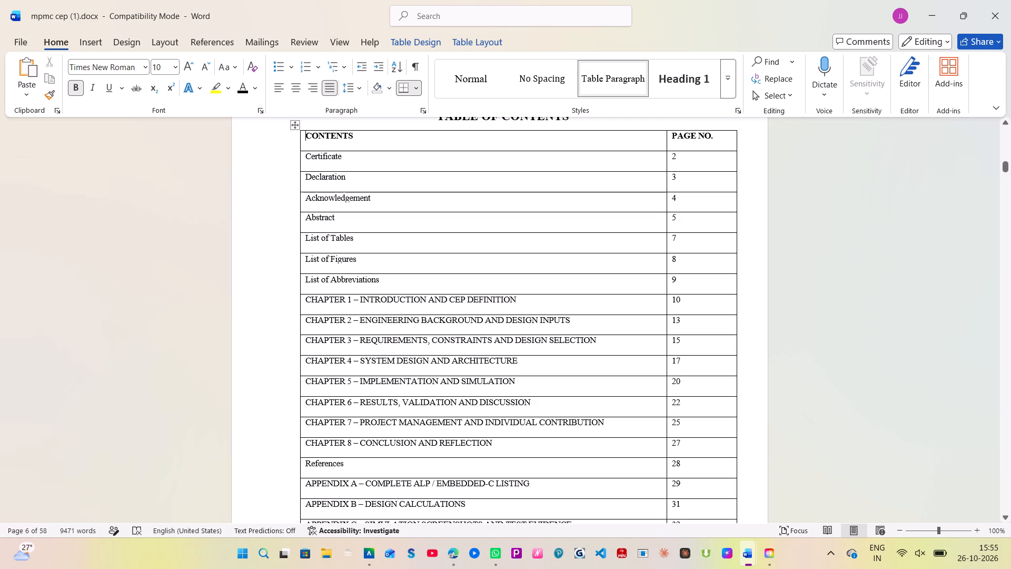
{"action": "scroll", "coordinate": [643, 299], "scroll_direction": "down", "scroll_amount": 2}
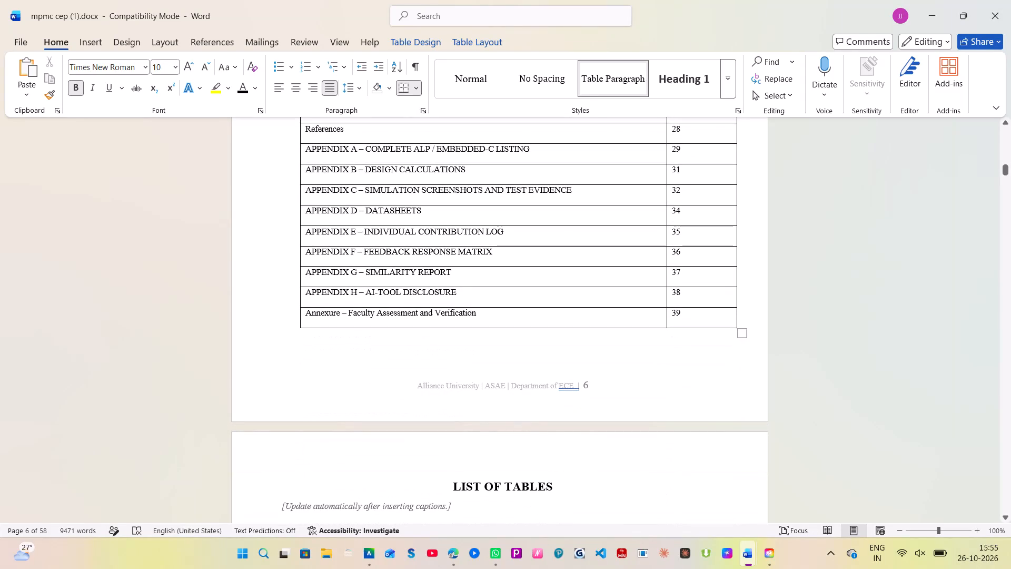
{"action": "left_click_drag", "start_coordinate": [741, 333], "coordinate": [727, 326]}
Copy the entire List of Tables table, from the Table No. header to the Table 7.4 row, in the reference report mpmc%20cep%20report.docx.
{"action": "scroll", "coordinate": [518, 345], "scroll_direction": "down", "scroll_amount": 6}
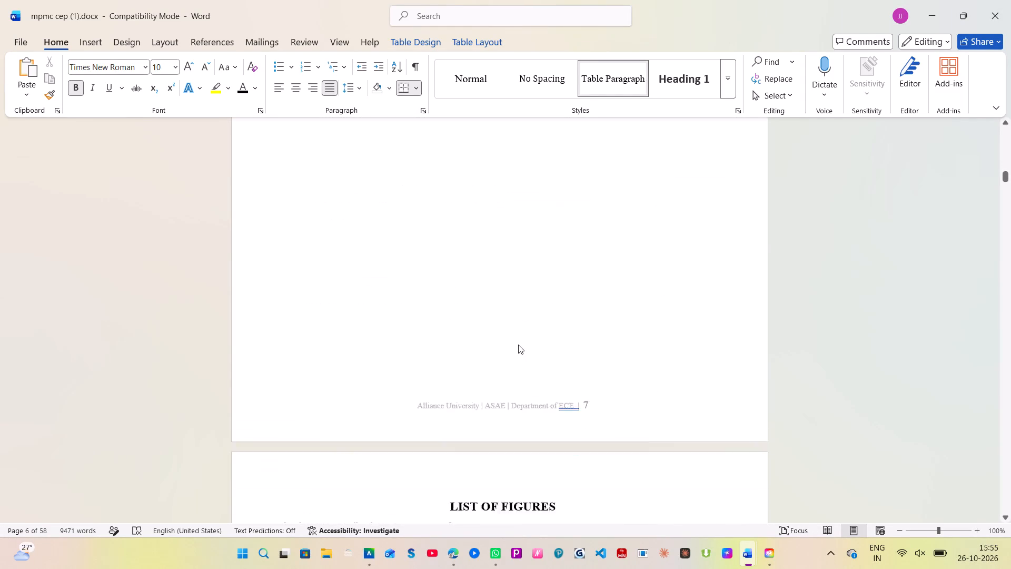
{"action": "scroll", "coordinate": [518, 345], "scroll_direction": "down", "scroll_amount": 1}
{"action": "scroll", "coordinate": [518, 345], "scroll_direction": "up", "scroll_amount": 3}
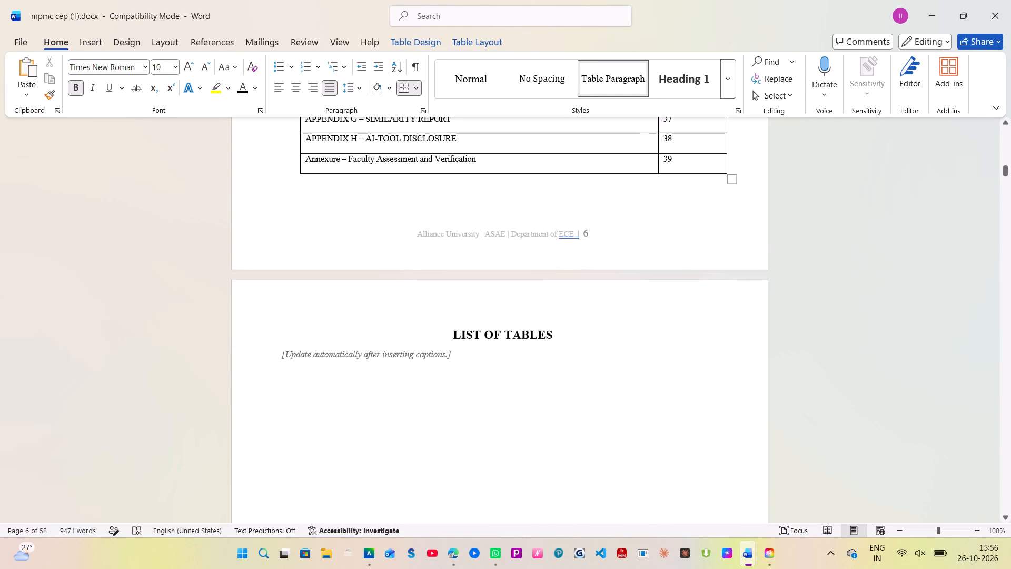
{"action": "left_click", "coordinate": [789, 511]}
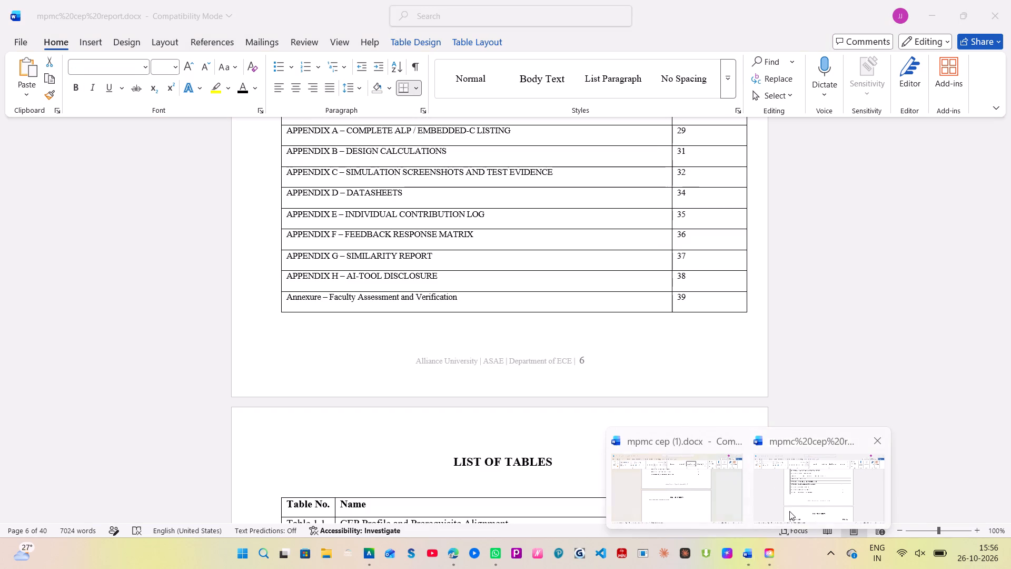
{"action": "scroll", "coordinate": [477, 331], "scroll_direction": "down", "scroll_amount": 3}
{"action": "scroll", "coordinate": [477, 331], "scroll_direction": "up", "scroll_amount": 2}
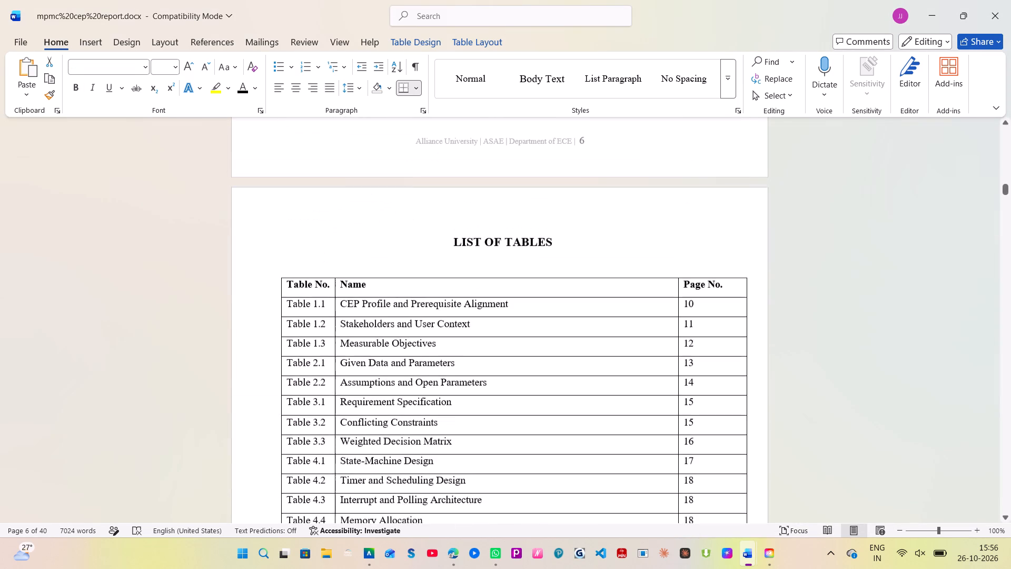
{"action": "left_click", "coordinate": [255, 259]}
{"action": "left_click_drag", "start_coordinate": [286, 289], "coordinate": [470, 316]}
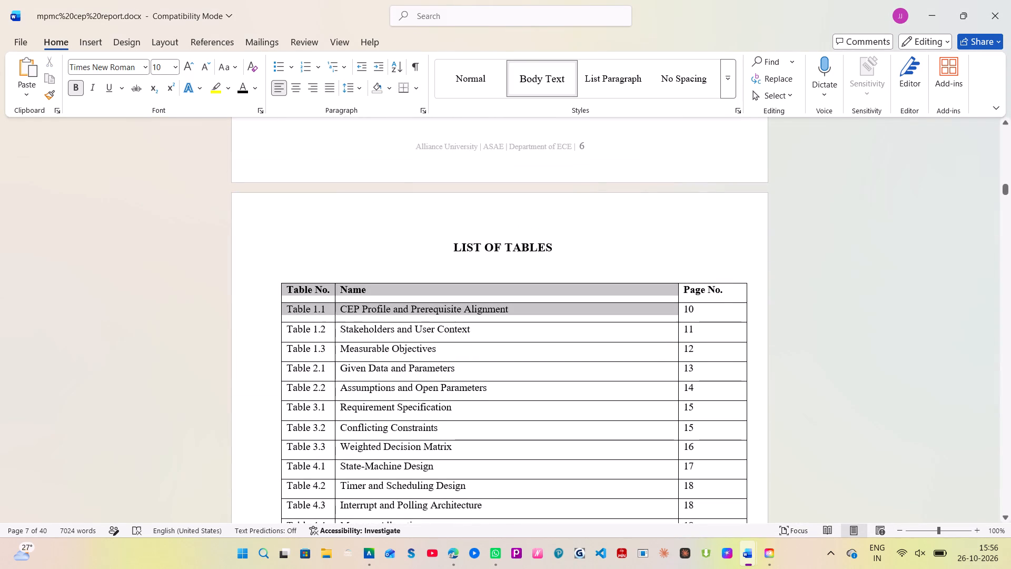
{"action": "left_click_drag", "start_coordinate": [470, 316], "coordinate": [712, 158]}
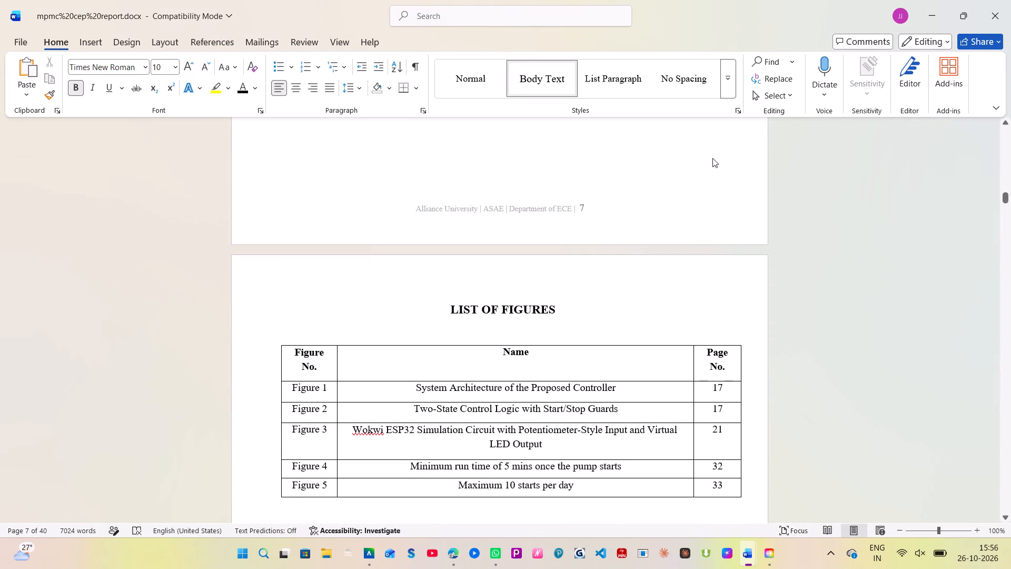
{"action": "left_click_drag", "start_coordinate": [712, 158], "coordinate": [740, 210]}
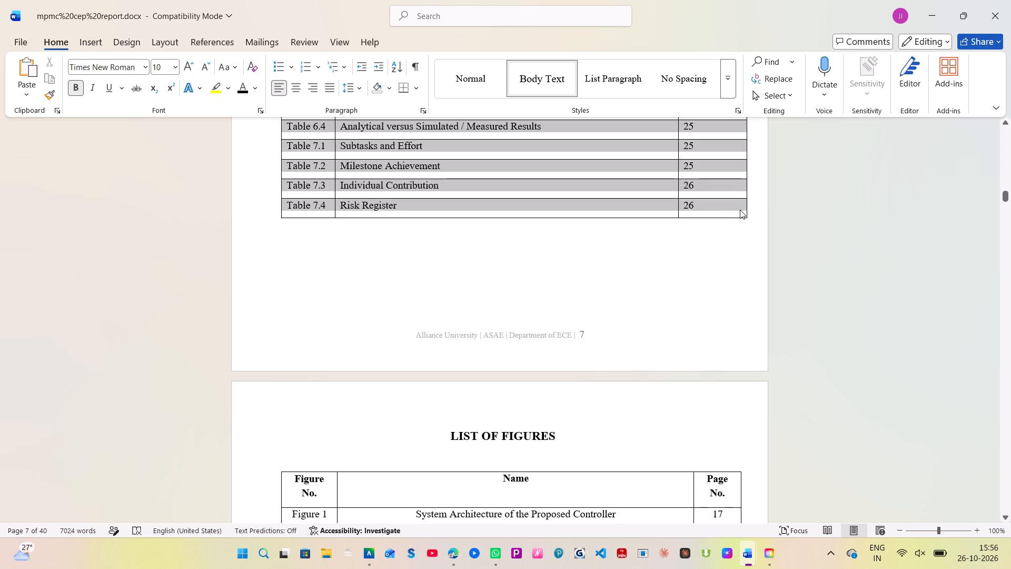
{"action": "left_click_drag", "start_coordinate": [740, 210], "coordinate": [740, 212]}
{"action": "key", "text": "ctrl+c"}
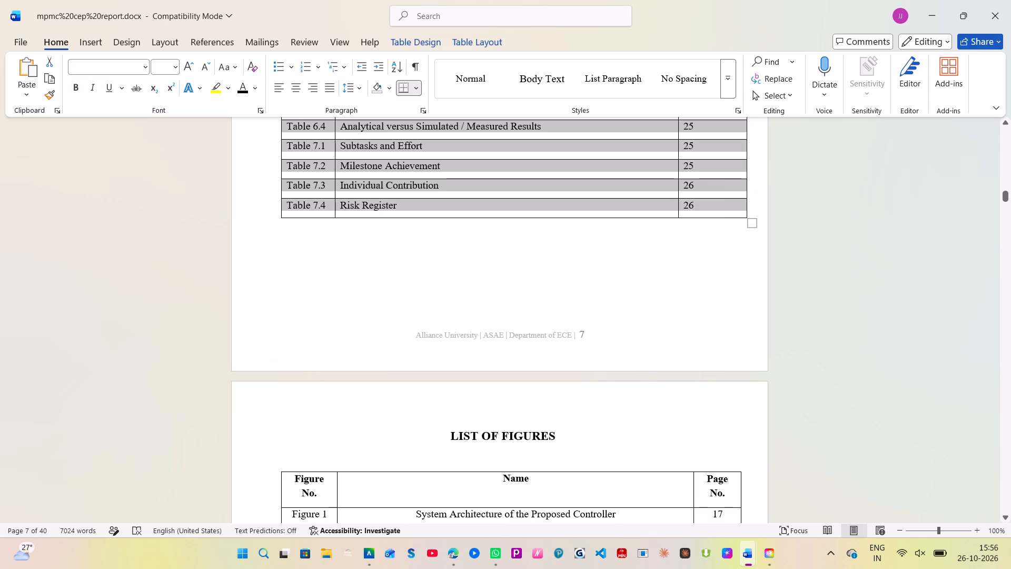
In mpmc cep (1).docx, replace the italic placeholder under the LIST OF TABLES heading with the copied table.
{"action": "left_click", "coordinate": [719, 494]}
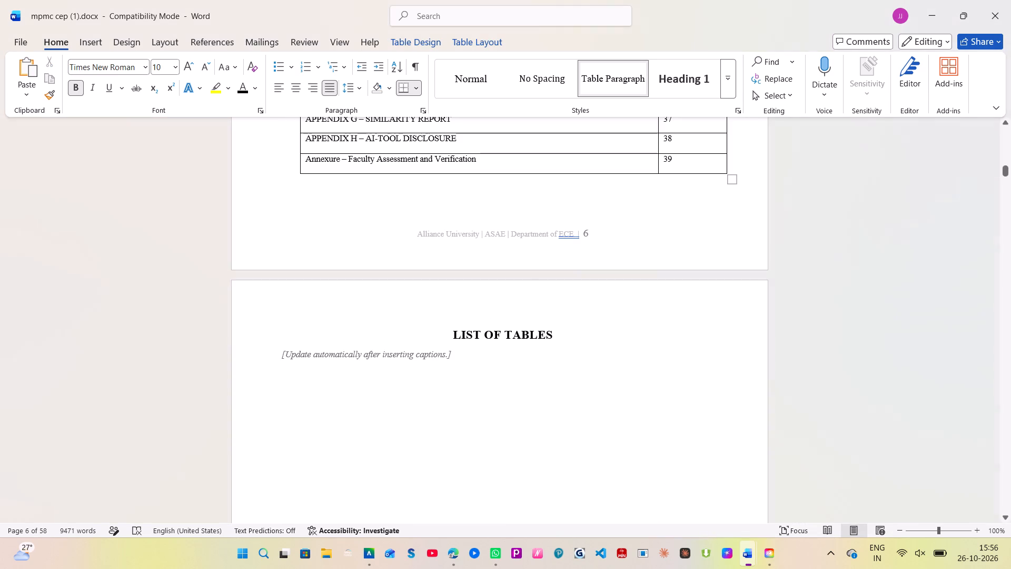
{"action": "left_click_drag", "start_coordinate": [452, 350], "coordinate": [291, 345]}
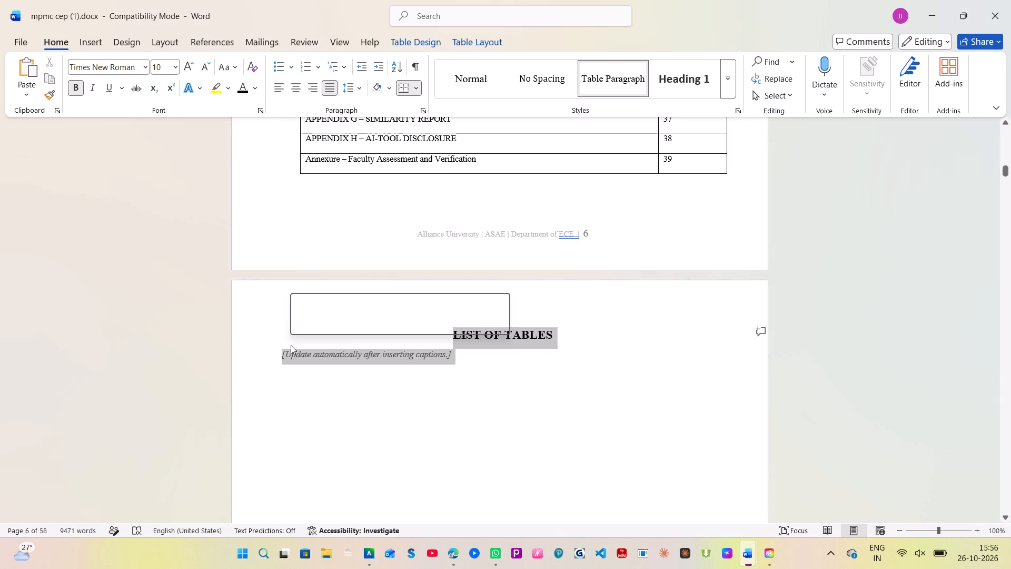
{"action": "left_click", "coordinate": [305, 362]}
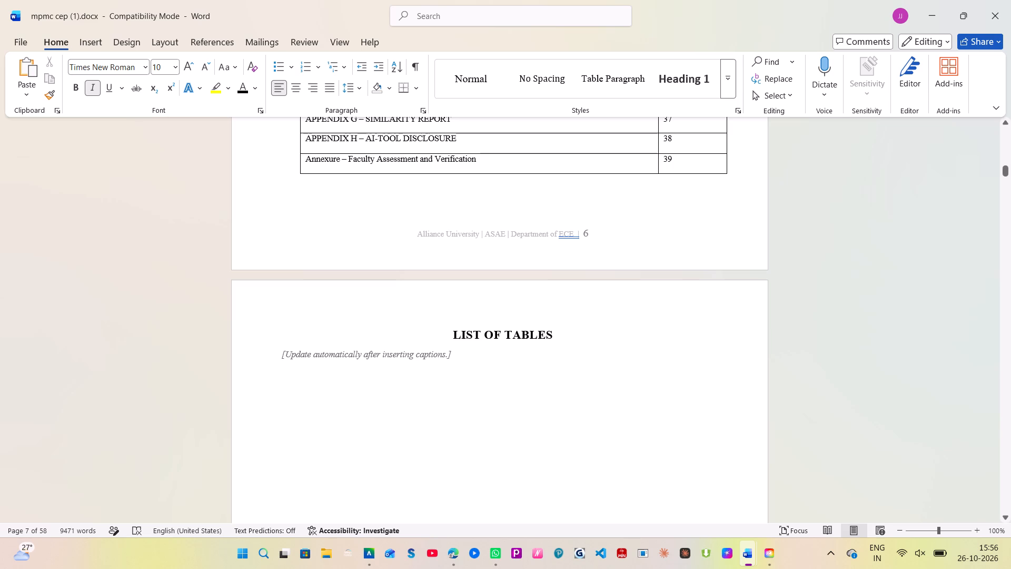
{"action": "left_click_drag", "start_coordinate": [457, 355], "coordinate": [284, 354]}
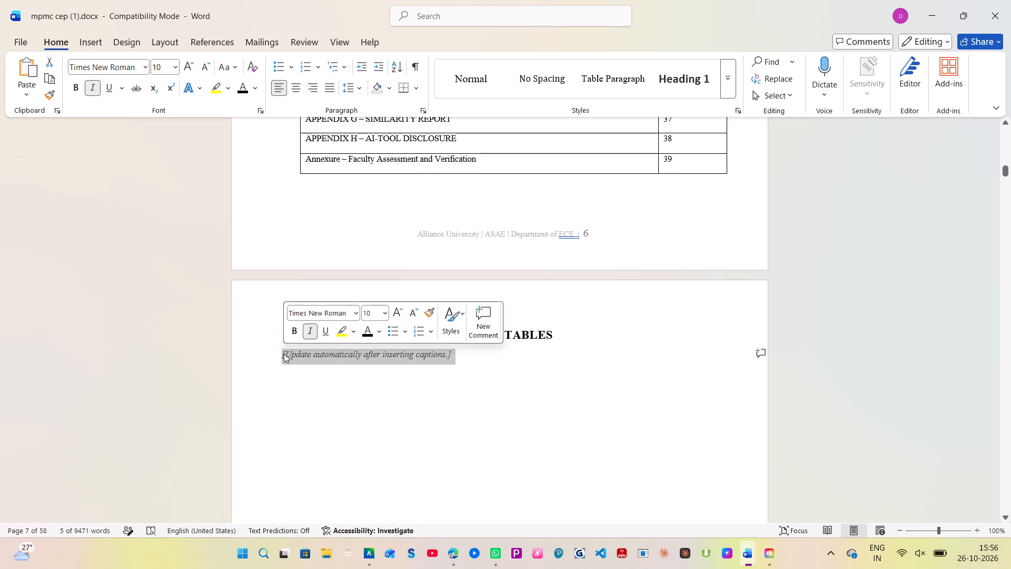
{"action": "key", "text": "ctrl+v"}
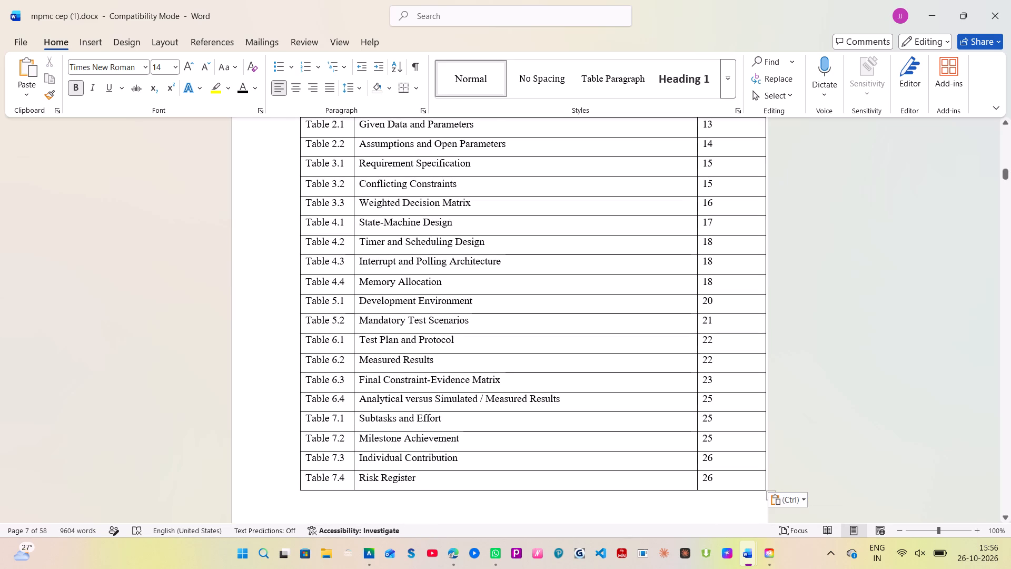
Resize the pasted List of Tables table from its corner, narrowing it to fit within the page's text margins.
{"action": "left_click", "coordinate": [801, 462]}
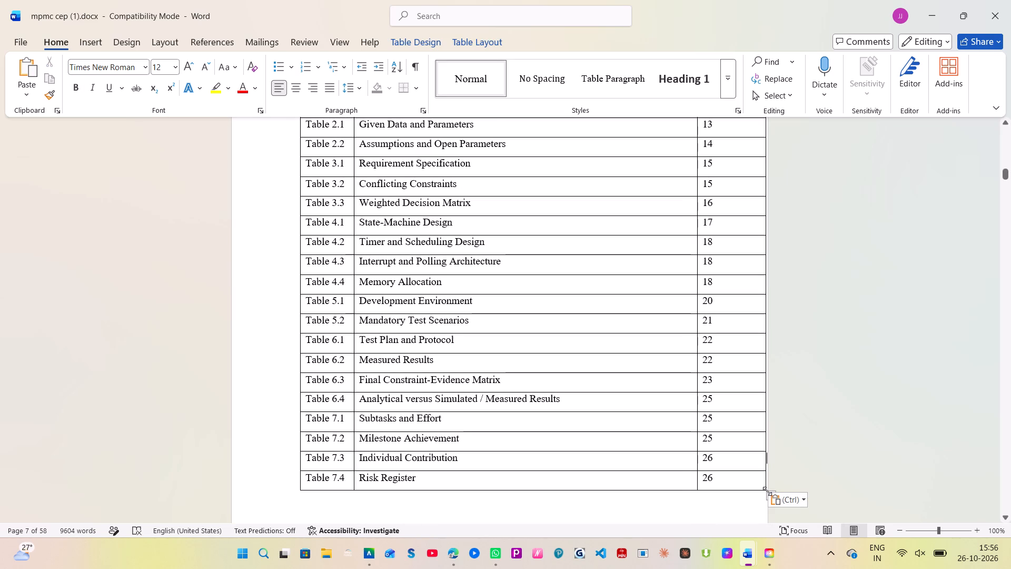
{"action": "left_click_drag", "start_coordinate": [767, 491], "coordinate": [721, 479]}
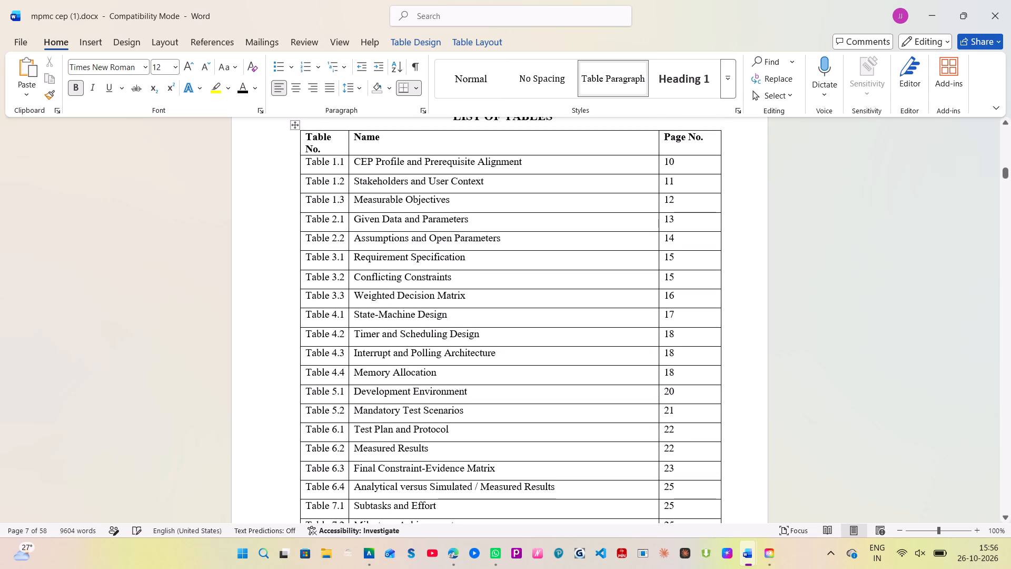
Copy the entire List of Figures table, from the Figure No. header to the Figure 5 row, in the reference report mpmc%20cep%20report.docx.
{"action": "scroll", "coordinate": [635, 404], "scroll_direction": "down", "scroll_amount": 3}
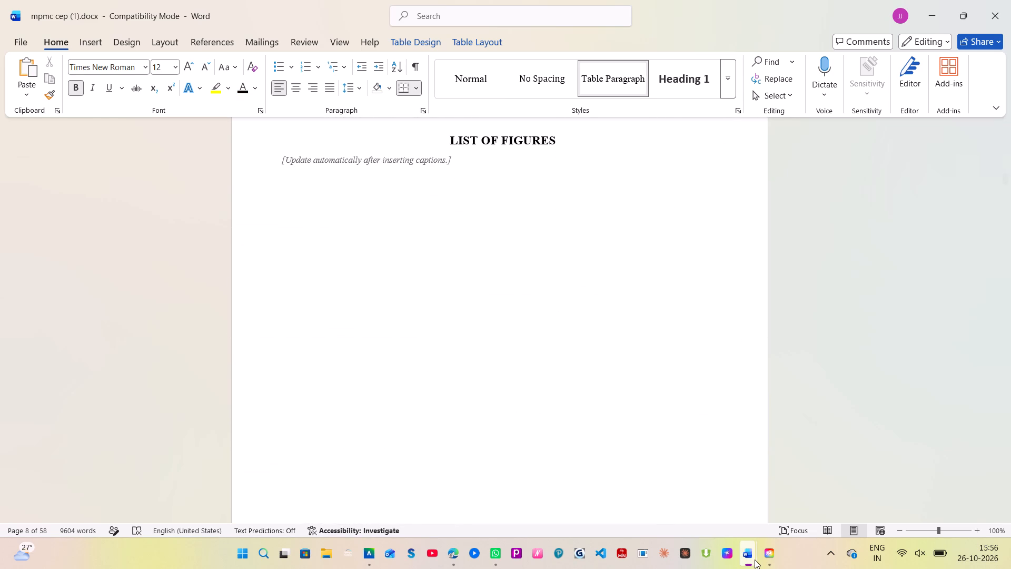
{"action": "left_click", "coordinate": [813, 510]}
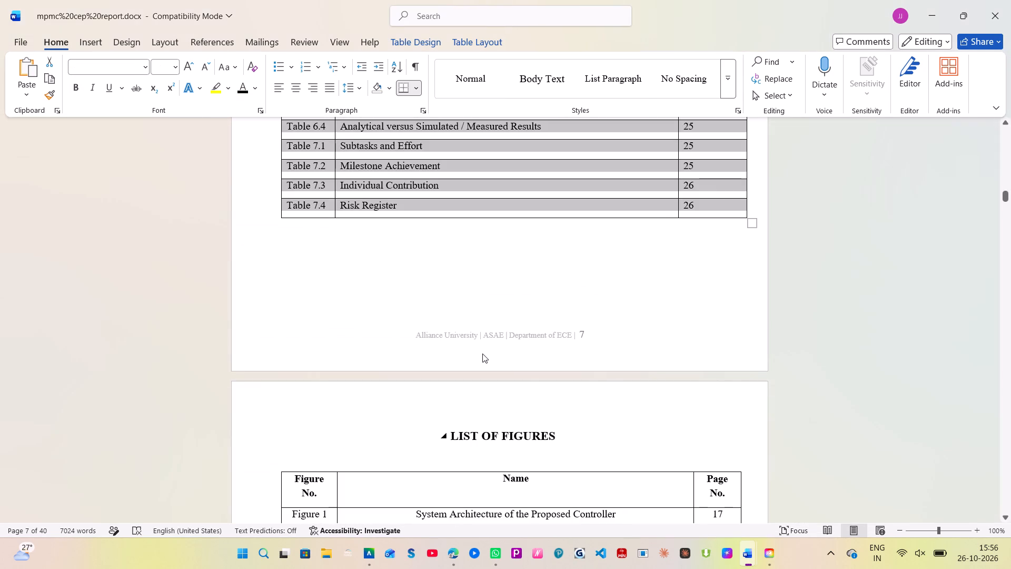
{"action": "left_click", "coordinate": [349, 339]}
{"action": "scroll", "coordinate": [349, 339], "scroll_direction": "down", "scroll_amount": 2}
{"action": "scroll", "coordinate": [349, 339], "scroll_direction": "up", "scroll_amount": 1}
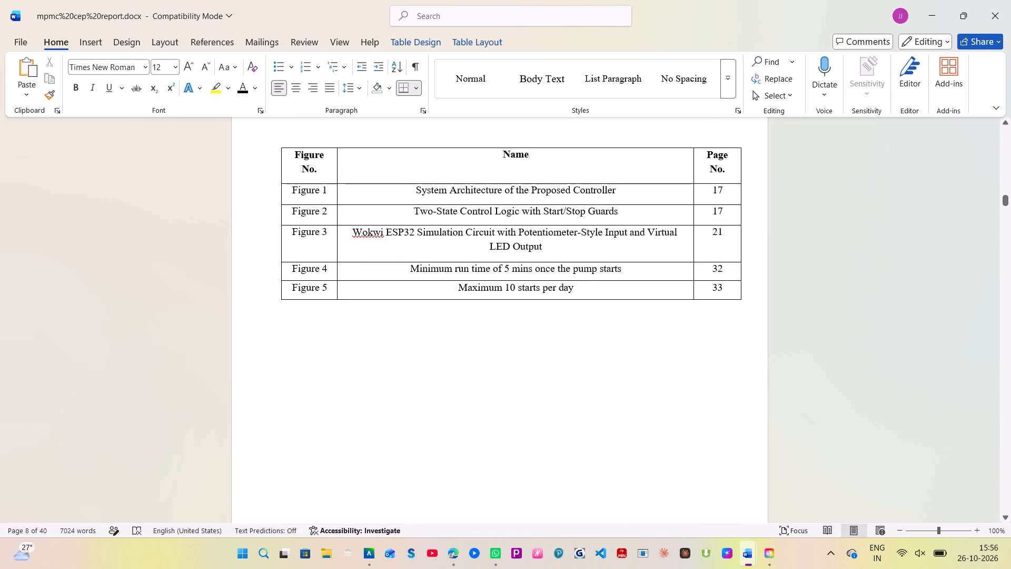
{"action": "left_click_drag", "start_coordinate": [294, 156], "coordinate": [761, 272]}
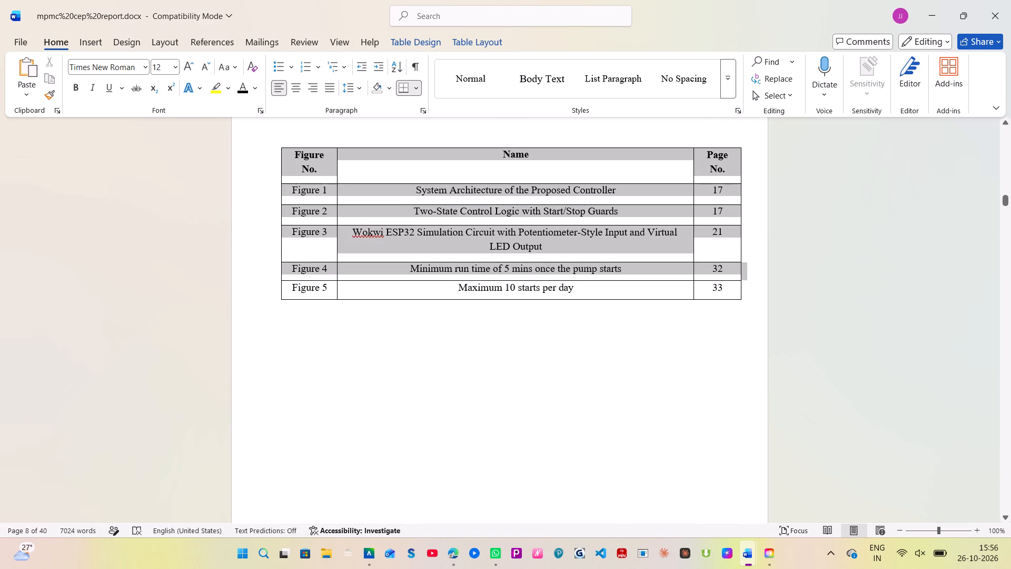
{"action": "left_click_drag", "start_coordinate": [761, 272], "coordinate": [739, 286]}
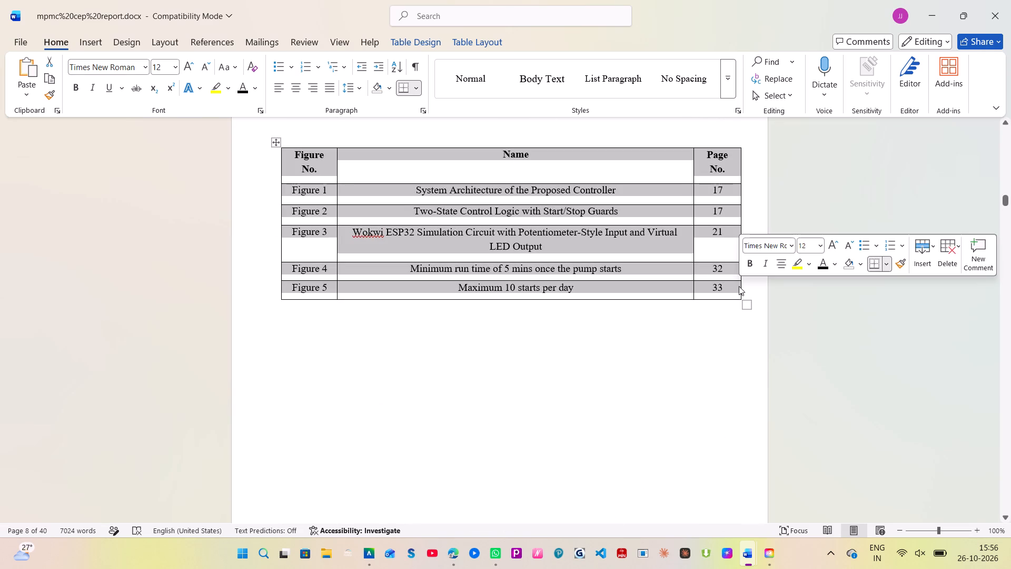
{"action": "key", "text": "ctrl+c"}
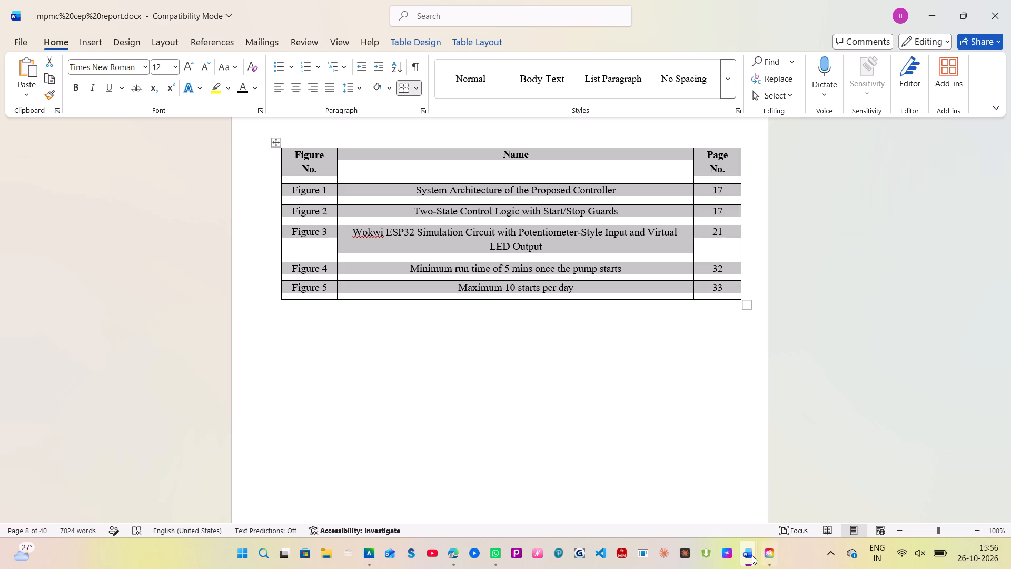
In mpmc cep (1).docx, replace the italic placeholder under the LIST OF FIGURES heading with the copied figures table.
{"action": "left_click", "coordinate": [729, 489]}
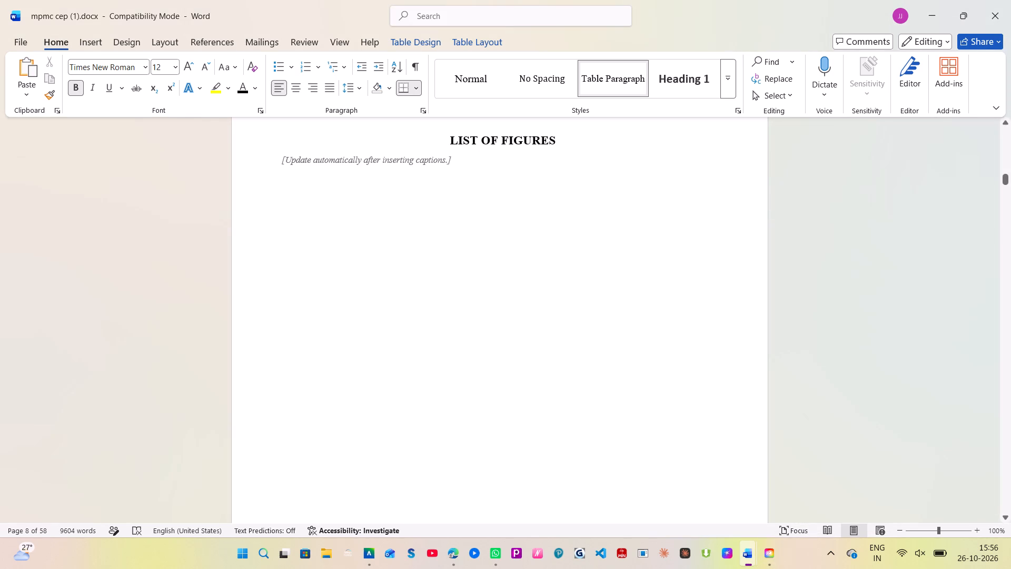
{"action": "left_click_drag", "start_coordinate": [464, 158], "coordinate": [281, 161]}
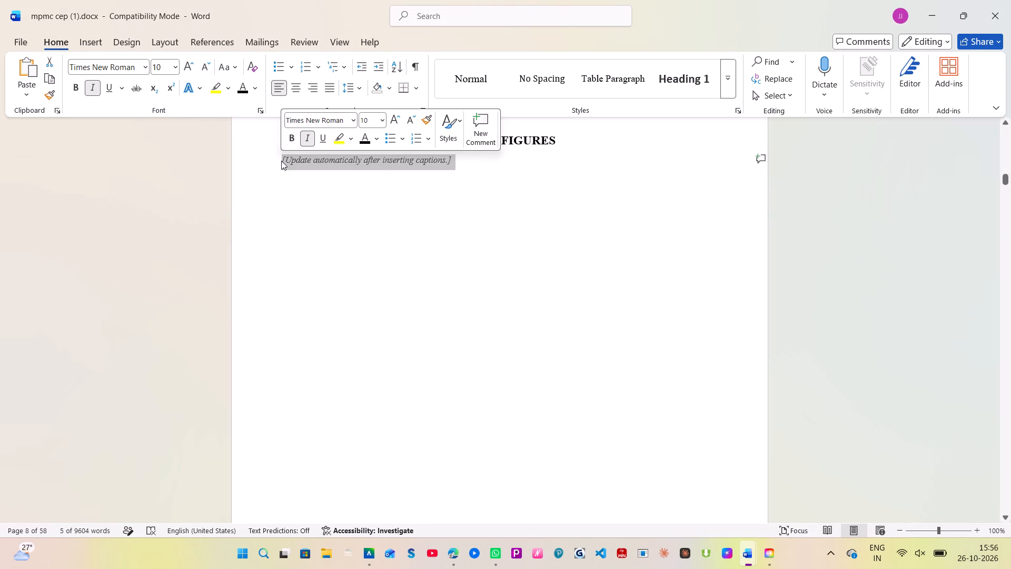
{"action": "key", "text": "BackSpace"}
{"action": "key", "text": "ctrl+v"}
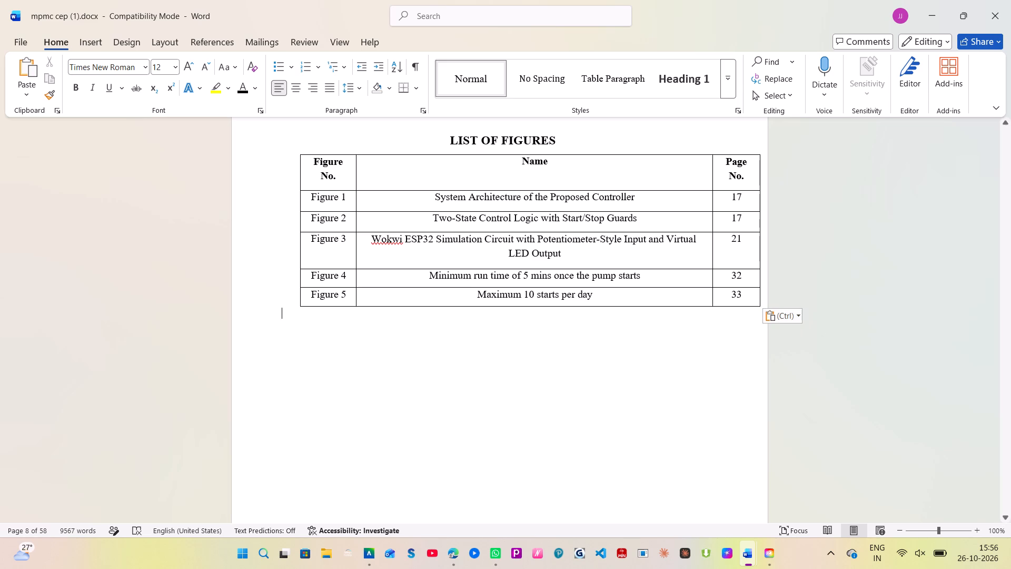
Narrow the pasted List of Figures table from its corner so that it fits within the page's text margins.
{"action": "left_click", "coordinate": [737, 274]}
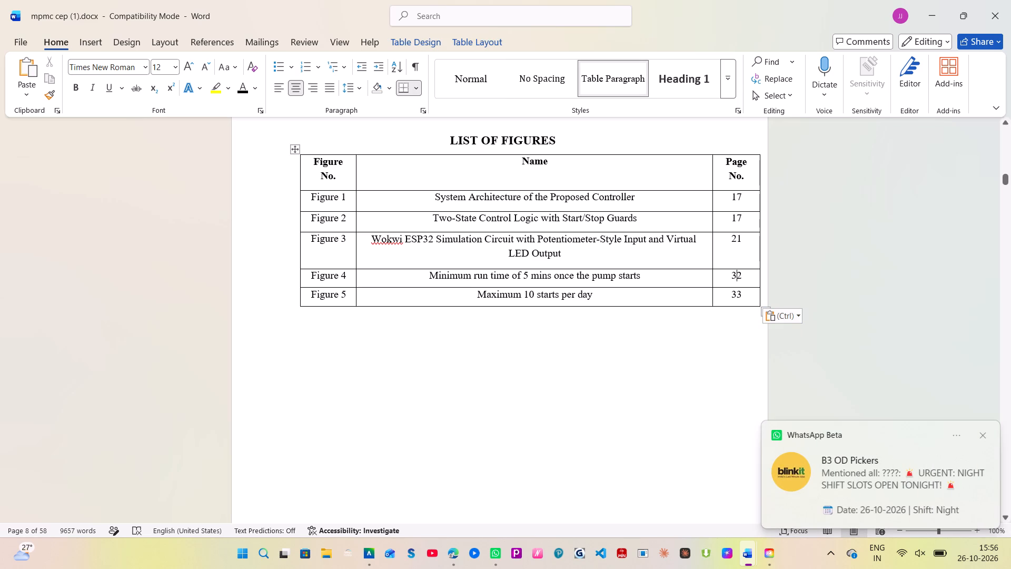
{"action": "left_click_drag", "start_coordinate": [761, 306], "coordinate": [720, 293]}
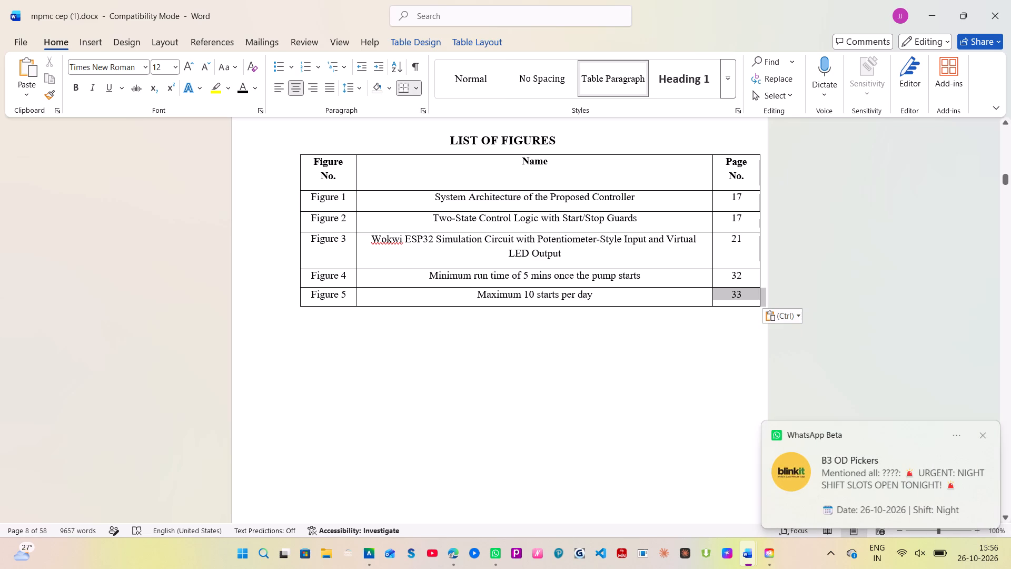
{"action": "left_click_drag", "start_coordinate": [720, 293], "coordinate": [727, 294]}
{"action": "left_click", "coordinate": [679, 288]}
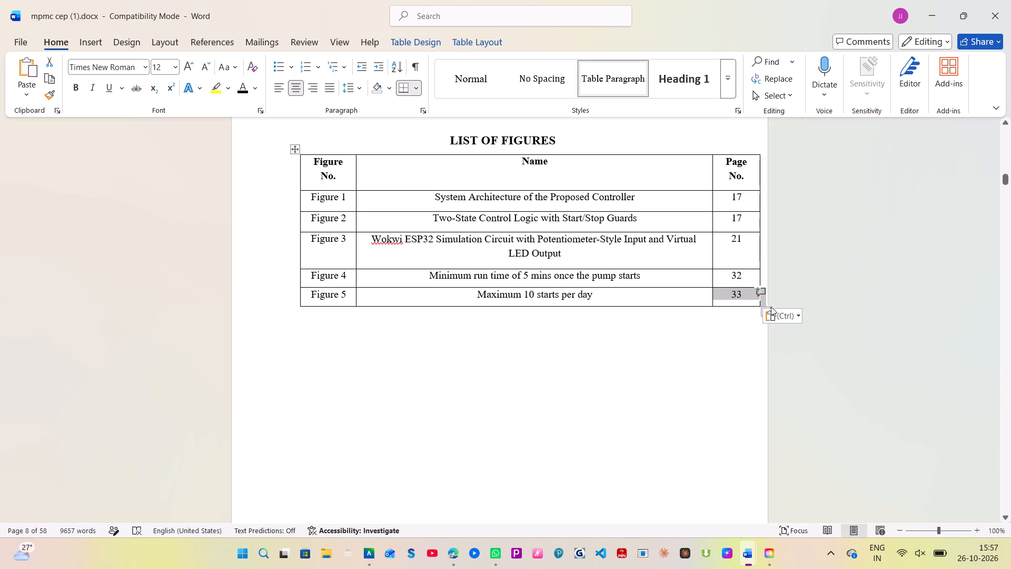
{"action": "left_click_drag", "start_coordinate": [762, 307], "coordinate": [715, 302]}
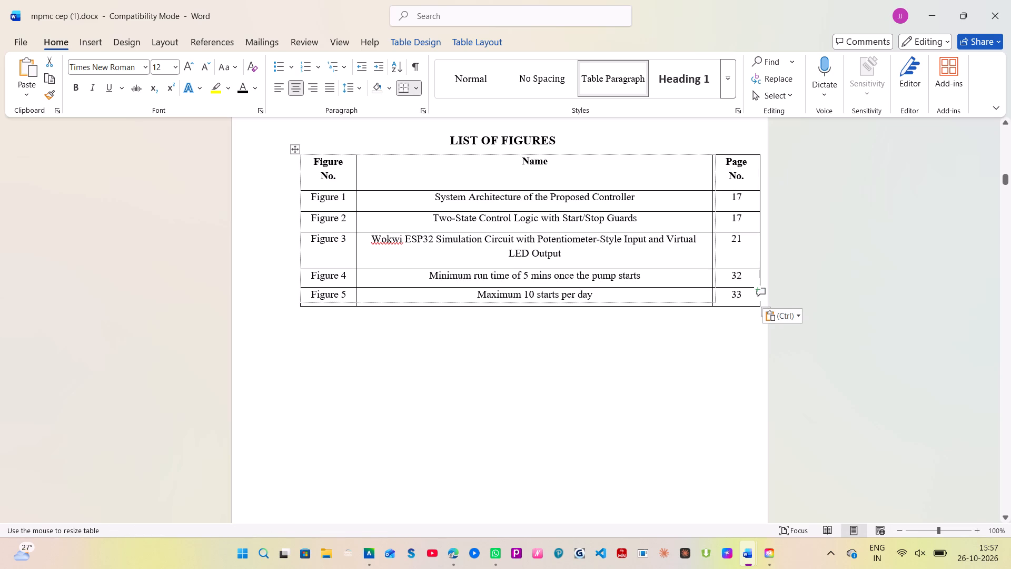
{"action": "left_click_drag", "start_coordinate": [715, 302], "coordinate": [716, 302]}
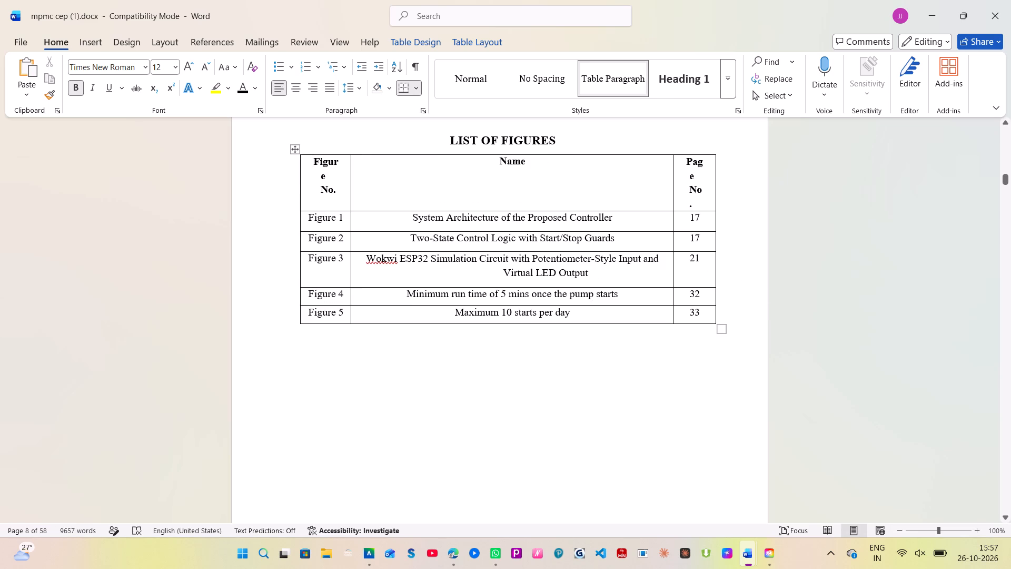
{"action": "left_click", "coordinate": [721, 326]}
{"action": "left_click", "coordinate": [577, 359]}
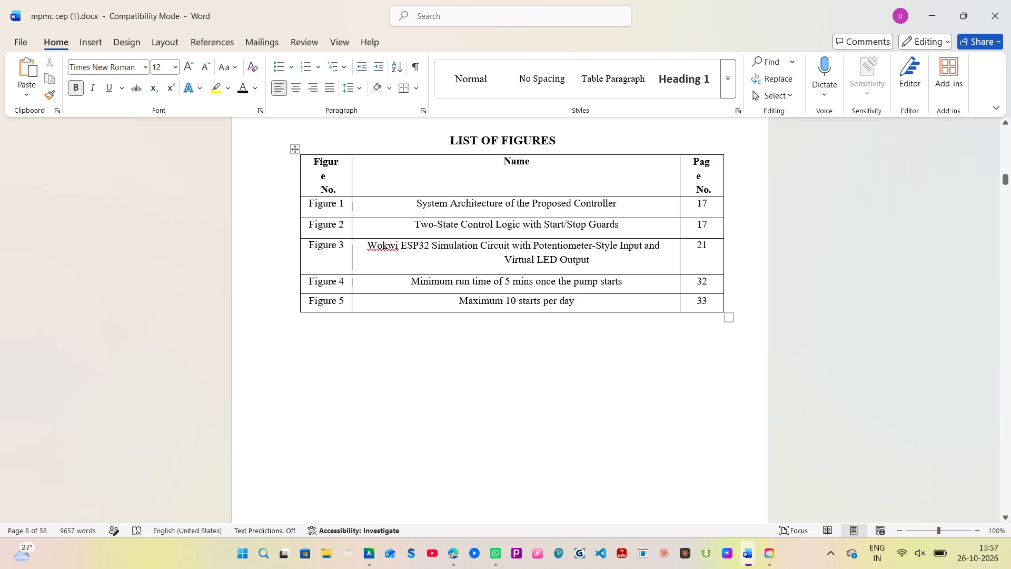
Delete the entire Figure 1 and Figure 2 rows from the List of Figures table.
{"action": "left_click_drag", "start_coordinate": [307, 205], "coordinate": [679, 225]}
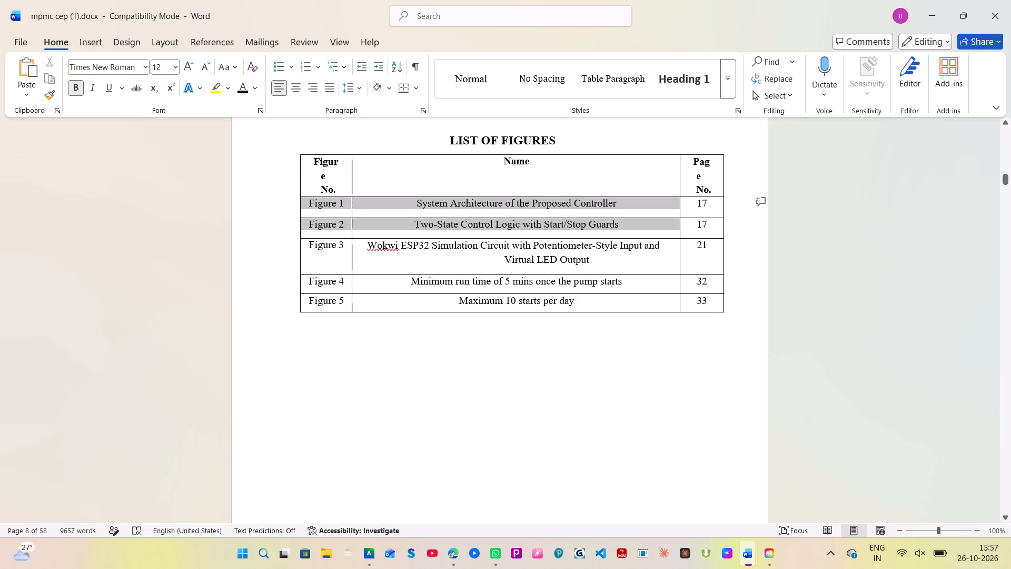
{"action": "left_click_drag", "start_coordinate": [679, 225], "coordinate": [705, 226]}
{"action": "key", "text": "BackSpace"}
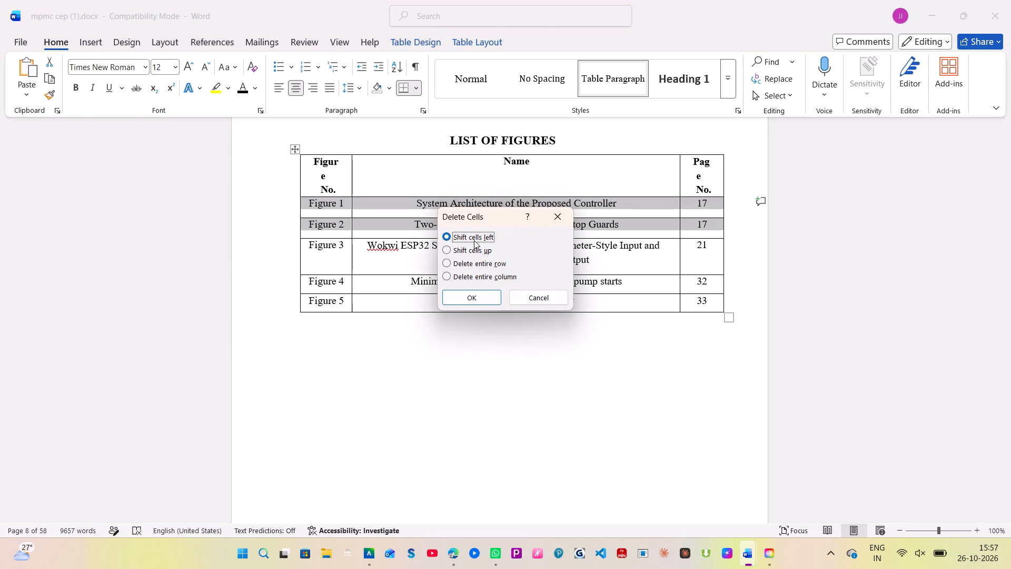
{"action": "left_click", "coordinate": [488, 266]}
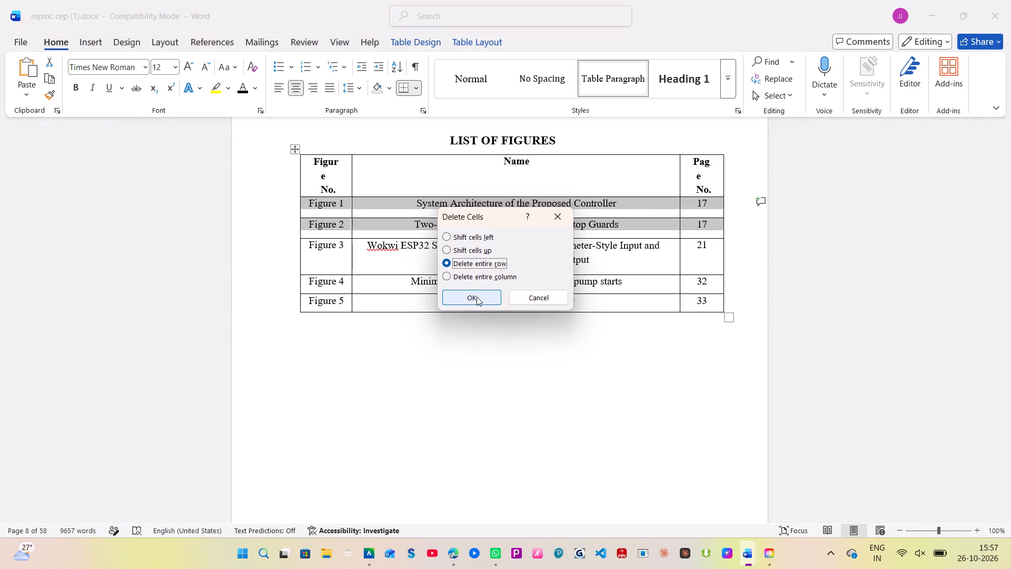
{"action": "left_click", "coordinate": [477, 297]}
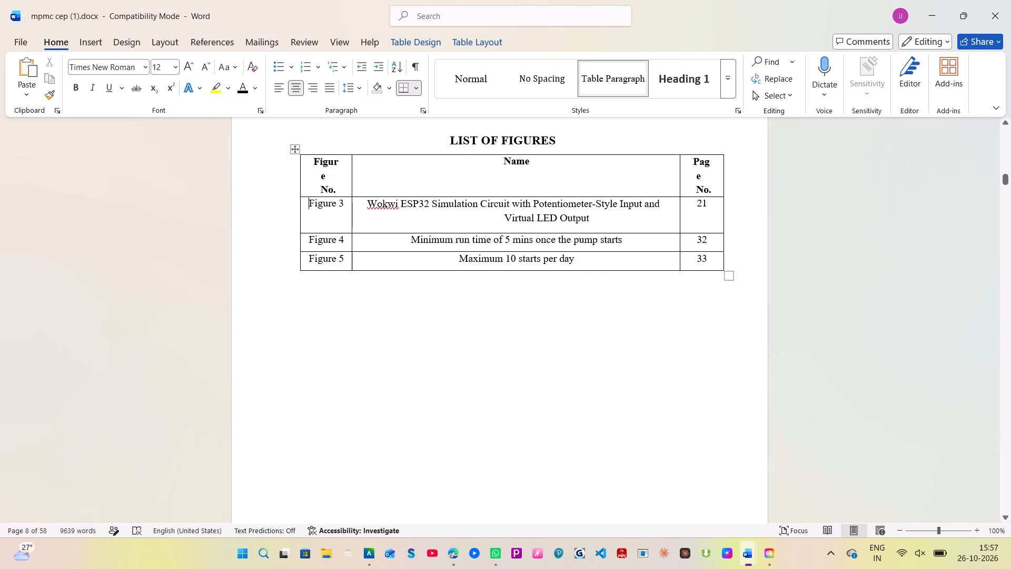
Look through the report for the remaining listed figures and check the footer page numbers where they appear.
{"action": "left_click", "coordinate": [342, 204]}
{"action": "scroll", "coordinate": [502, 236], "scroll_direction": "down", "scroll_amount": 20}
{"action": "scroll", "coordinate": [502, 236], "scroll_direction": "down", "scroll_amount": 20}
{"action": "scroll", "coordinate": [502, 236], "scroll_direction": "down", "scroll_amount": 16}
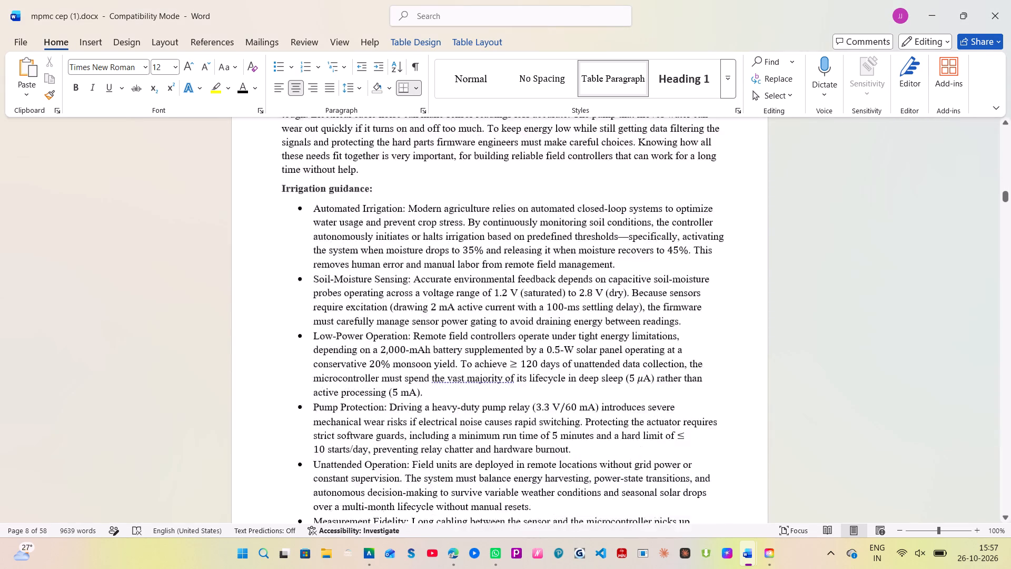
{"action": "scroll", "coordinate": [502, 236], "scroll_direction": "down", "scroll_amount": 20}
{"action": "scroll", "coordinate": [502, 236], "scroll_direction": "down", "scroll_amount": 20}
{"action": "scroll", "coordinate": [502, 236], "scroll_direction": "down", "scroll_amount": 20}
{"action": "scroll", "coordinate": [502, 236], "scroll_direction": "down", "scroll_amount": 5}
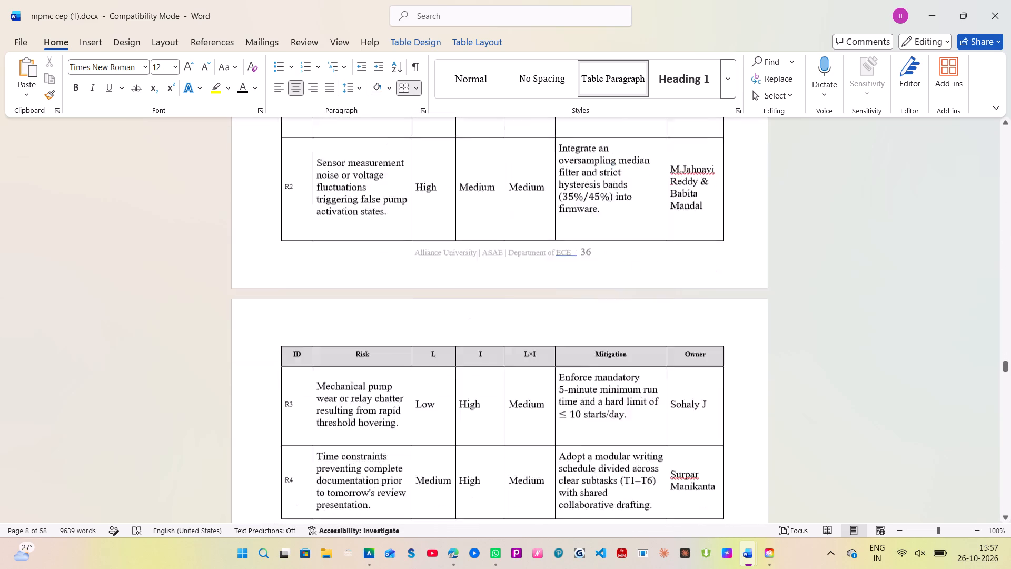
{"action": "scroll", "coordinate": [502, 236], "scroll_direction": "down", "scroll_amount": 12}
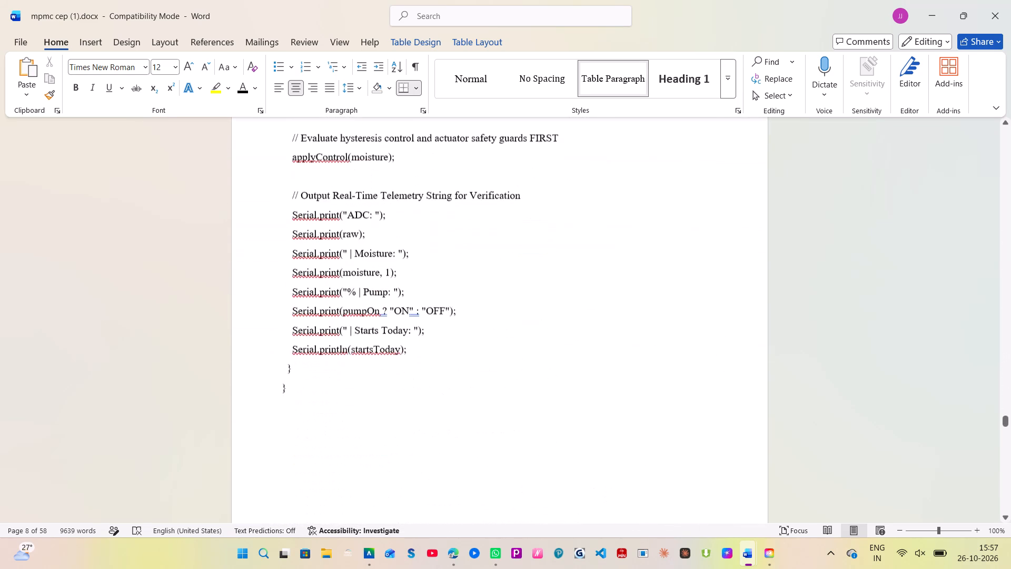
{"action": "scroll", "coordinate": [502, 236], "scroll_direction": "down", "scroll_amount": 11}
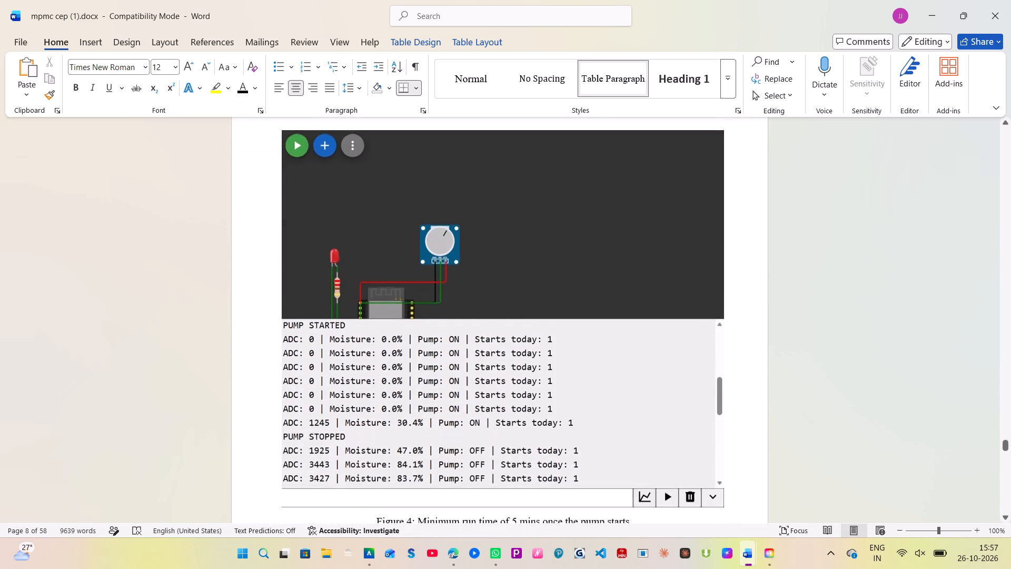
{"action": "scroll", "coordinate": [502, 236], "scroll_direction": "up", "scroll_amount": 13}
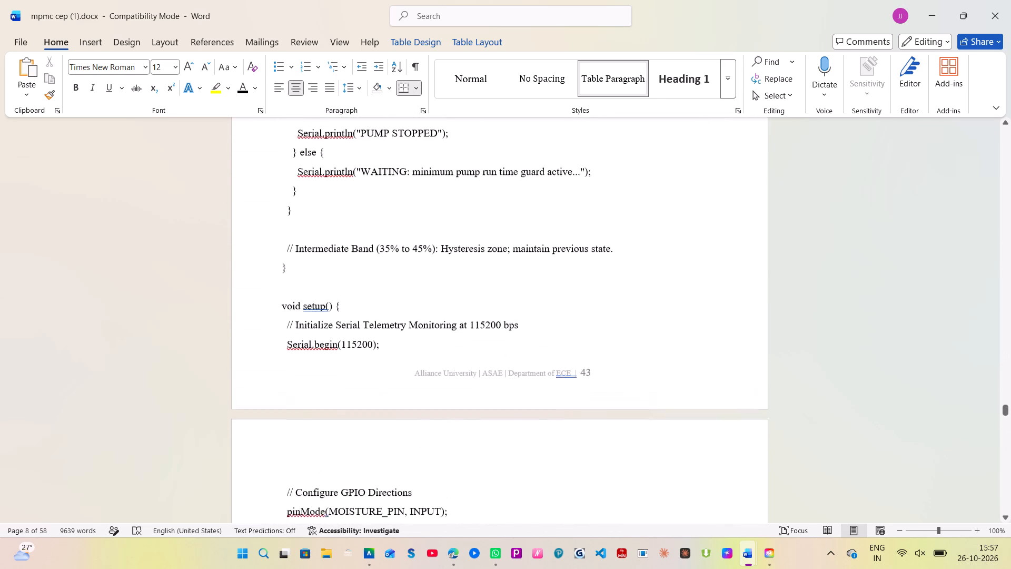
{"action": "scroll", "coordinate": [502, 236], "scroll_direction": "up", "scroll_amount": 2}
{"action": "scroll", "coordinate": [502, 236], "scroll_direction": "down", "scroll_amount": 9}
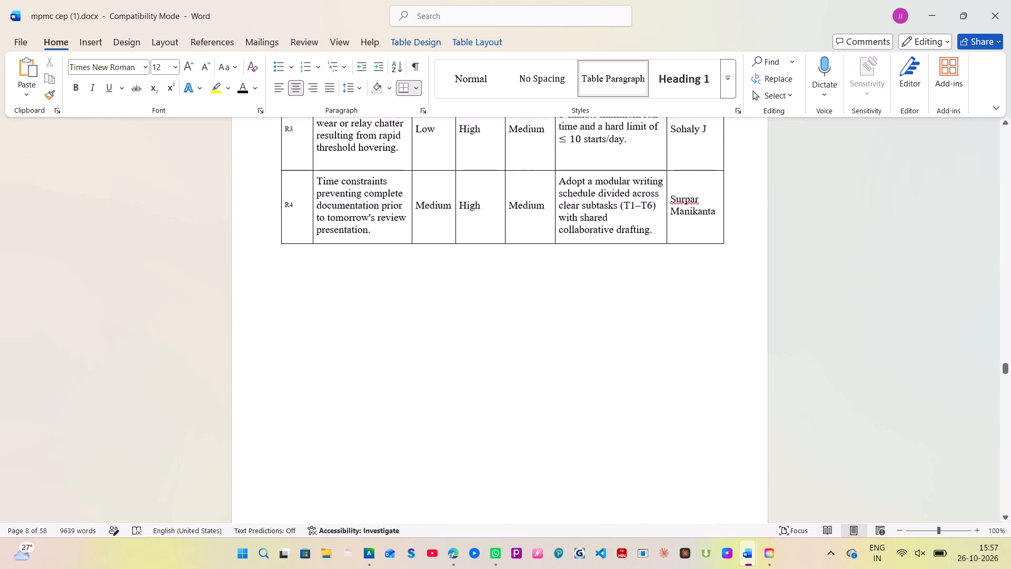
{"action": "scroll", "coordinate": [502, 236], "scroll_direction": "down", "scroll_amount": 15}
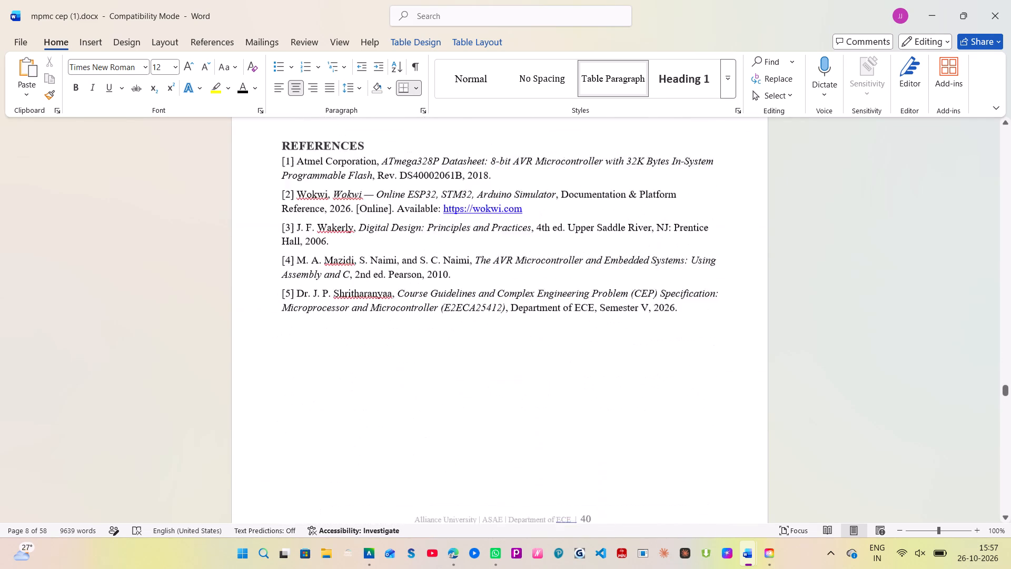
{"action": "scroll", "coordinate": [502, 236], "scroll_direction": "down", "scroll_amount": 18}
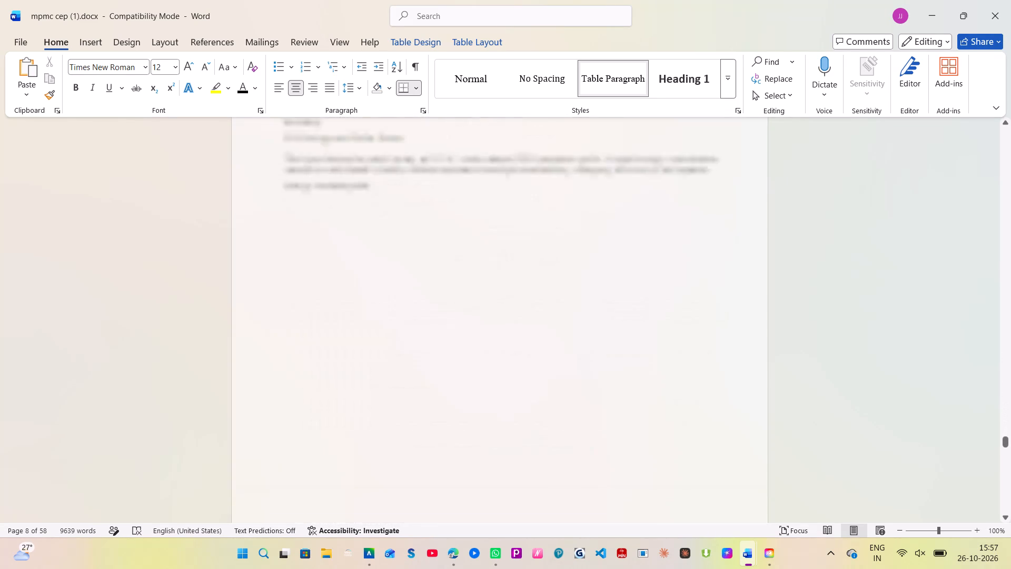
{"action": "scroll", "coordinate": [502, 236], "scroll_direction": "down", "scroll_amount": 1}
{"action": "scroll", "coordinate": [502, 236], "scroll_direction": "up", "scroll_amount": 1}
{"action": "scroll", "coordinate": [502, 236], "scroll_direction": "down", "scroll_amount": 1}
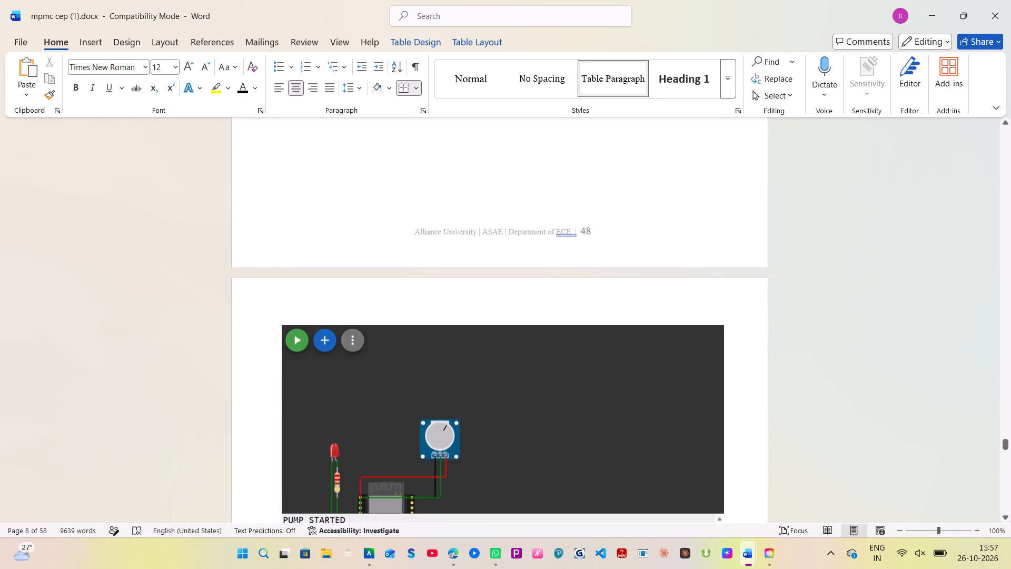
{"action": "scroll", "coordinate": [502, 236], "scroll_direction": "down", "scroll_amount": 1}
{"action": "scroll", "coordinate": [502, 236], "scroll_direction": "up", "scroll_amount": 8}
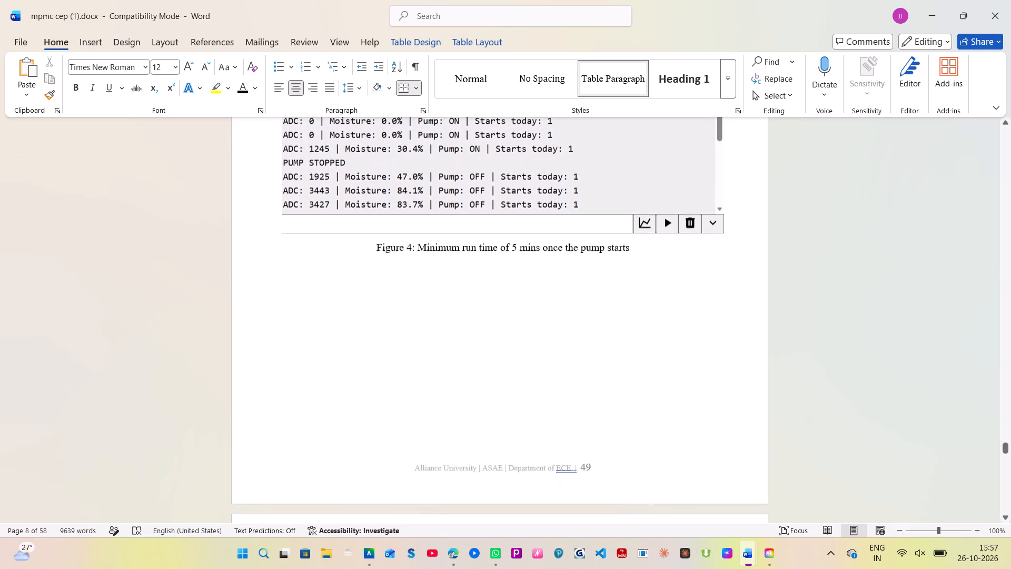
{"action": "scroll", "coordinate": [502, 236], "scroll_direction": "up", "scroll_amount": 17}
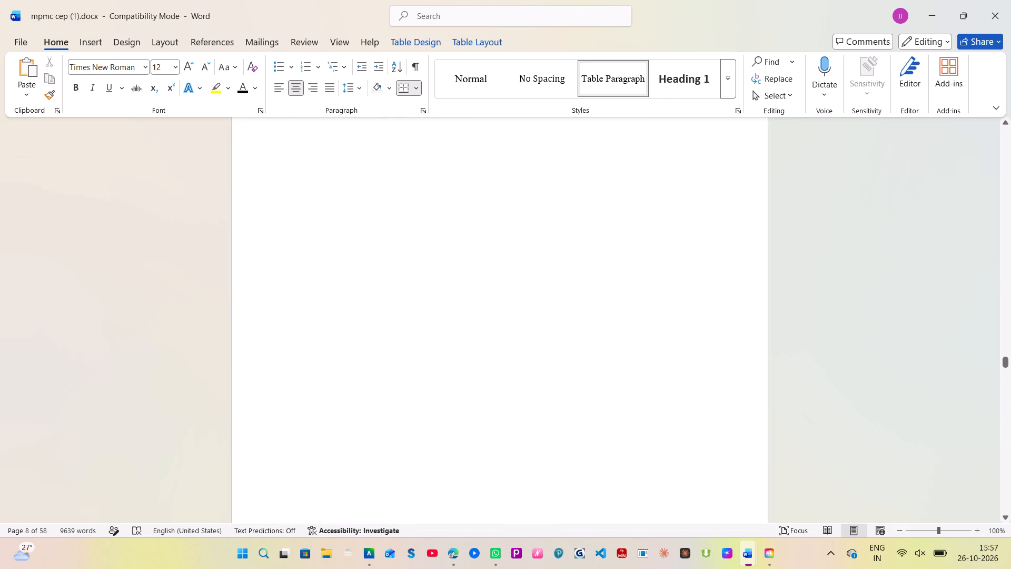
{"action": "scroll", "coordinate": [502, 236], "scroll_direction": "up", "scroll_amount": 4}
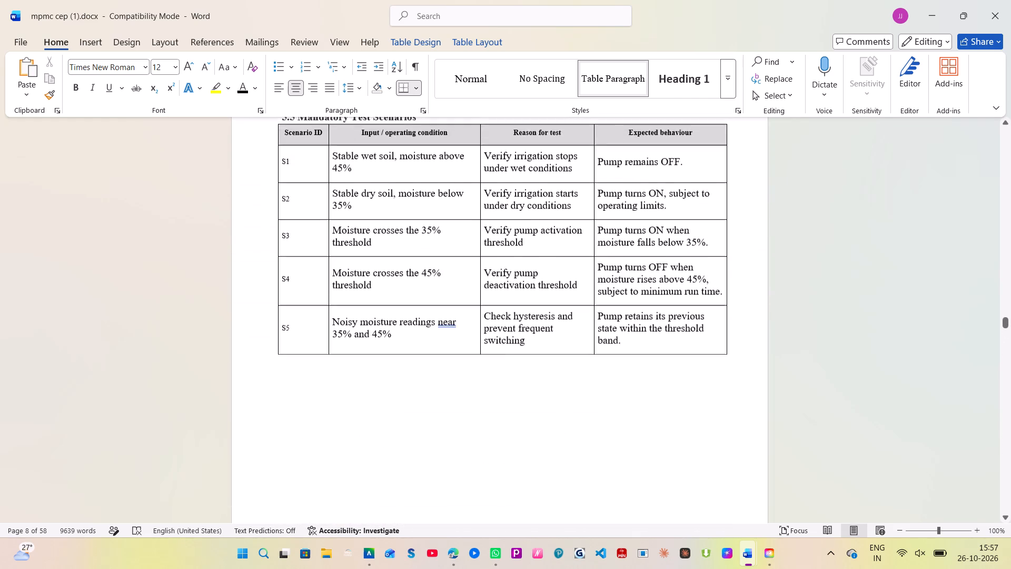
{"action": "scroll", "coordinate": [502, 236], "scroll_direction": "up", "scroll_amount": 4}
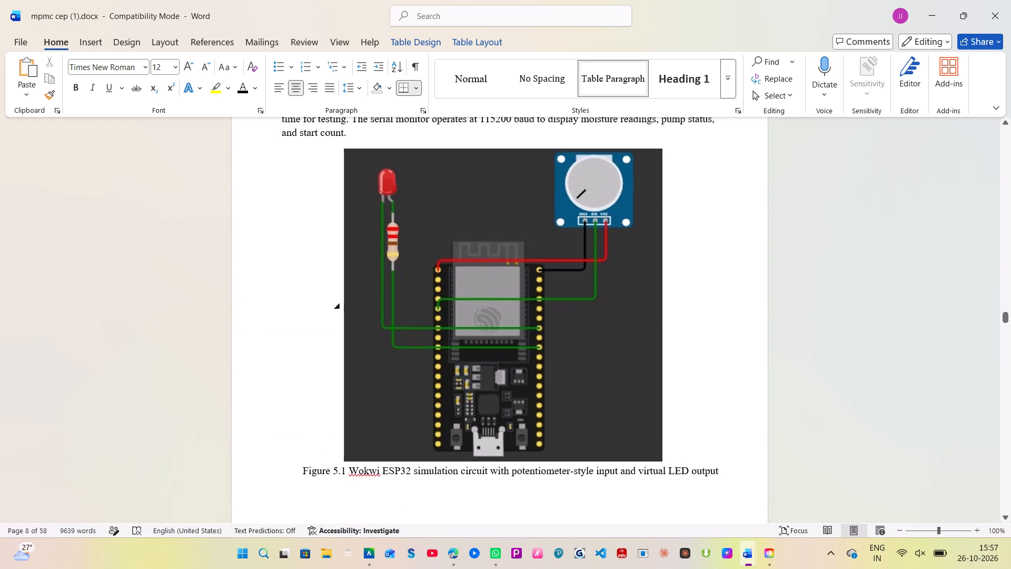
{"action": "scroll", "coordinate": [502, 236], "scroll_direction": "down", "scroll_amount": 1}
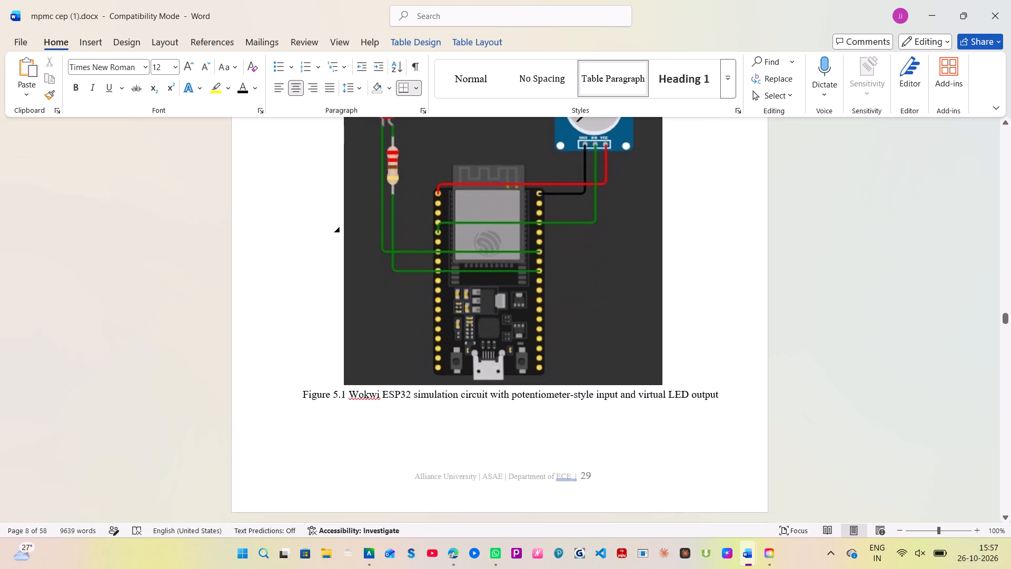
{"action": "scroll", "coordinate": [502, 236], "scroll_direction": "up", "scroll_amount": 16}
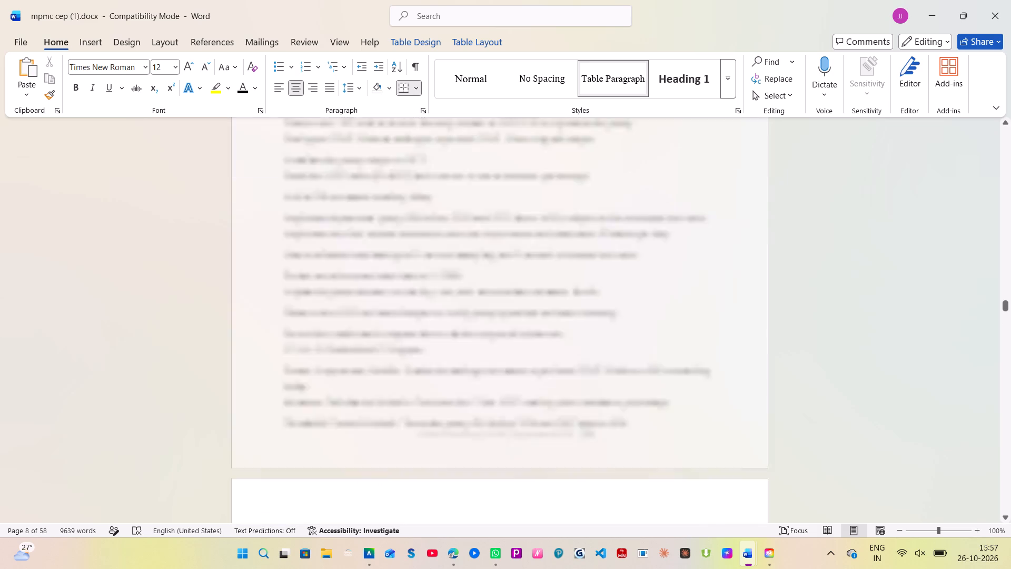
{"action": "scroll", "coordinate": [502, 236], "scroll_direction": "up", "scroll_amount": 14}
{"action": "scroll", "coordinate": [502, 236], "scroll_direction": "up", "scroll_amount": 20}
{"action": "scroll", "coordinate": [502, 236], "scroll_direction": "up", "scroll_amount": 12}
{"action": "scroll", "coordinate": [502, 236], "scroll_direction": "down", "scroll_amount": 4}
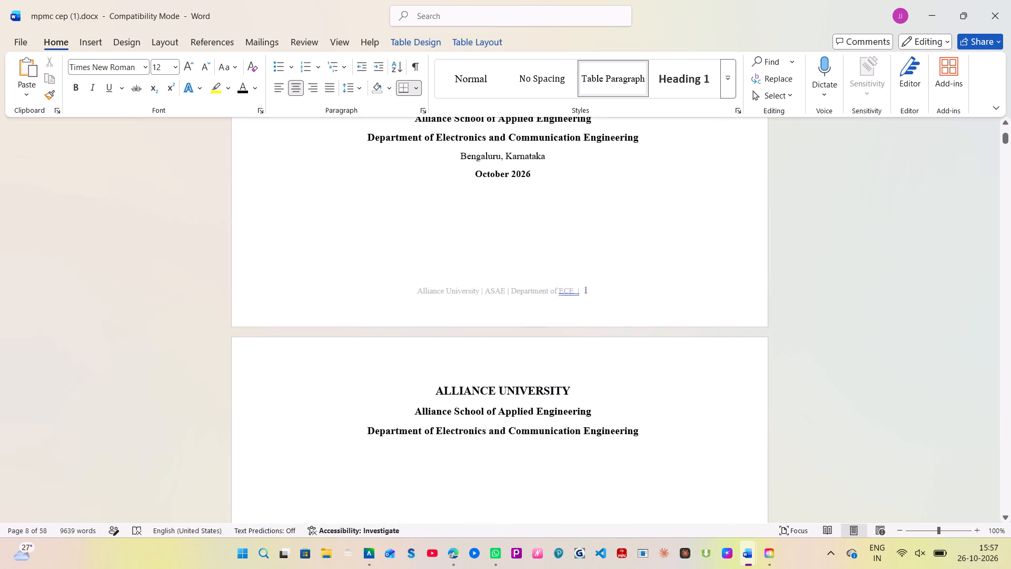
{"action": "scroll", "coordinate": [502, 236], "scroll_direction": "down", "scroll_amount": 8}
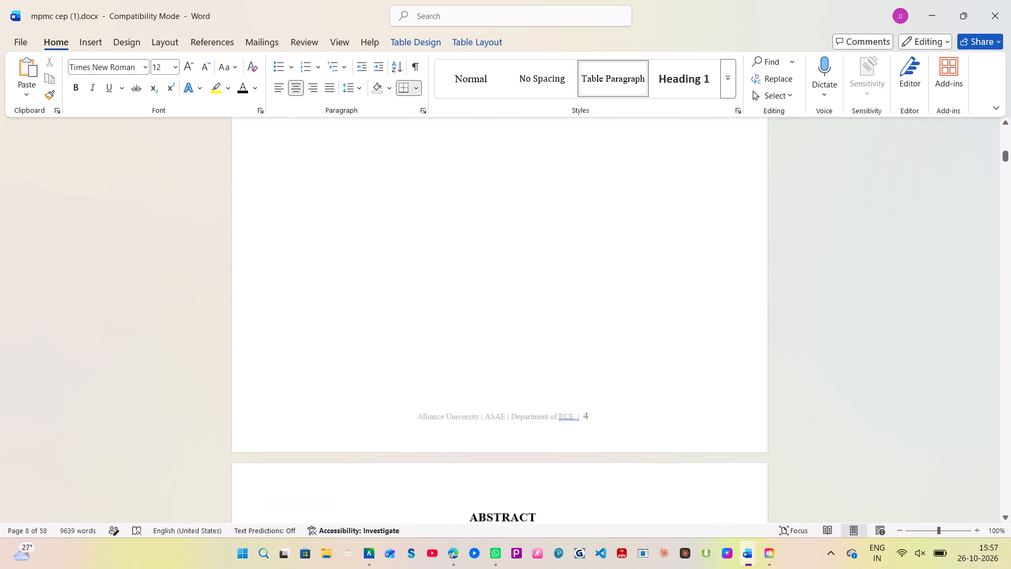
{"action": "scroll", "coordinate": [502, 236], "scroll_direction": "down", "scroll_amount": 7}
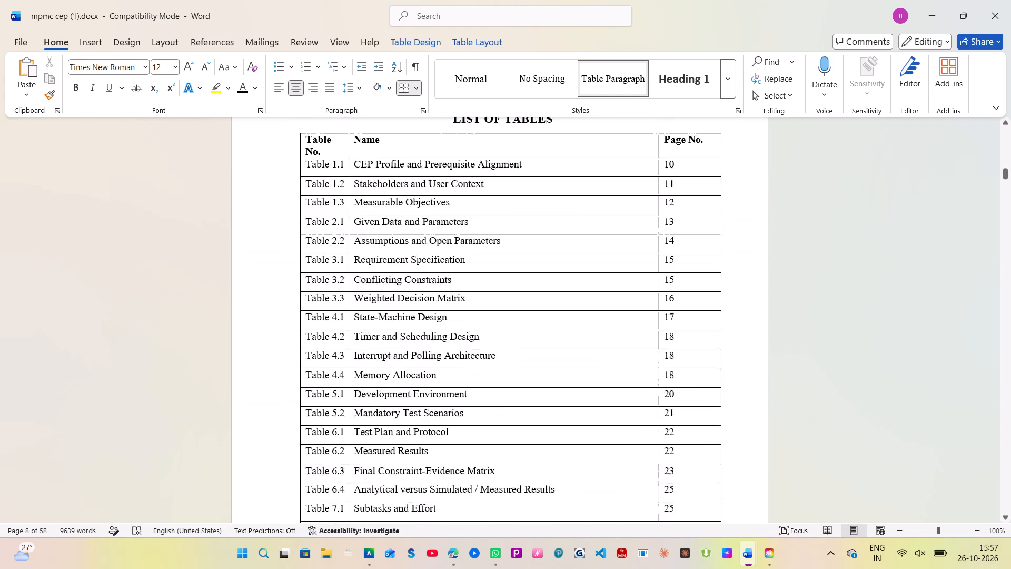
{"action": "scroll", "coordinate": [502, 236], "scroll_direction": "down", "scroll_amount": 4}
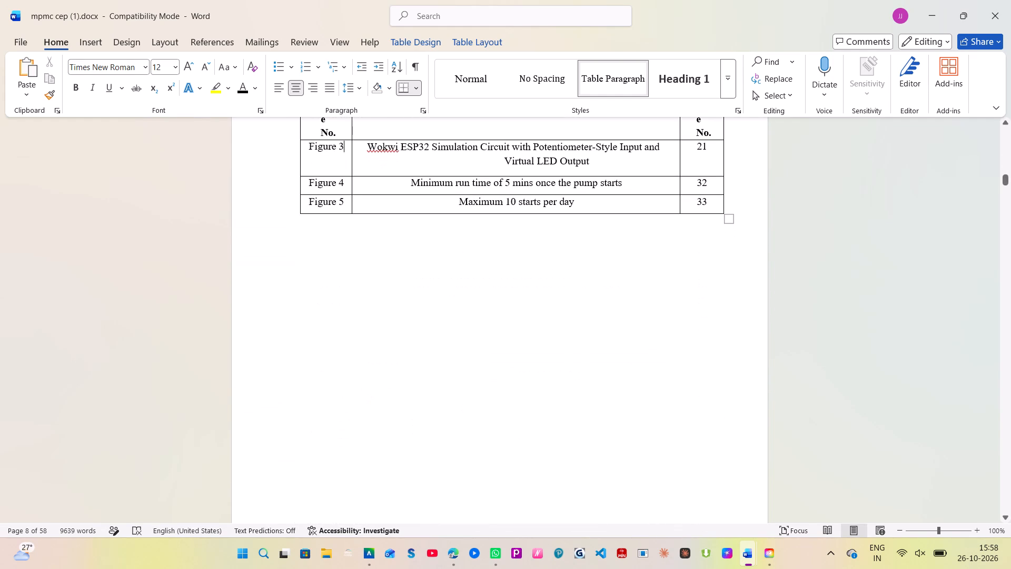
In the List of Figures table, set the page number of Figure 4 to 48 and of Figure 5 to 49.
{"action": "left_click", "coordinate": [711, 188]}
{"action": "key", "text": "BackSpace"}
{"action": "key", "text": "BackSpace"}
{"action": "type", "text": "48"}
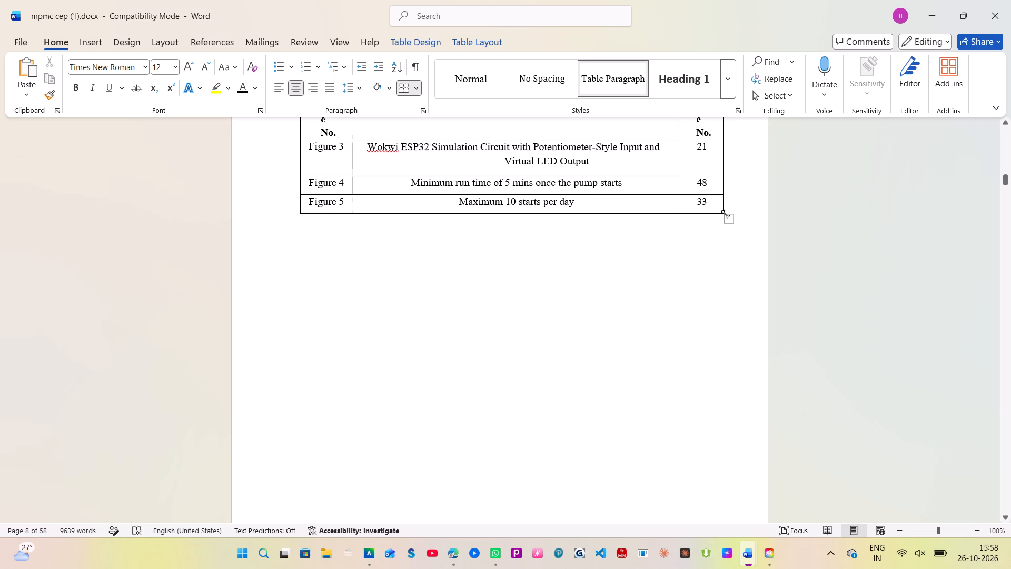
{"action": "left_click", "coordinate": [709, 205]}
{"action": "key", "text": "BackSpace"}
{"action": "key", "text": "BackSpace"}
{"action": "type", "text": "49"}
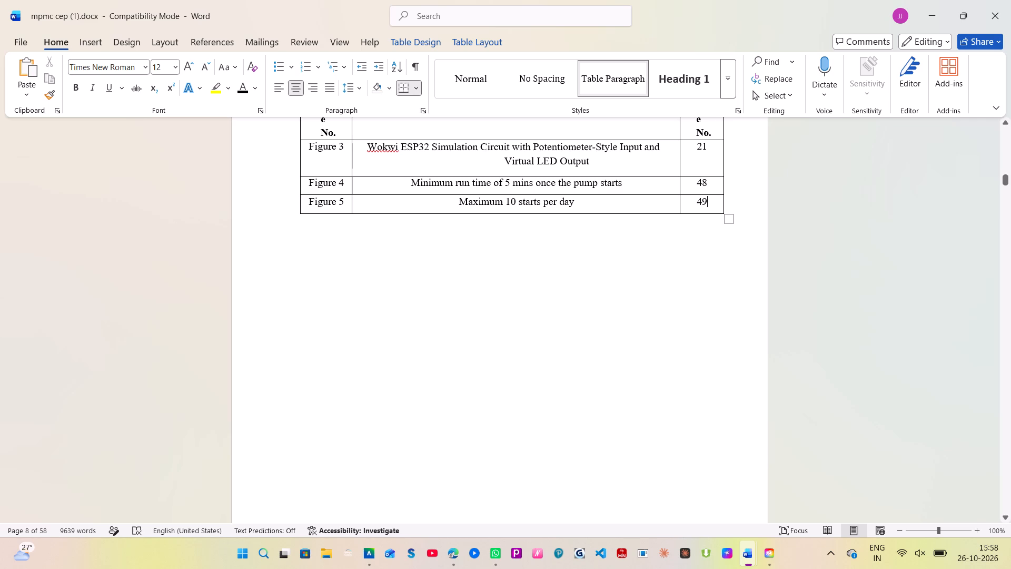
In the List of Figures table, set the page number of Figure 3, the Wokwi simulation circuit, to 29.
{"action": "left_click", "coordinate": [706, 145]}
{"action": "key", "text": "BackSpace"}
{"action": "key", "text": "9"}
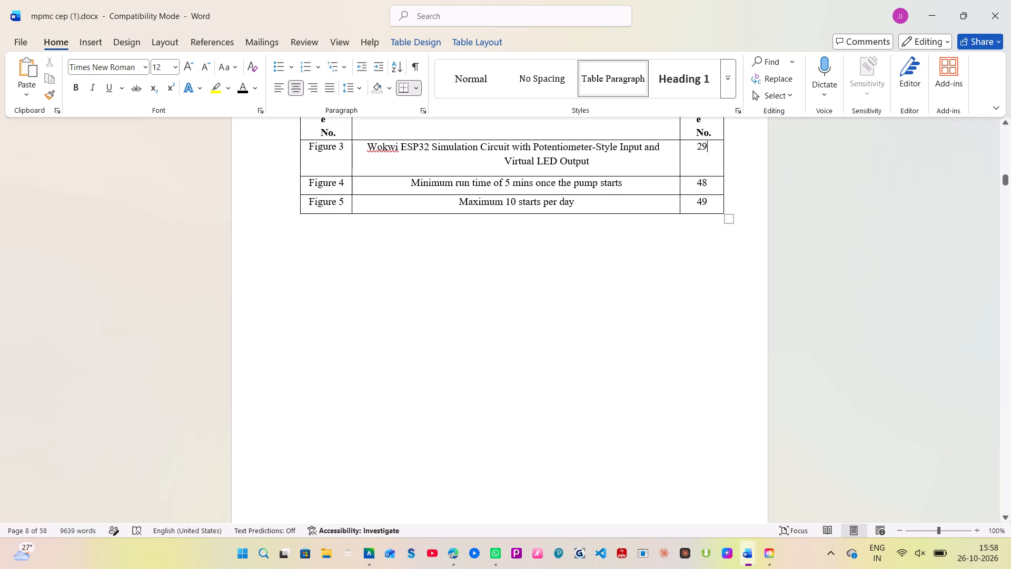
Renumber the List of Figures entries: the Wokwi circuit as Figure 5.1, the minimum run time as Figure 2, the maximum starts as Figure 3.
{"action": "left_click_drag", "start_coordinate": [342, 149], "coordinate": [391, 214]}
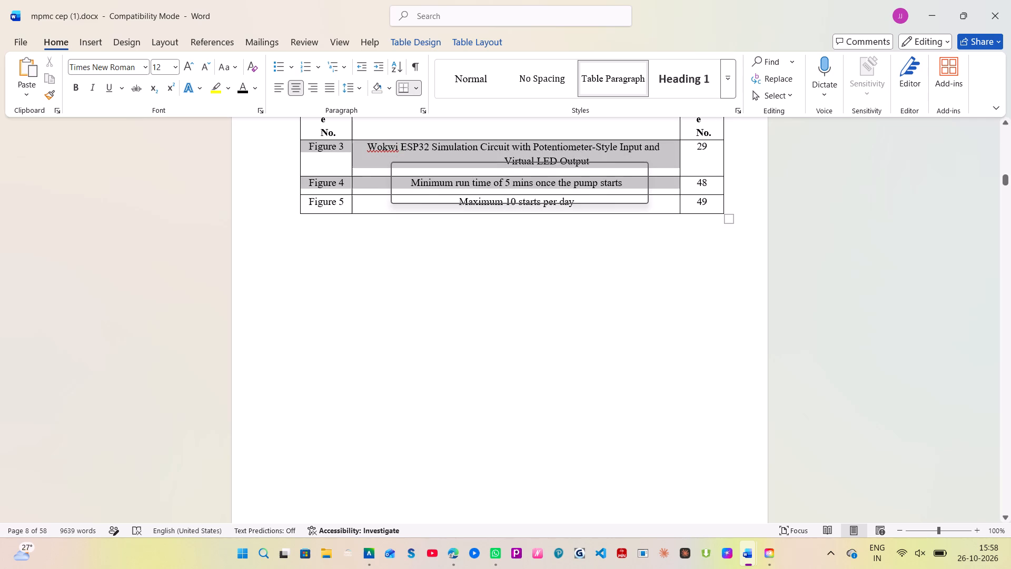
{"action": "left_click_drag", "start_coordinate": [335, 170], "coordinate": [344, 152]}
{"action": "left_click", "coordinate": [344, 152]}
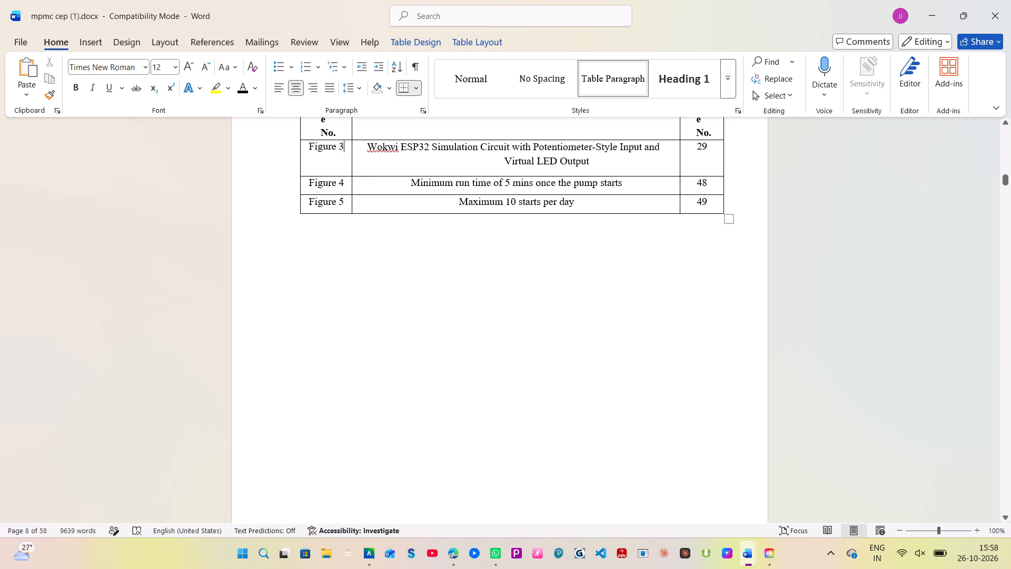
{"action": "key", "text": "BackSpace"}
{"action": "type", "text": "5.1"}
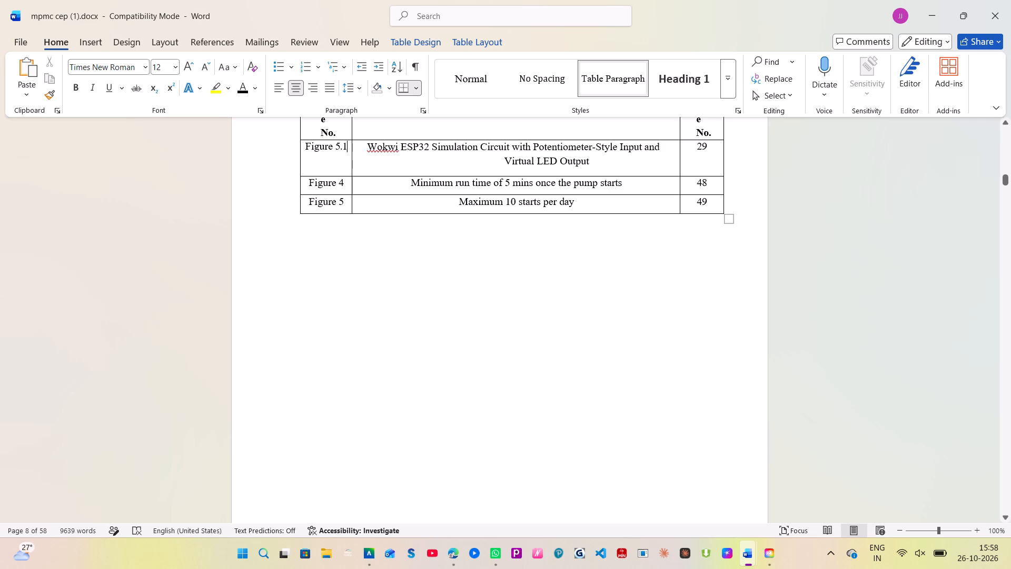
{"action": "left_click", "coordinate": [346, 184]}
{"action": "key", "text": "BackSpace"}
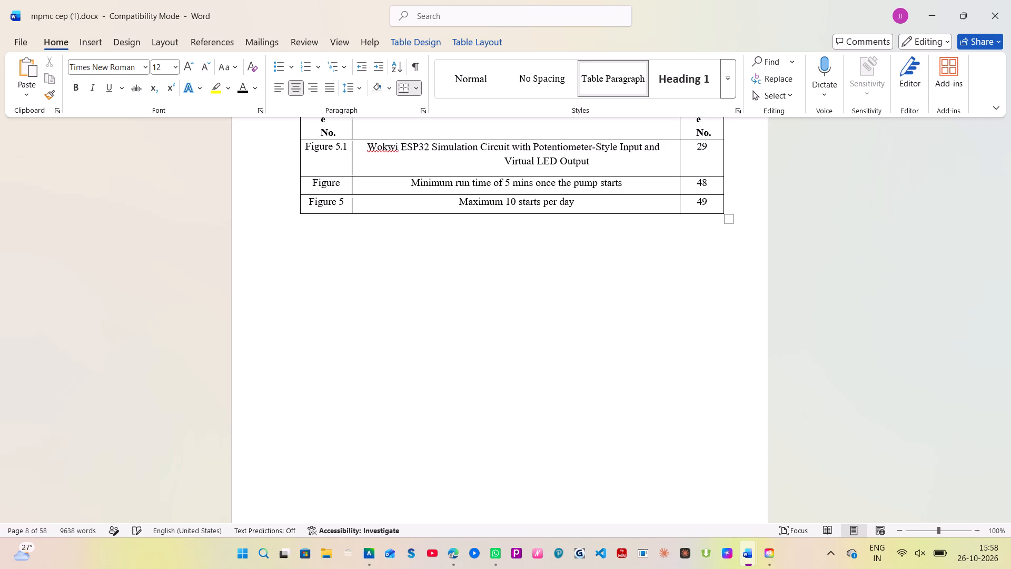
{"action": "key", "text": "3"}
{"action": "left_click", "coordinate": [346, 206]}
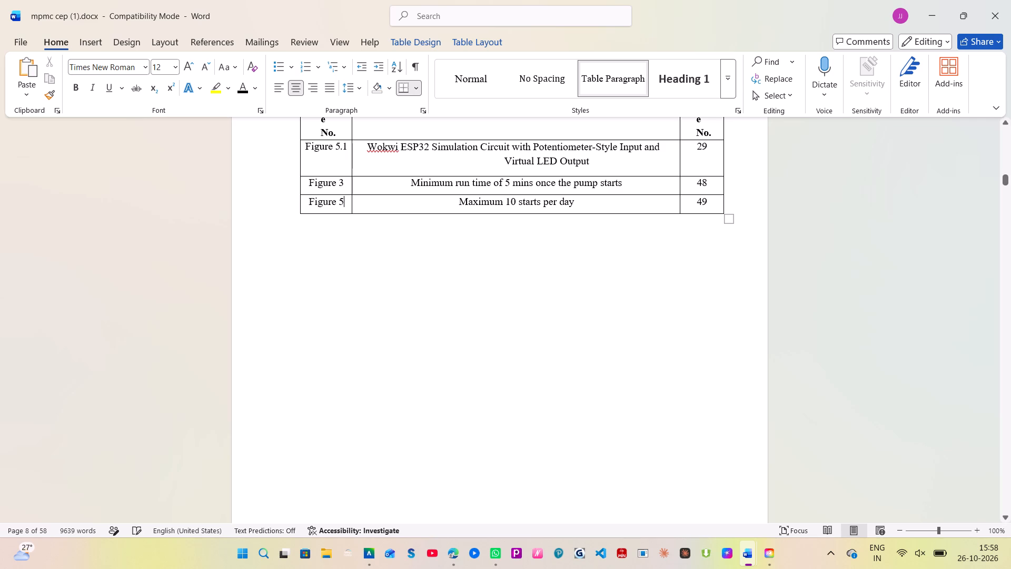
{"action": "left_click", "coordinate": [343, 186]}
{"action": "key", "text": "BackSpace"}
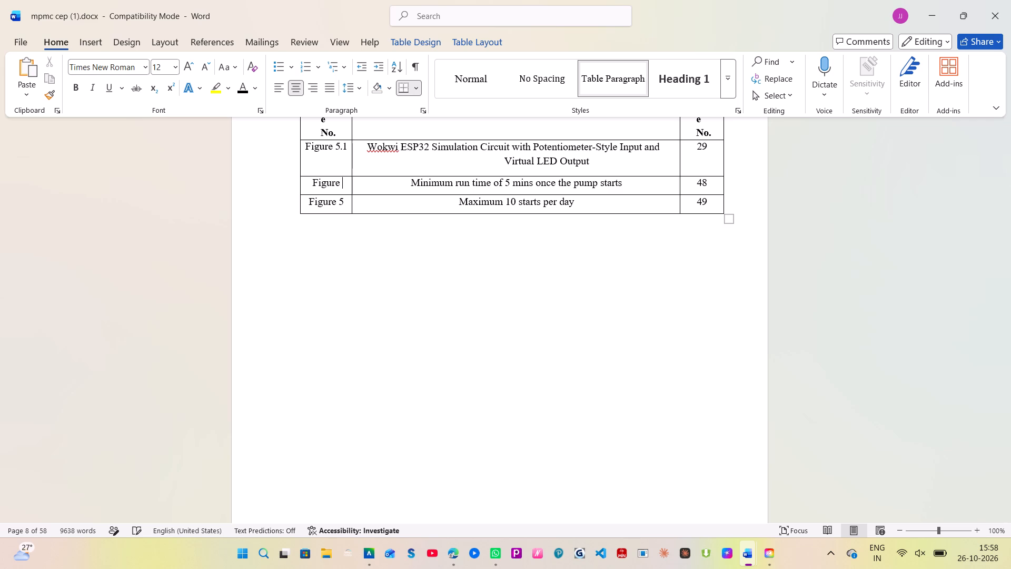
{"action": "key", "text": "2"}
{"action": "left_click", "coordinate": [346, 200]}
{"action": "key", "text": "BackSpace"}
{"action": "key", "text": "3"}
Renumber the figure captions in the report: "Maximum 10 starts per day" as Figure 2 and "Minimum run time of 5 mins once the pump starts" as Figure 3.
{"action": "scroll", "coordinate": [346, 200], "scroll_direction": "down", "scroll_amount": 20}
{"action": "scroll", "coordinate": [346, 200], "scroll_direction": "down", "scroll_amount": 20}
{"action": "scroll", "coordinate": [346, 200], "scroll_direction": "down", "scroll_amount": 20}
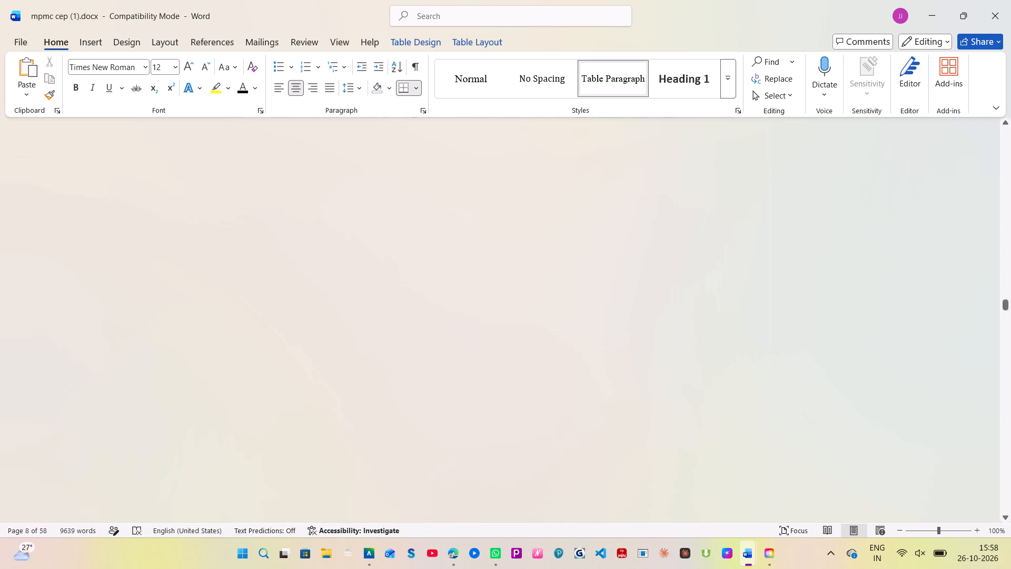
{"action": "scroll", "coordinate": [346, 200], "scroll_direction": "down", "scroll_amount": 20}
{"action": "scroll", "coordinate": [346, 200], "scroll_direction": "down", "scroll_amount": 20}
{"action": "scroll", "coordinate": [346, 200], "scroll_direction": "down", "scroll_amount": 20}
{"action": "scroll", "coordinate": [346, 200], "scroll_direction": "up", "scroll_amount": 9}
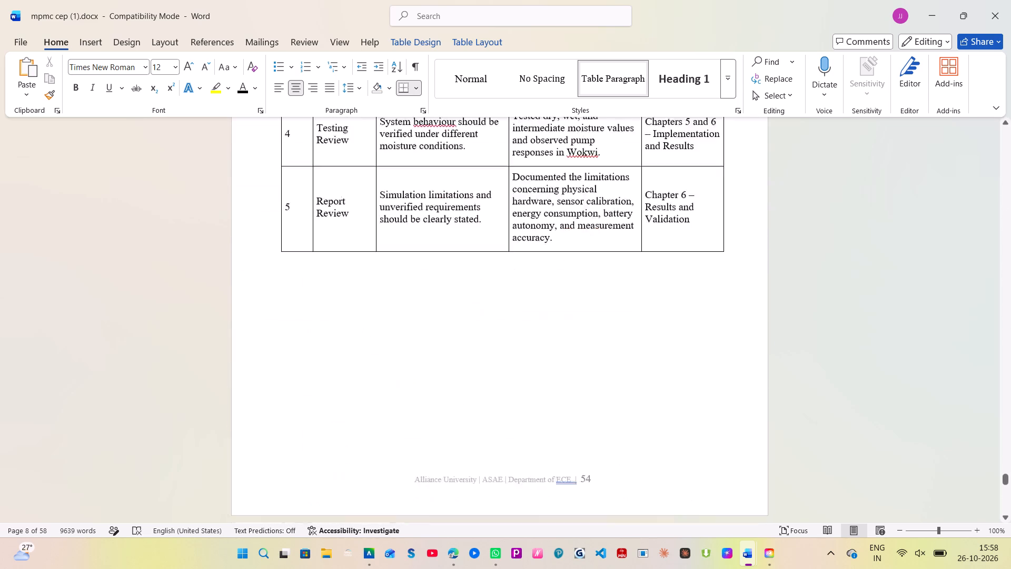
{"action": "scroll", "coordinate": [346, 200], "scroll_direction": "up", "scroll_amount": 9}
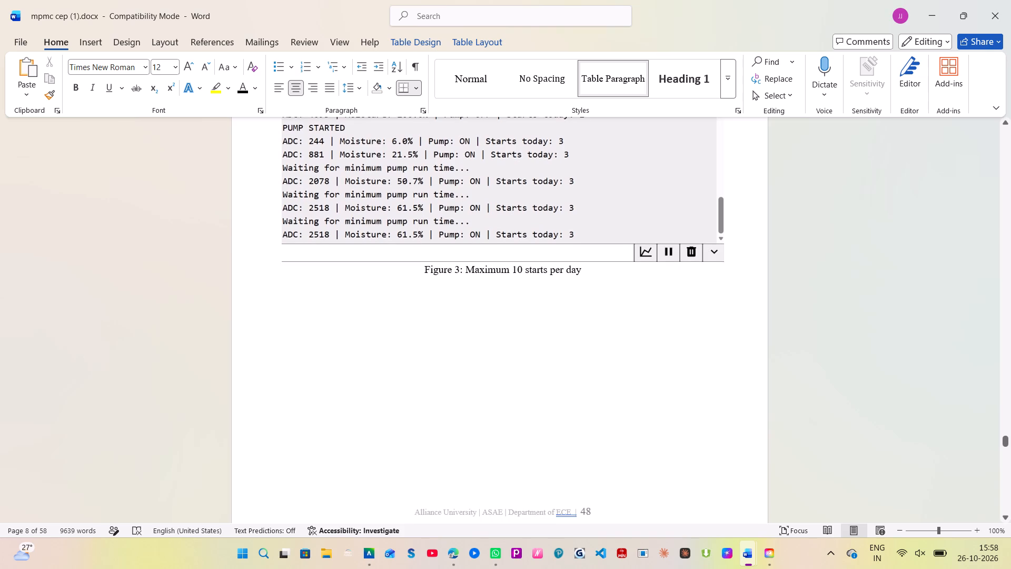
{"action": "left_click", "coordinate": [458, 268]}
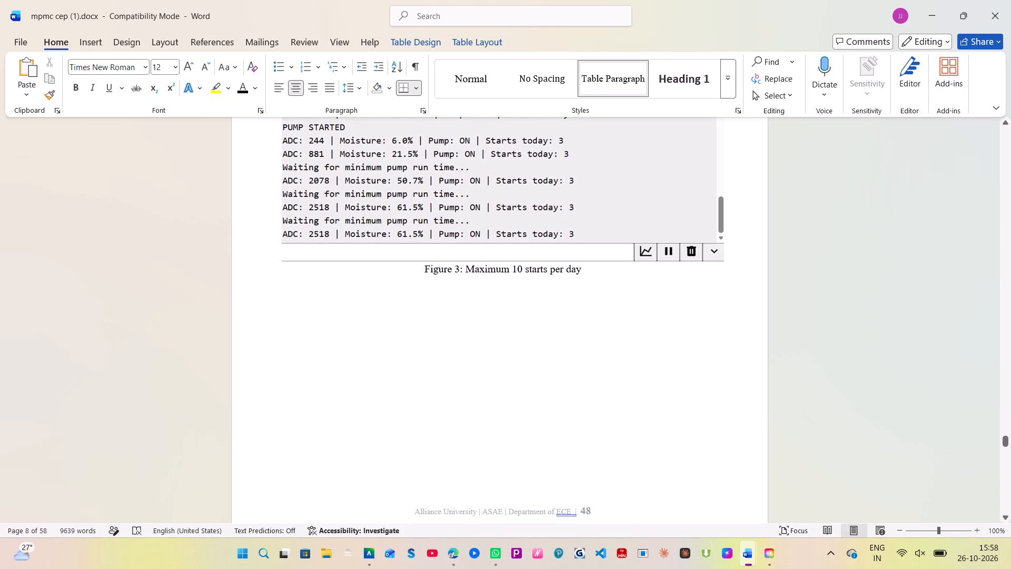
{"action": "key", "text": "BackSpace"}
{"action": "key", "text": "2"}
{"action": "scroll", "coordinate": [491, 337], "scroll_direction": "down", "scroll_amount": 2}
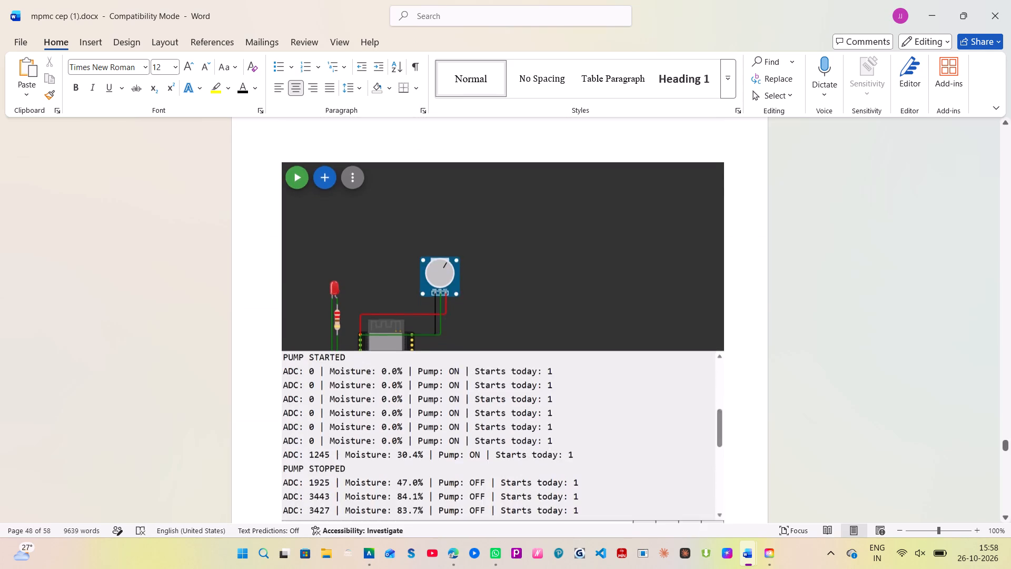
{"action": "scroll", "coordinate": [491, 337], "scroll_direction": "down", "scroll_amount": 1}
{"action": "left_click", "coordinate": [411, 315]}
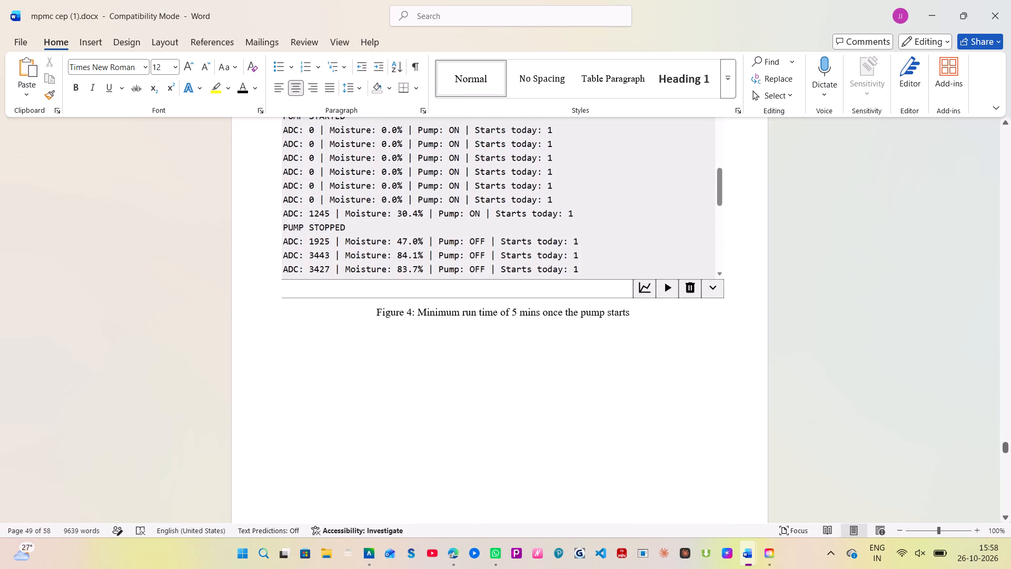
{"action": "key", "text": "BackSpace"}
{"action": "key", "text": "3"}
Go back through the report to its front pages and look over the cover page and certificate.
{"action": "scroll", "coordinate": [713, 434], "scroll_direction": "up", "scroll_amount": 18}
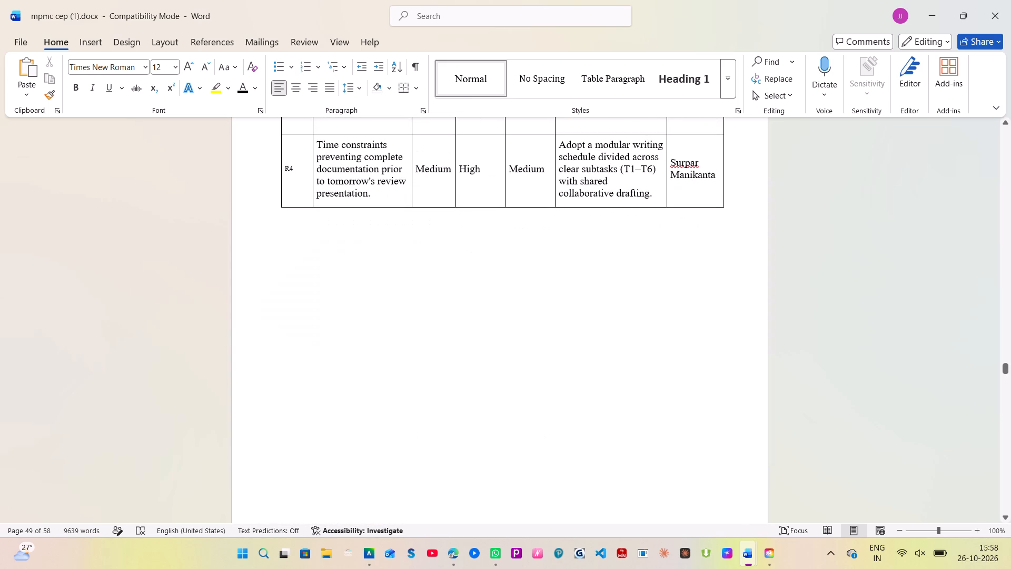
{"action": "scroll", "coordinate": [713, 434], "scroll_direction": "up", "scroll_amount": 16}
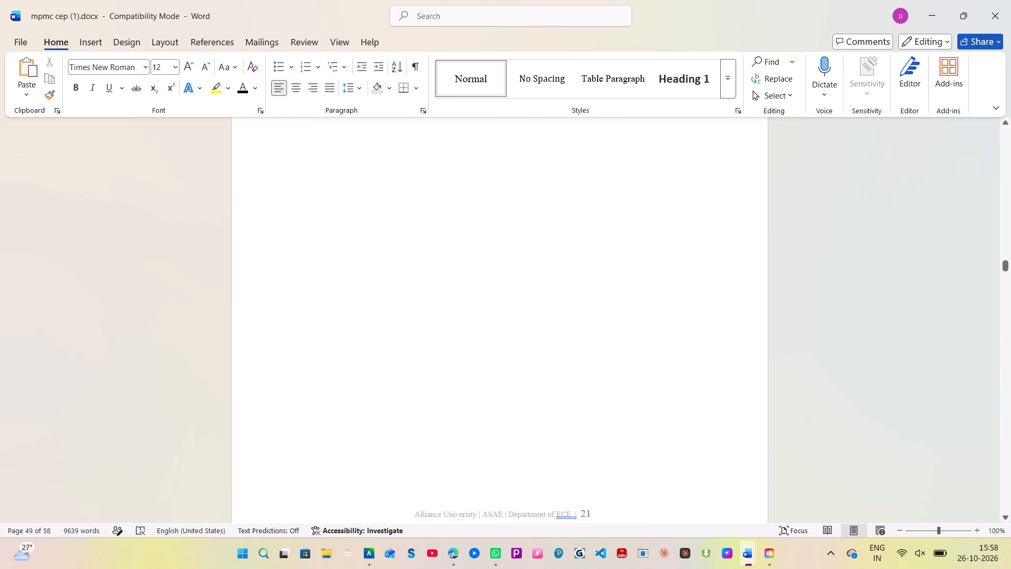
{"action": "scroll", "coordinate": [713, 434], "scroll_direction": "up", "scroll_amount": 12}
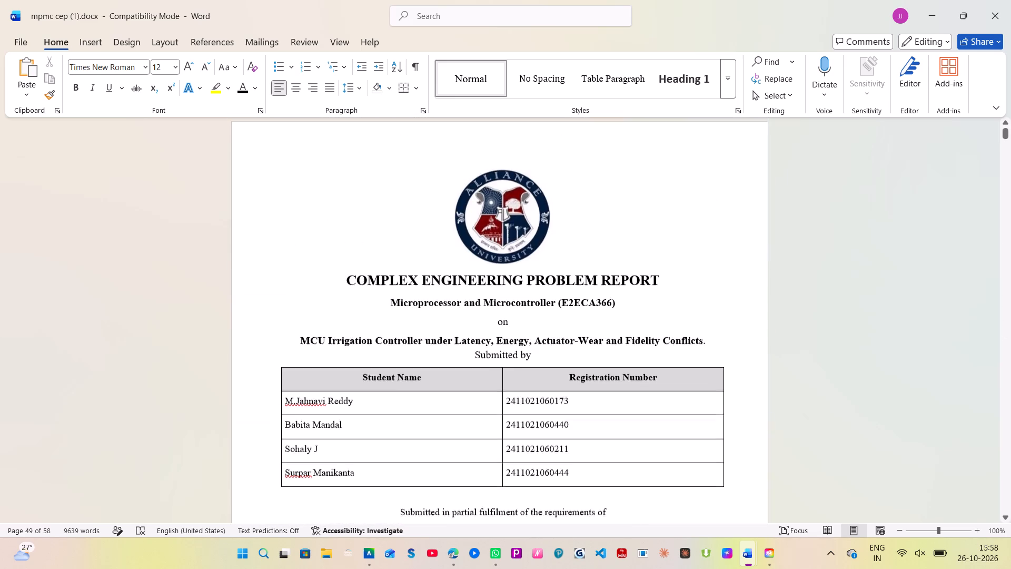
{"action": "scroll", "coordinate": [713, 434], "scroll_direction": "down", "scroll_amount": 4}
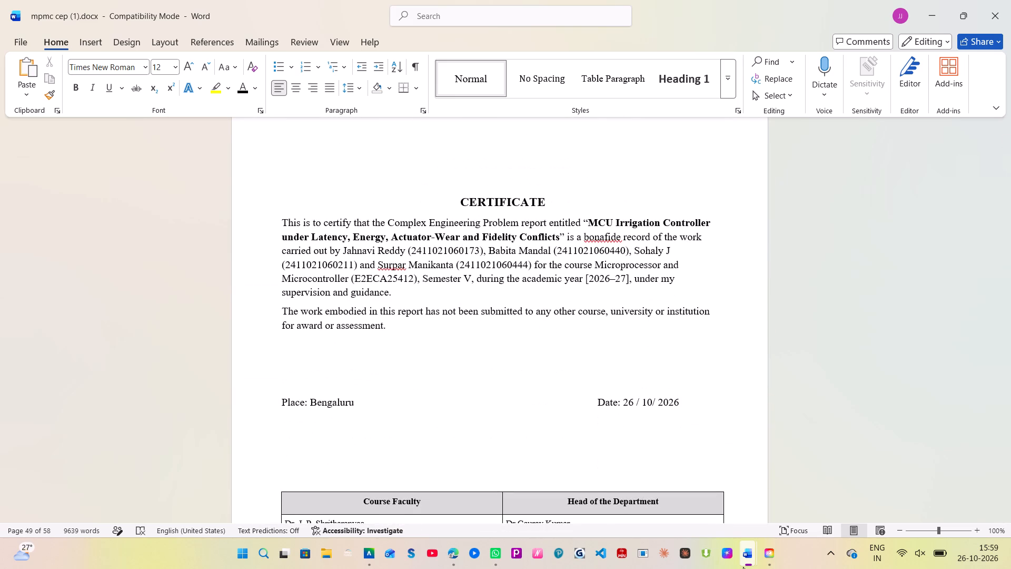
Switch to the mpmc%20cep%20report document and look through its certificate, declaration and AI tools disclosure pages.
{"action": "left_click", "coordinate": [823, 511]}
{"action": "scroll", "coordinate": [413, 274], "scroll_direction": "up", "scroll_amount": 8}
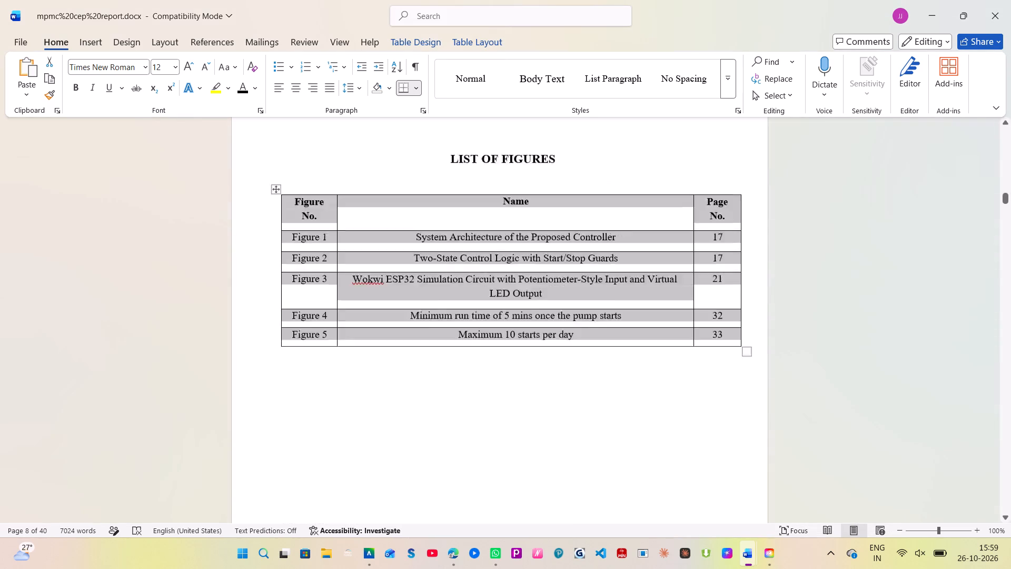
{"action": "scroll", "coordinate": [413, 274], "scroll_direction": "up", "scroll_amount": 19}
{"action": "scroll", "coordinate": [413, 274], "scroll_direction": "up", "scroll_amount": 7}
{"action": "scroll", "coordinate": [413, 274], "scroll_direction": "down", "scroll_amount": 6}
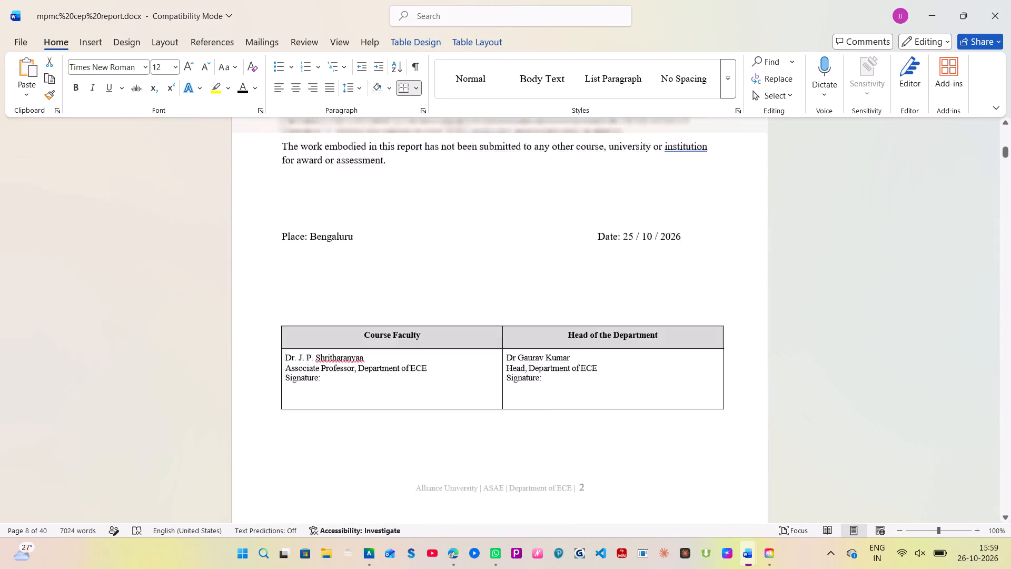
{"action": "scroll", "coordinate": [413, 274], "scroll_direction": "down", "scroll_amount": 1}
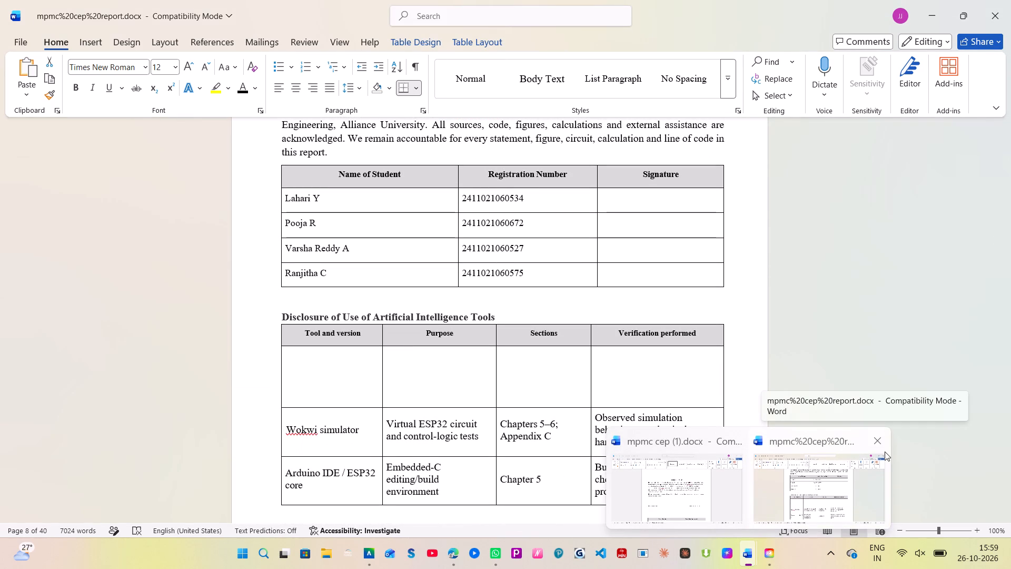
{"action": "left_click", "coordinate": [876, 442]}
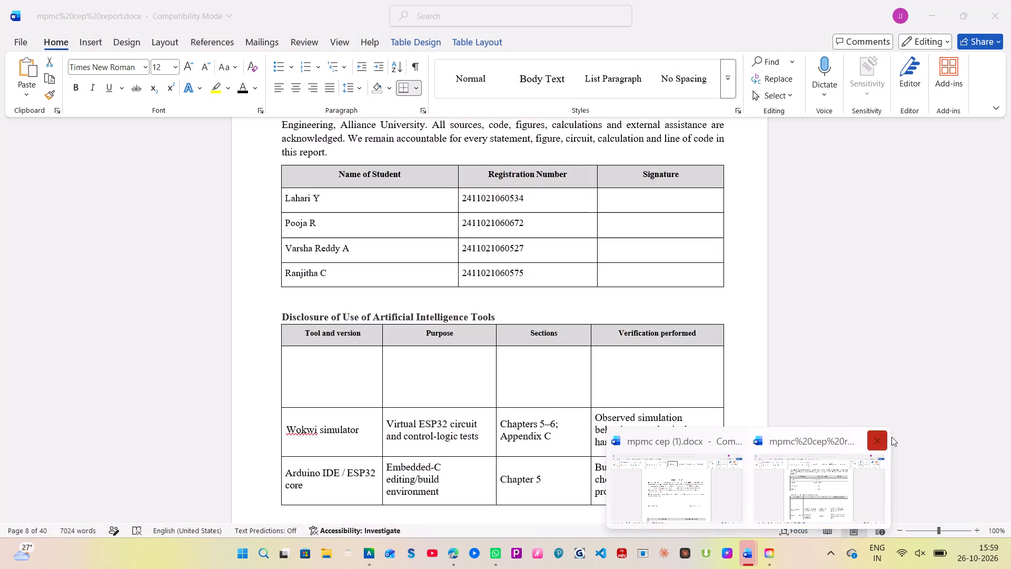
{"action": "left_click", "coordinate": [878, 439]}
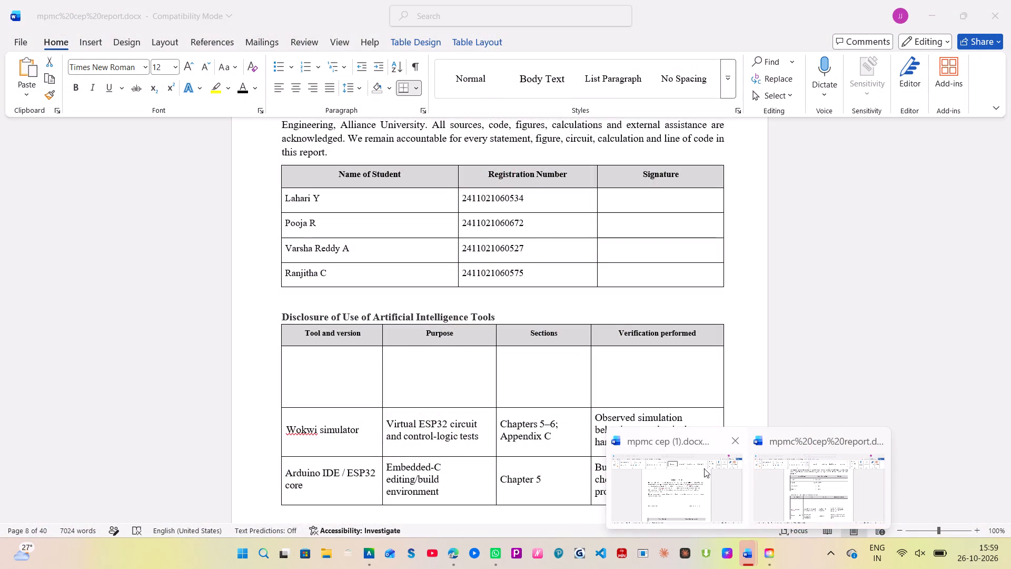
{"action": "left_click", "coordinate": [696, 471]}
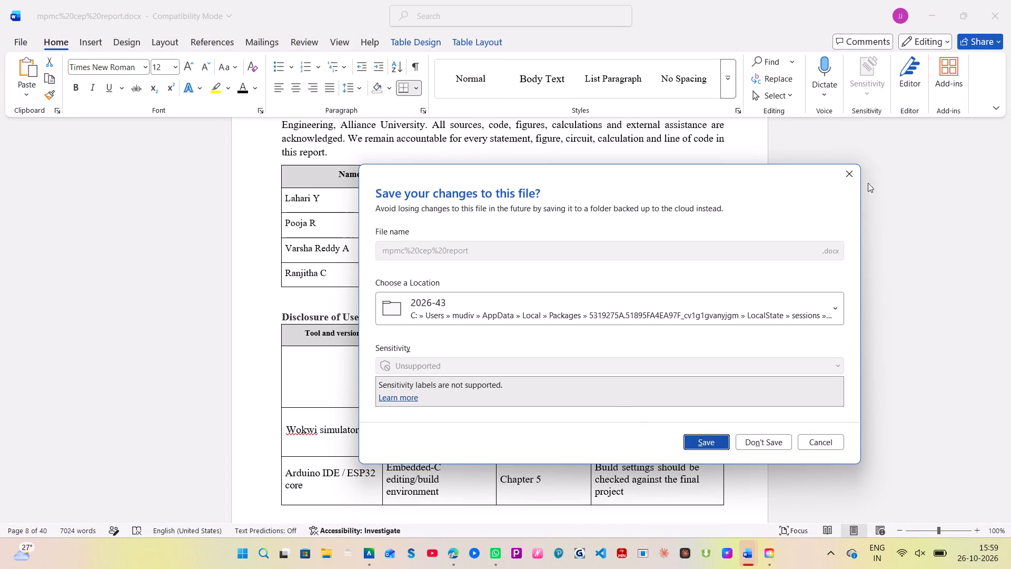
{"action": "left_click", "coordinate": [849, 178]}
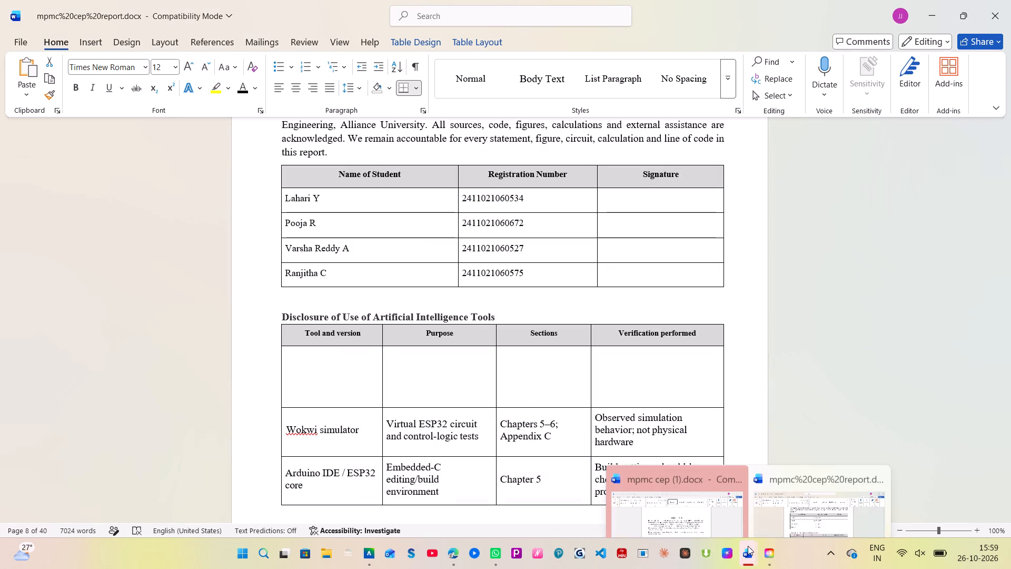
Switch back to the mpmc cep (1) document and review its front matter, including the abstract, table of contents and lists of tables and figures.
{"action": "left_click", "coordinate": [703, 486]}
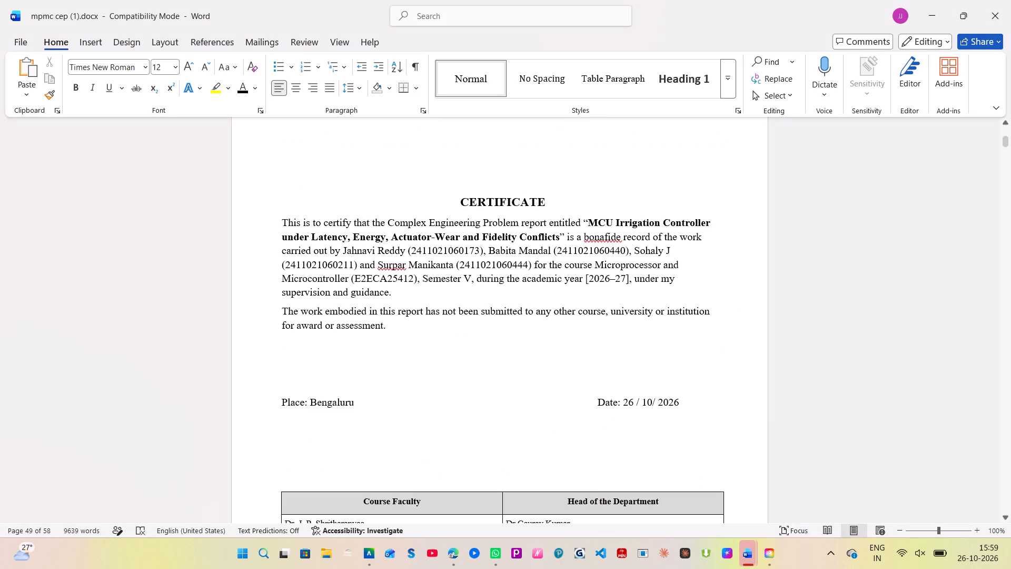
{"action": "scroll", "coordinate": [468, 328], "scroll_direction": "up", "scroll_amount": 9}
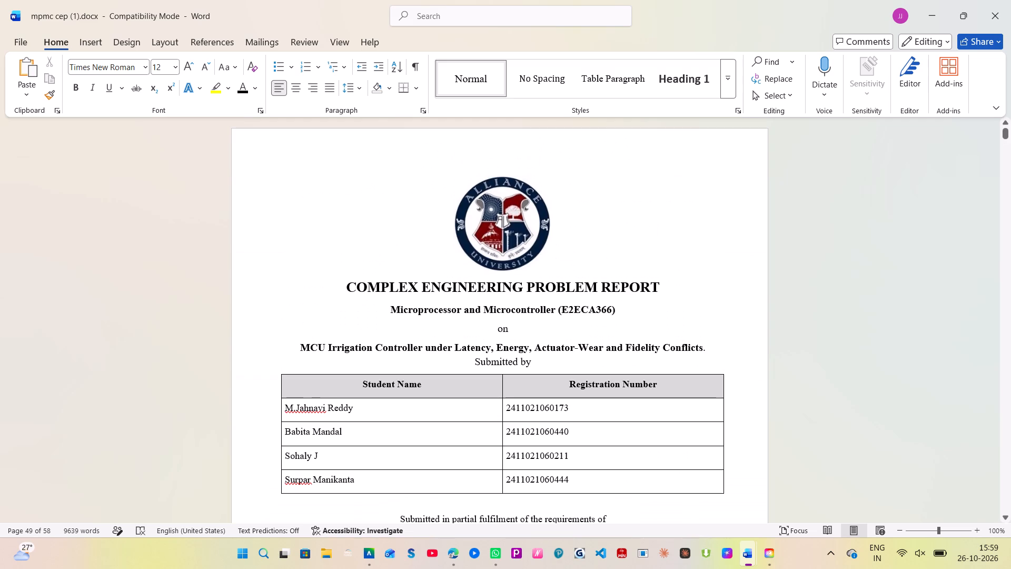
{"action": "scroll", "coordinate": [468, 328], "scroll_direction": "down", "scroll_amount": 15}
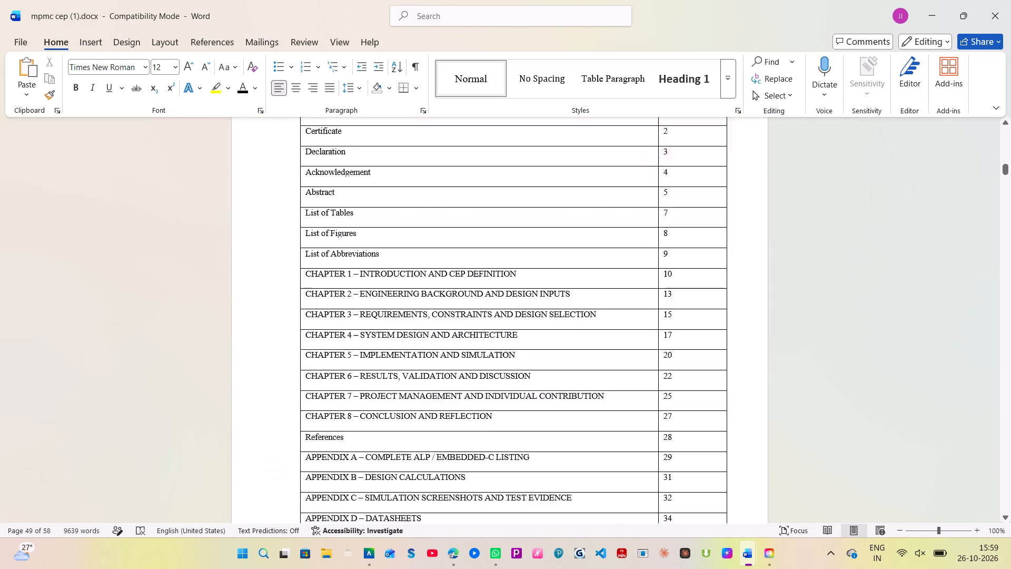
{"action": "scroll", "coordinate": [468, 328], "scroll_direction": "down", "scroll_amount": 3}
{"action": "scroll", "coordinate": [468, 328], "scroll_direction": "up", "scroll_amount": 3}
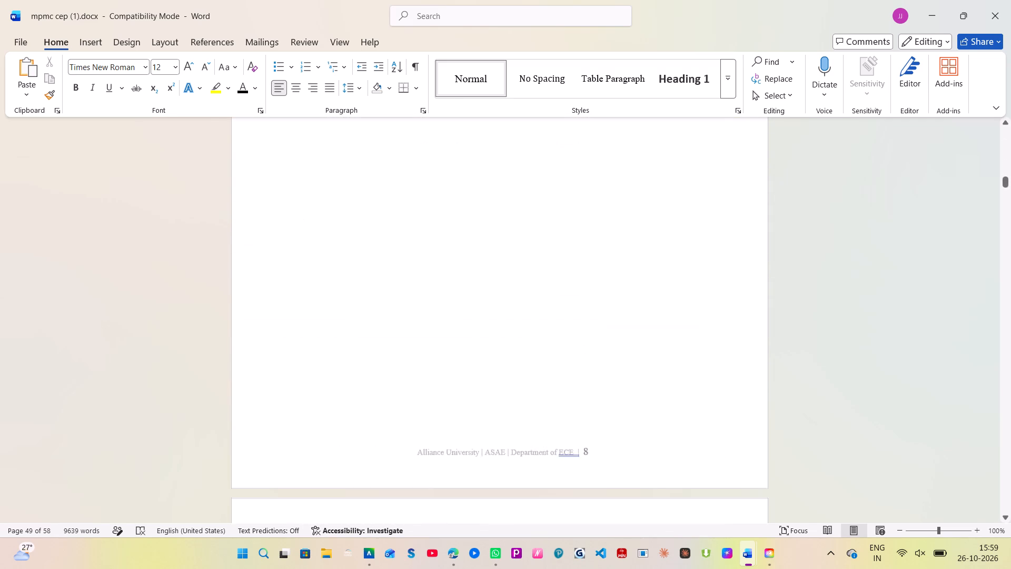
{"action": "scroll", "coordinate": [468, 328], "scroll_direction": "up", "scroll_amount": 5}
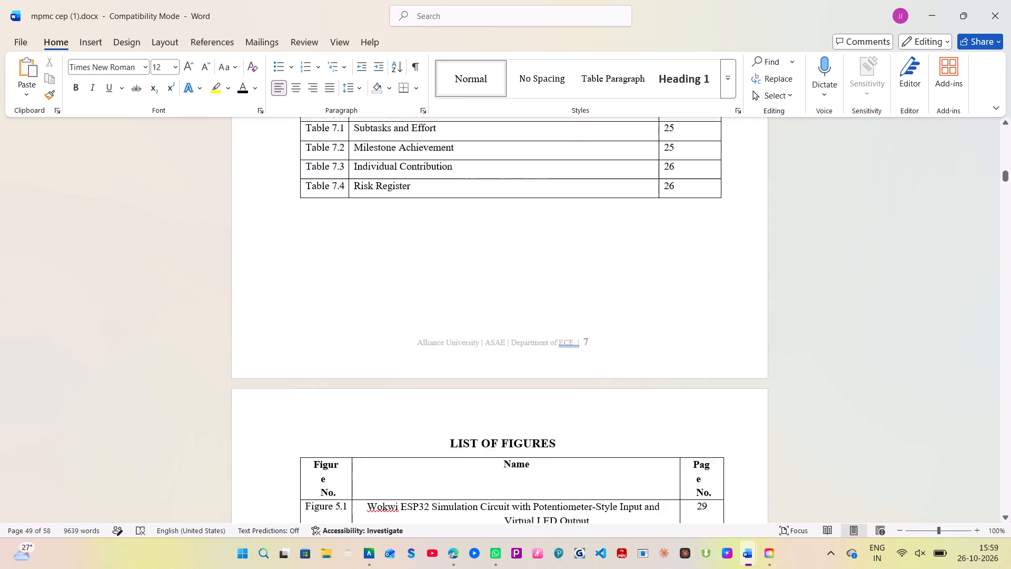
{"action": "scroll", "coordinate": [468, 328], "scroll_direction": "up", "scroll_amount": 6}
{"action": "scroll", "coordinate": [468, 328], "scroll_direction": "down", "scroll_amount": 1}
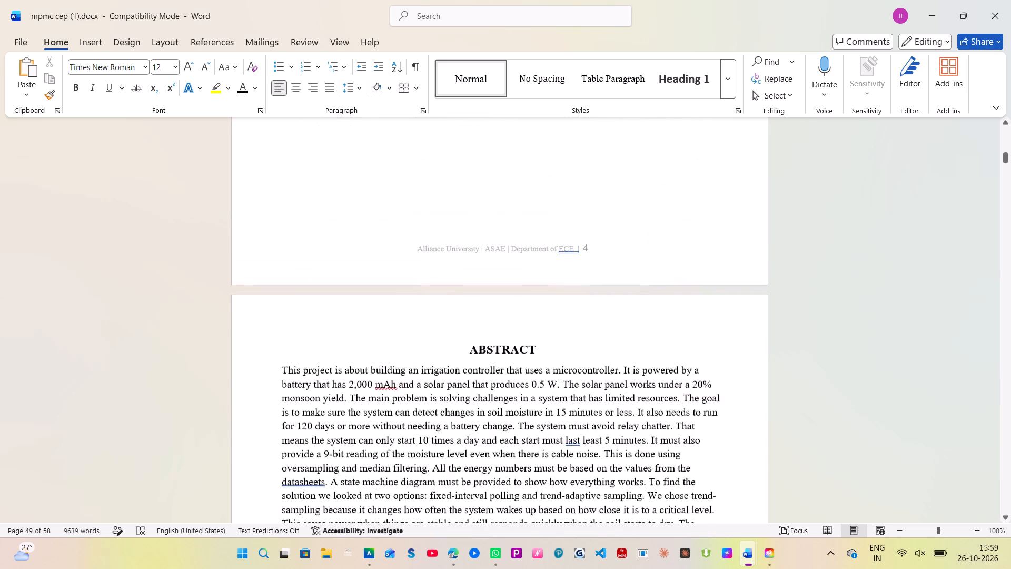
{"action": "scroll", "coordinate": [468, 328], "scroll_direction": "down", "scroll_amount": 5}
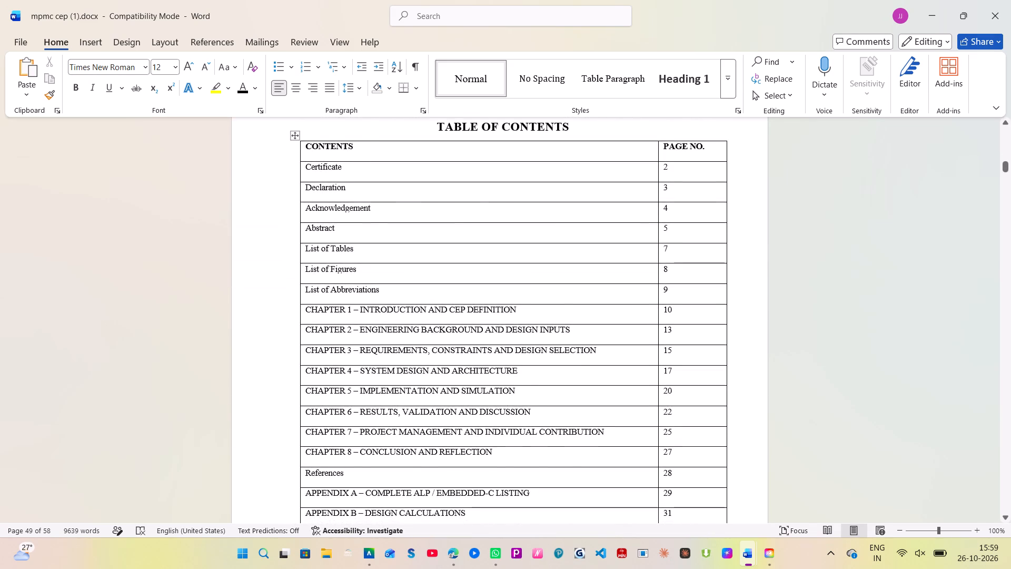
Look through the table of contents, list of tables, list of abbreviations and the opening pages of Chapter 1.
{"action": "scroll", "coordinate": [468, 328], "scroll_direction": "down", "scroll_amount": 1}
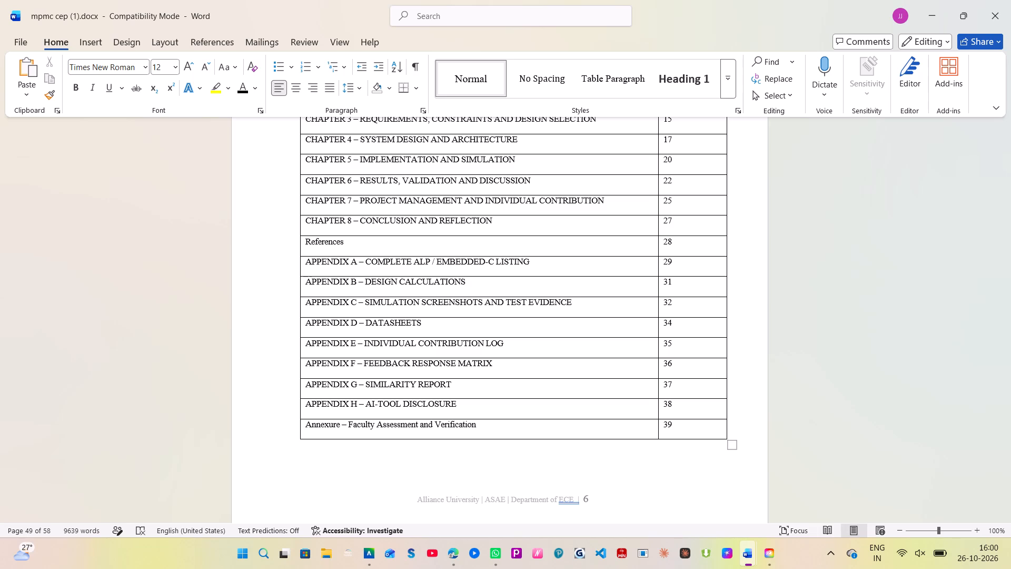
{"action": "scroll", "coordinate": [535, 236], "scroll_direction": "up", "scroll_amount": 1}
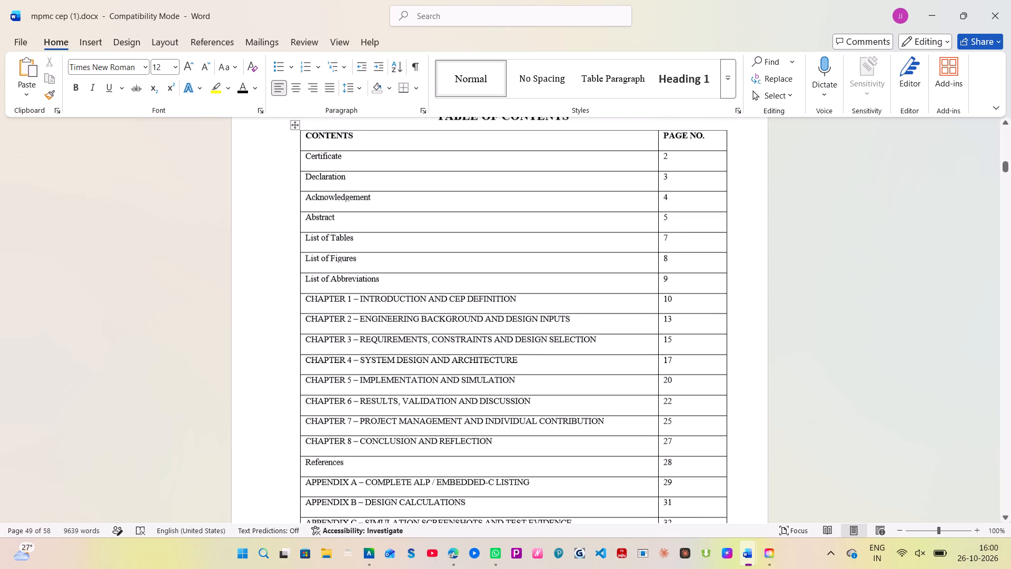
{"action": "scroll", "coordinate": [535, 236], "scroll_direction": "up", "scroll_amount": 1}
{"action": "scroll", "coordinate": [535, 236], "scroll_direction": "down", "scroll_amount": 2}
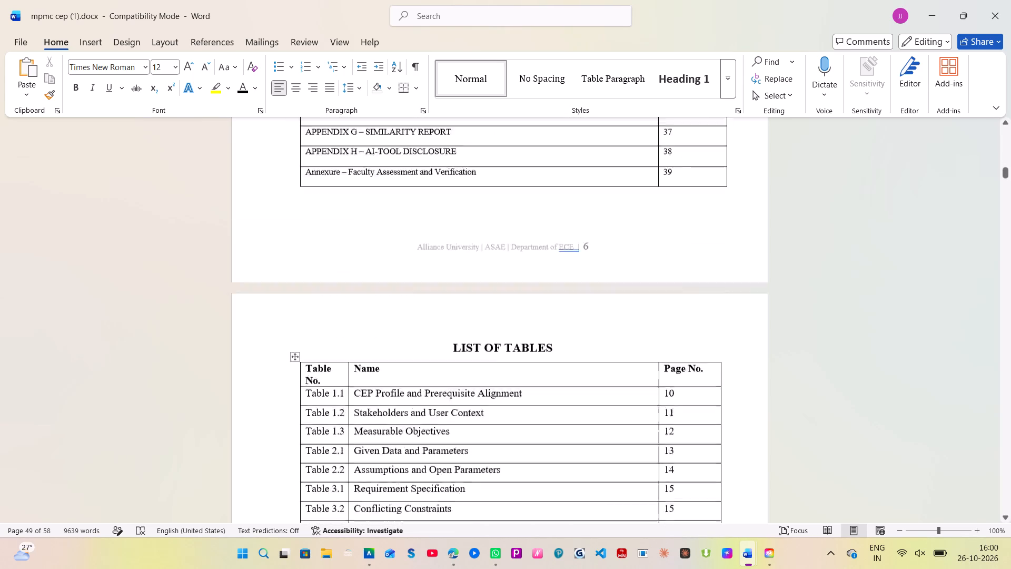
{"action": "scroll", "coordinate": [535, 236], "scroll_direction": "down", "scroll_amount": 11}
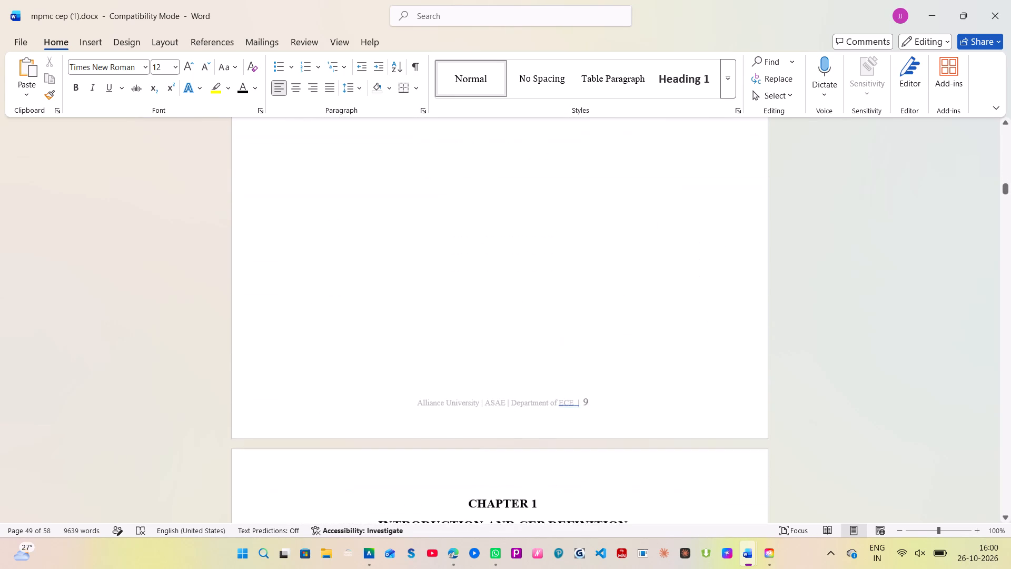
{"action": "scroll", "coordinate": [535, 236], "scroll_direction": "down", "scroll_amount": 2}
{"action": "scroll", "coordinate": [535, 236], "scroll_direction": "up", "scroll_amount": 1}
{"action": "scroll", "coordinate": [535, 236], "scroll_direction": "down", "scroll_amount": 1}
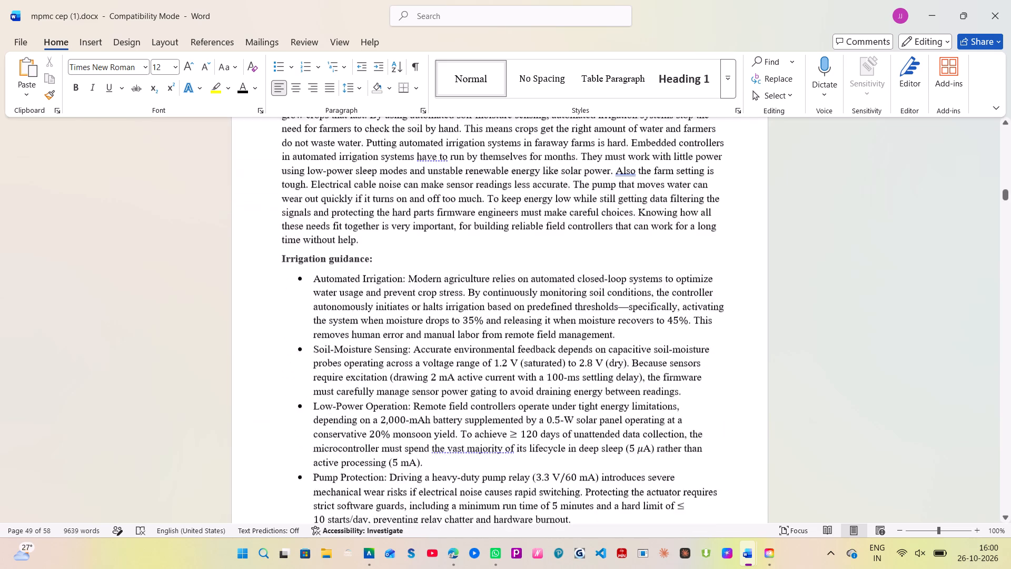
{"action": "scroll", "coordinate": [535, 236], "scroll_direction": "down", "scroll_amount": 1}
{"action": "scroll", "coordinate": [535, 236], "scroll_direction": "up", "scroll_amount": 2}
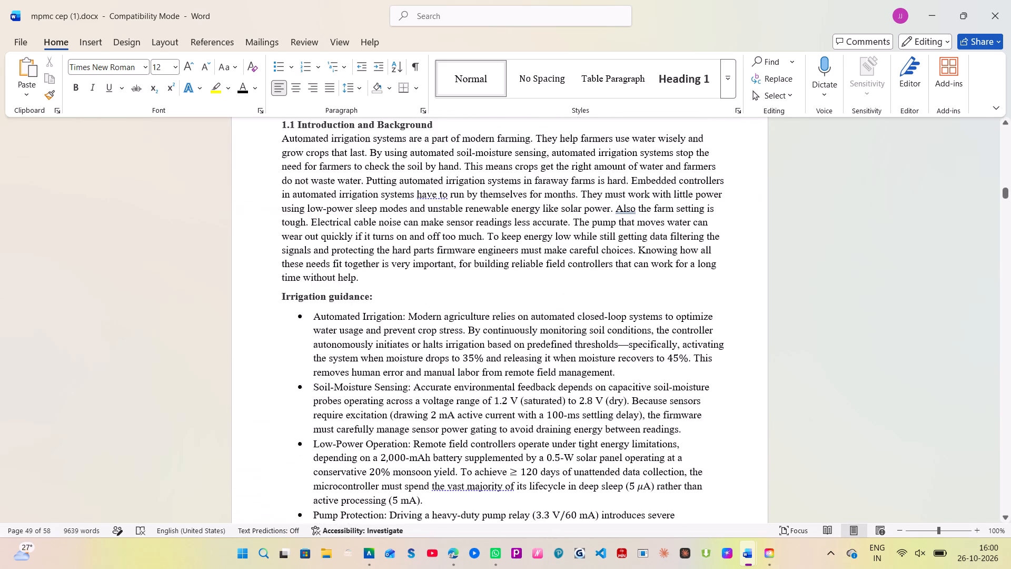
{"action": "scroll", "coordinate": [535, 236], "scroll_direction": "up", "scroll_amount": 2}
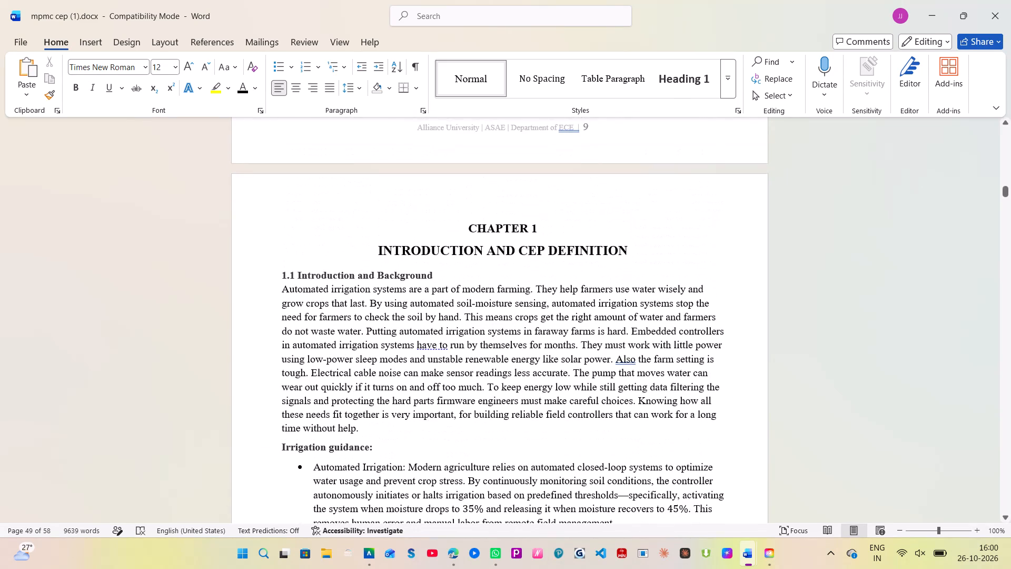
{"action": "scroll", "coordinate": [535, 236], "scroll_direction": "up", "scroll_amount": 13}
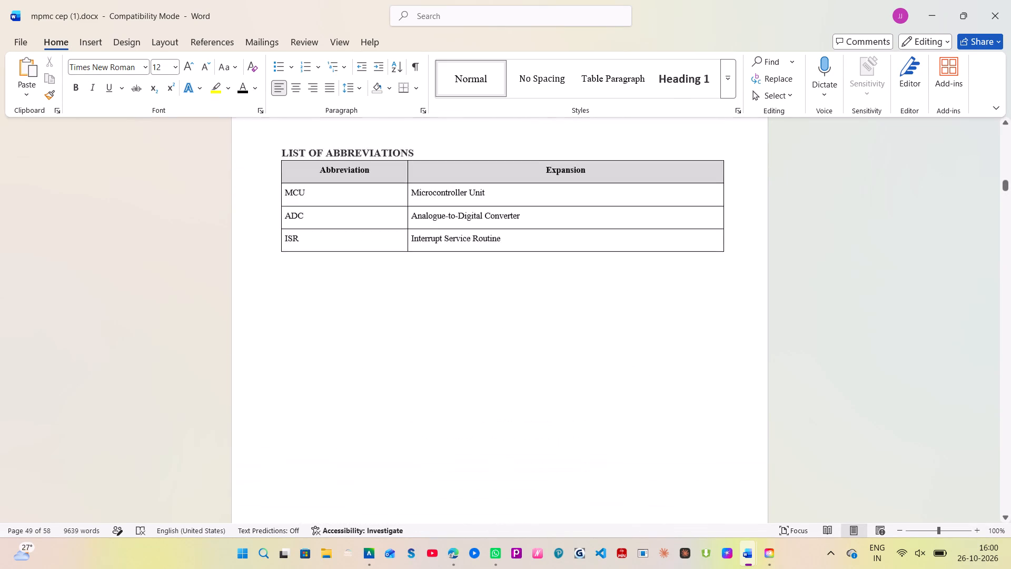
Return to the list of tables and the table of contents and check the page numbers listed for the chapters and appendices.
{"action": "scroll", "coordinate": [535, 236], "scroll_direction": "up", "scroll_amount": 11}
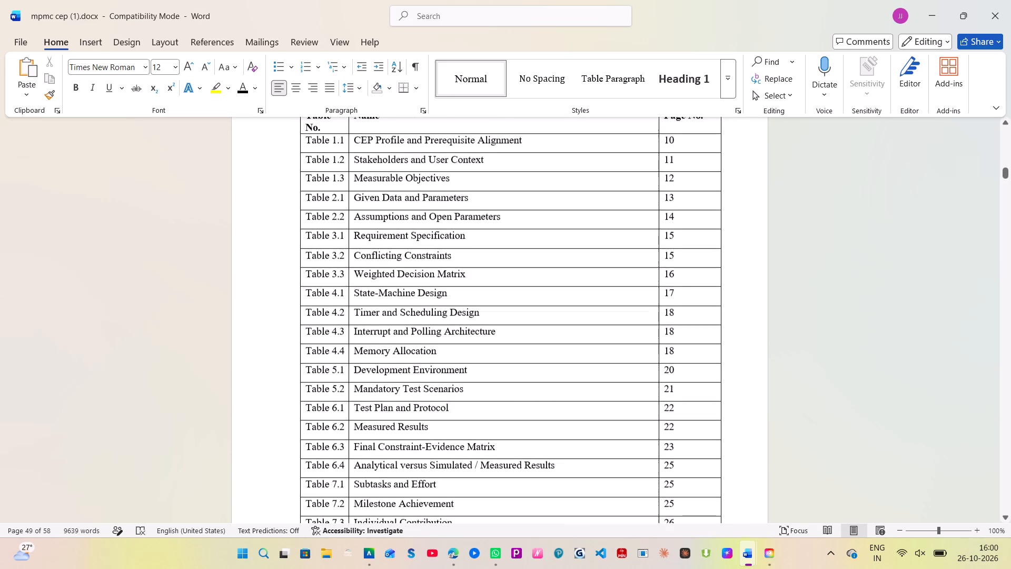
{"action": "scroll", "coordinate": [535, 236], "scroll_direction": "up", "scroll_amount": 1}
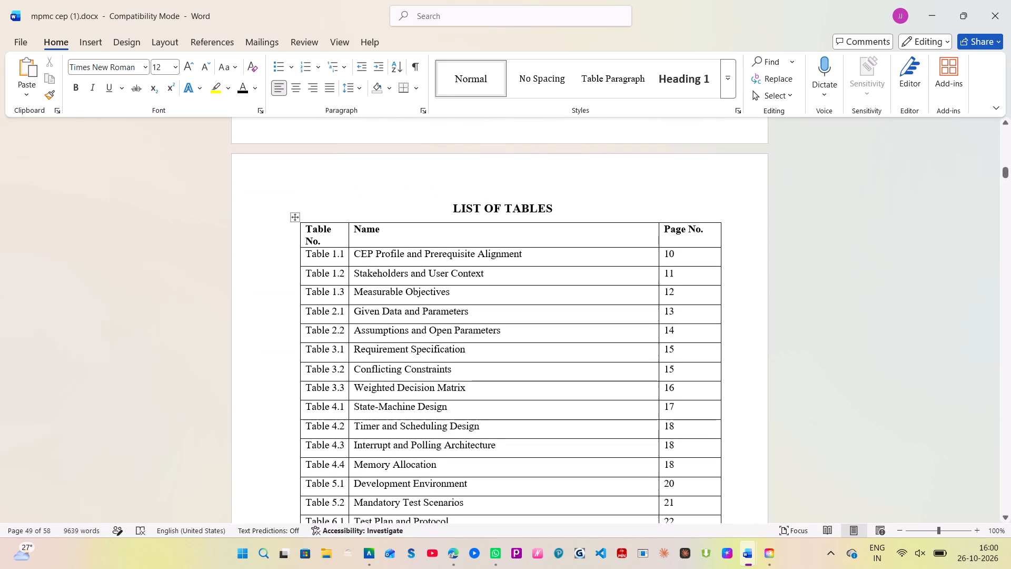
{"action": "scroll", "coordinate": [537, 223], "scroll_direction": "up", "scroll_amount": 4}
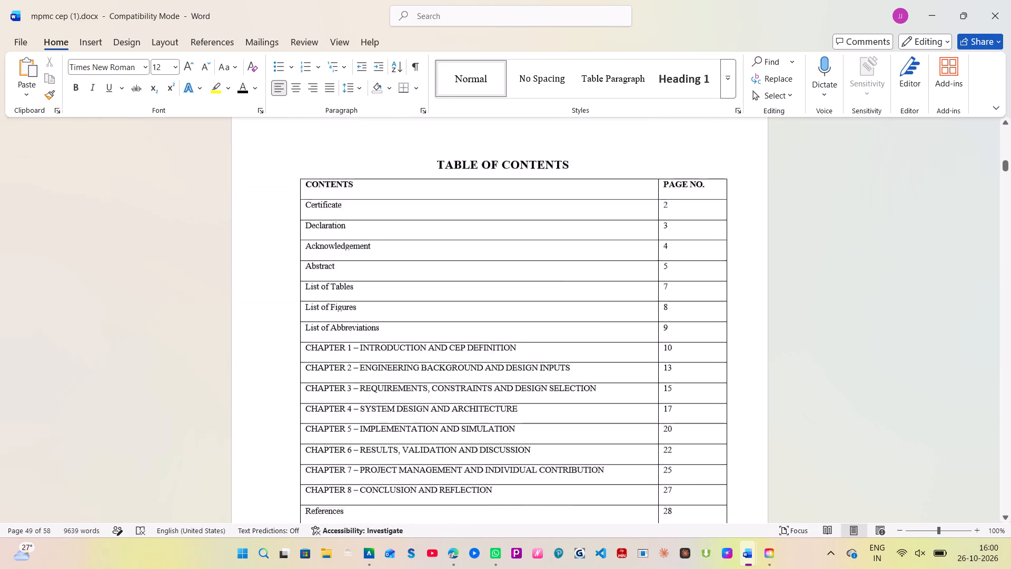
{"action": "scroll", "coordinate": [537, 223], "scroll_direction": "up", "scroll_amount": 1}
{"action": "left_click", "coordinate": [673, 254]}
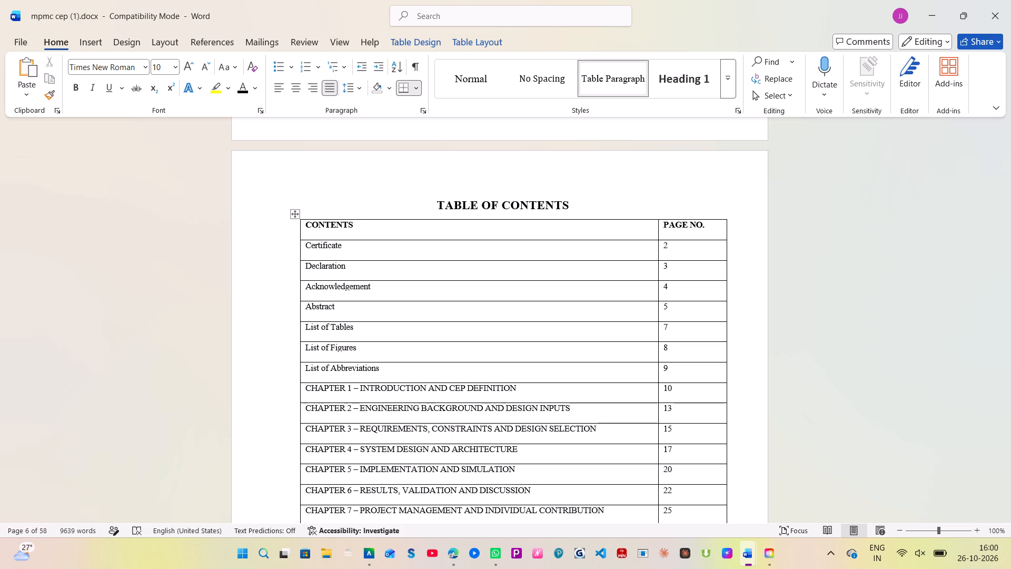
{"action": "left_click", "coordinate": [679, 393]}
{"action": "scroll", "coordinate": [679, 417], "scroll_direction": "down", "scroll_amount": 2}
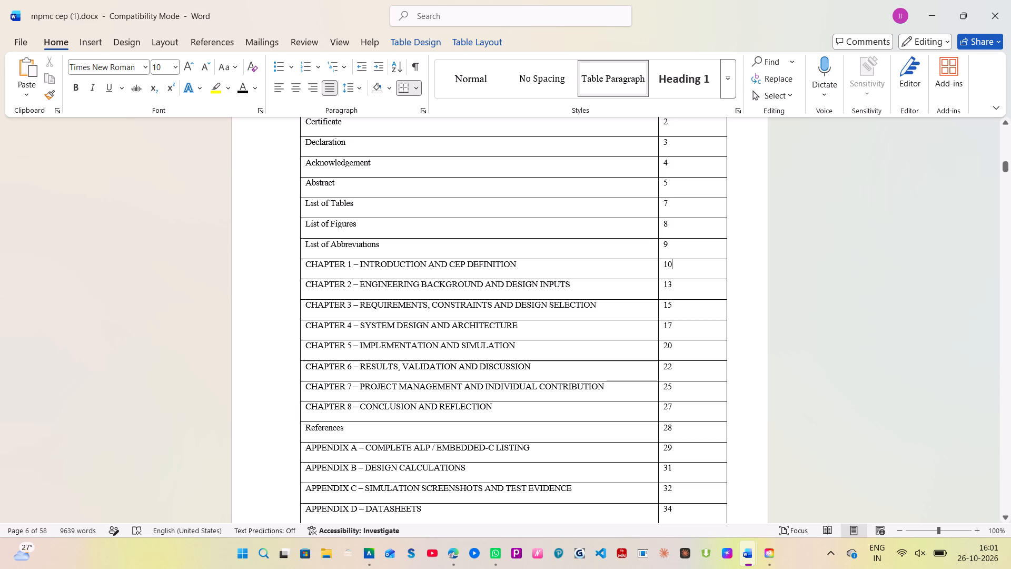
{"action": "scroll", "coordinate": [674, 427], "scroll_direction": "down", "scroll_amount": 1}
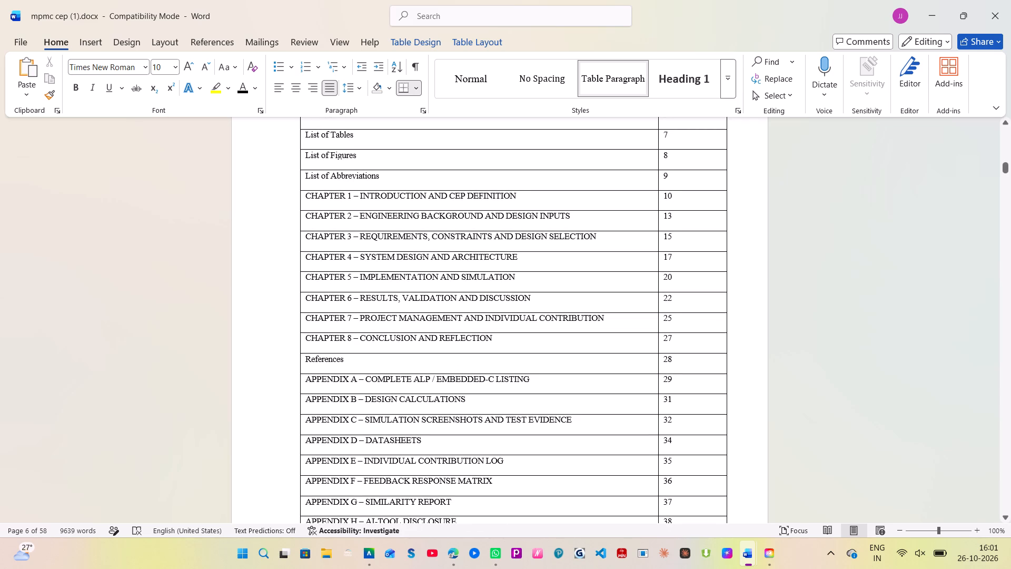
{"action": "left_click", "coordinate": [676, 384]}
{"action": "scroll", "coordinate": [676, 421], "scroll_direction": "down", "scroll_amount": 1}
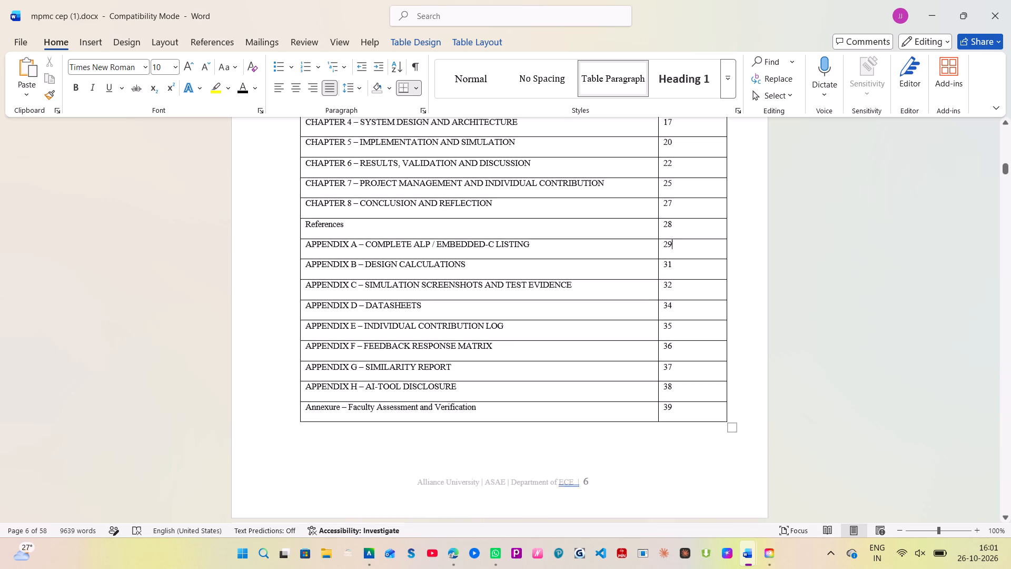
{"action": "scroll", "coordinate": [676, 421], "scroll_direction": "down", "scroll_amount": 1}
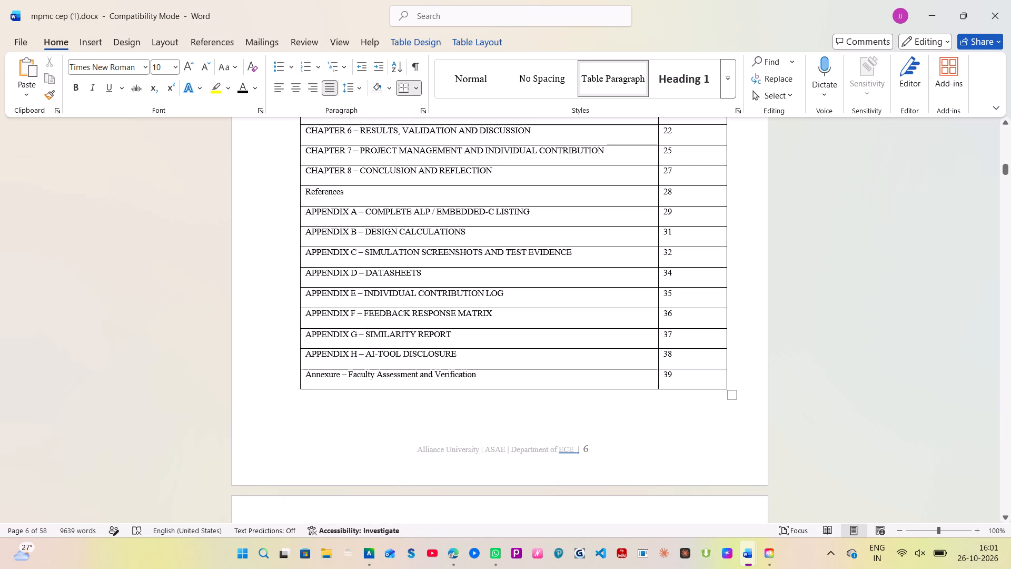
{"action": "left_click", "coordinate": [675, 276]}
{"action": "left_click", "coordinate": [675, 276]}
{"action": "scroll", "coordinate": [644, 415], "scroll_direction": "down", "scroll_amount": 2}
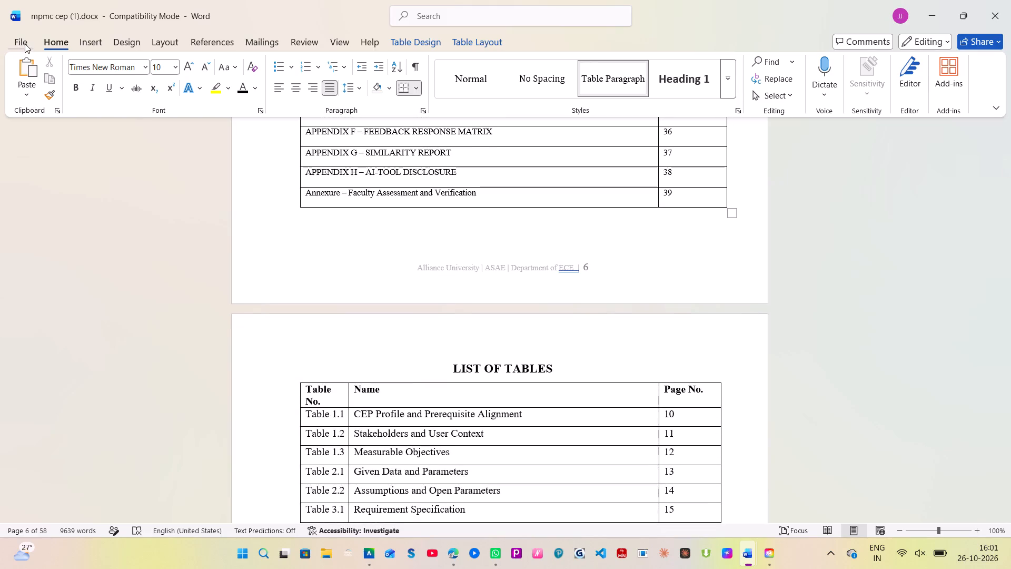
Save the report as the PDF "mpmc cep (1).pdf" in the Documents folder and minimize its window.
{"action": "left_click", "coordinate": [25, 44]}
{"action": "left_click", "coordinate": [44, 242]}
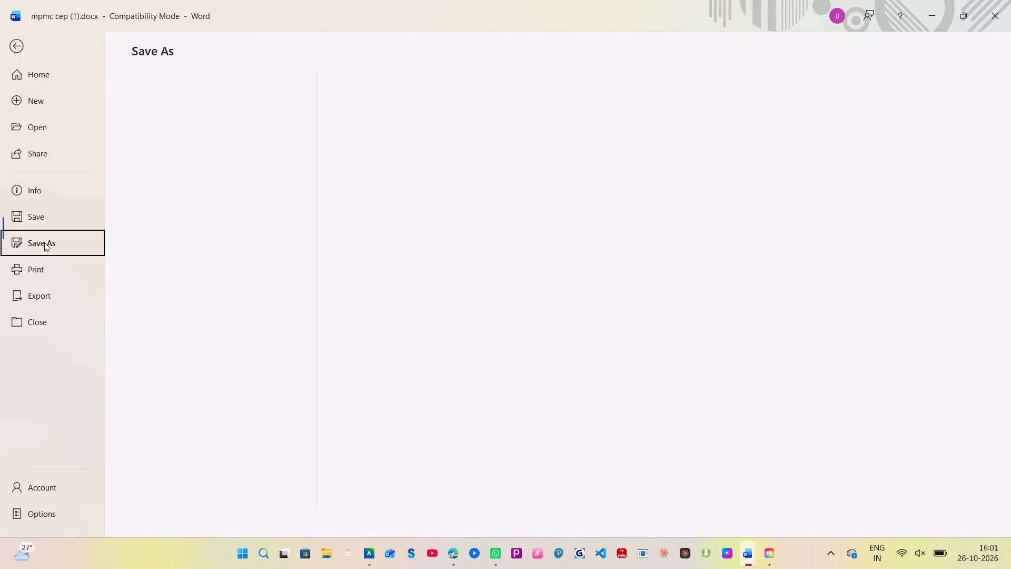
{"action": "left_click", "coordinate": [239, 305]}
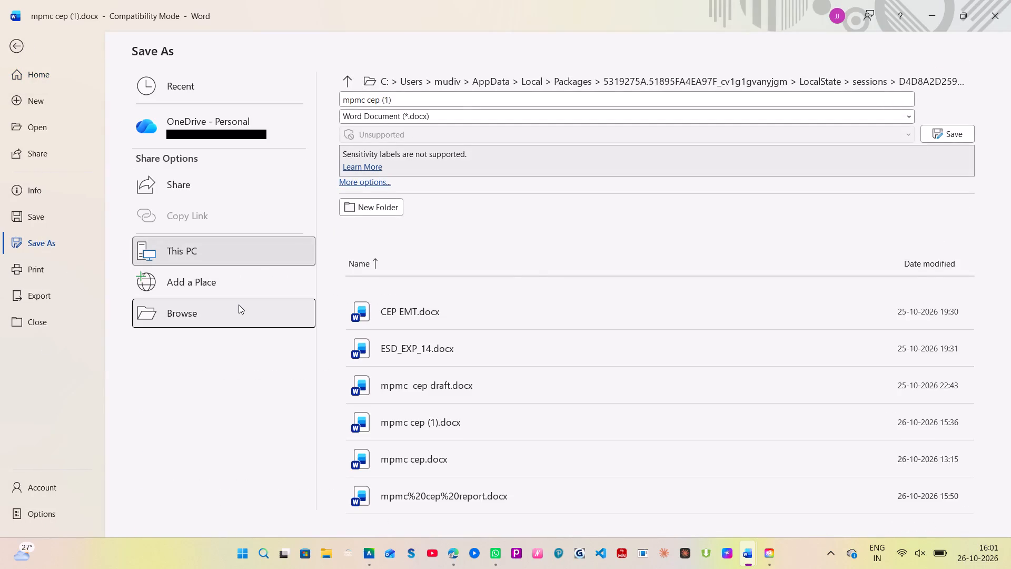
{"action": "left_click", "coordinate": [270, 228]}
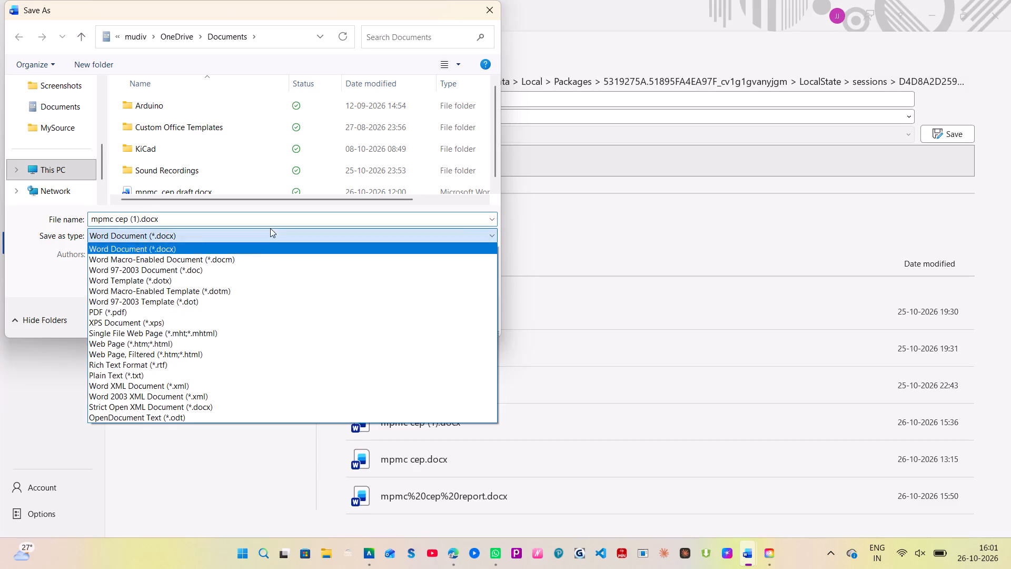
{"action": "left_click", "coordinate": [192, 313]}
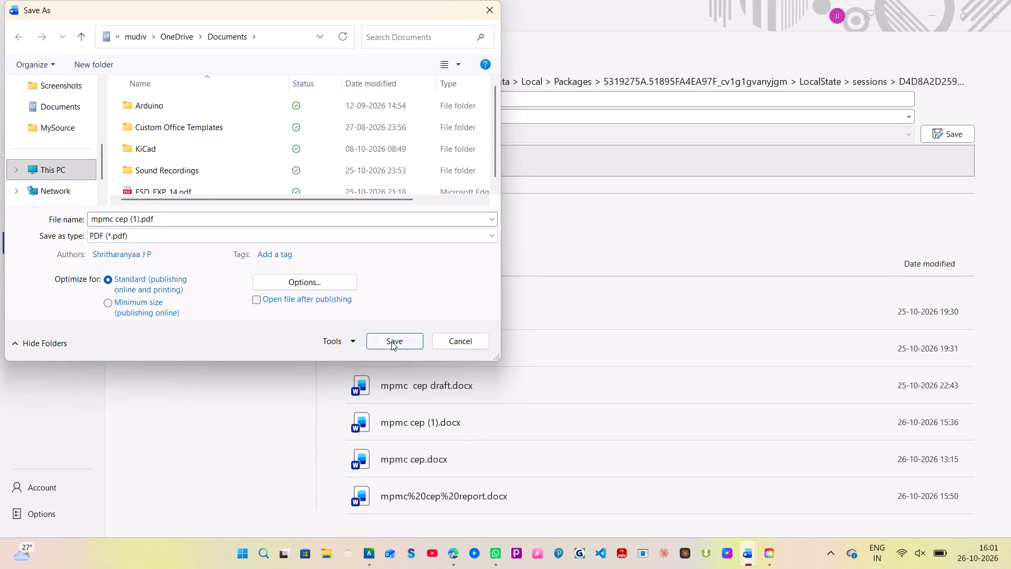
{"action": "left_click", "coordinate": [392, 341]}
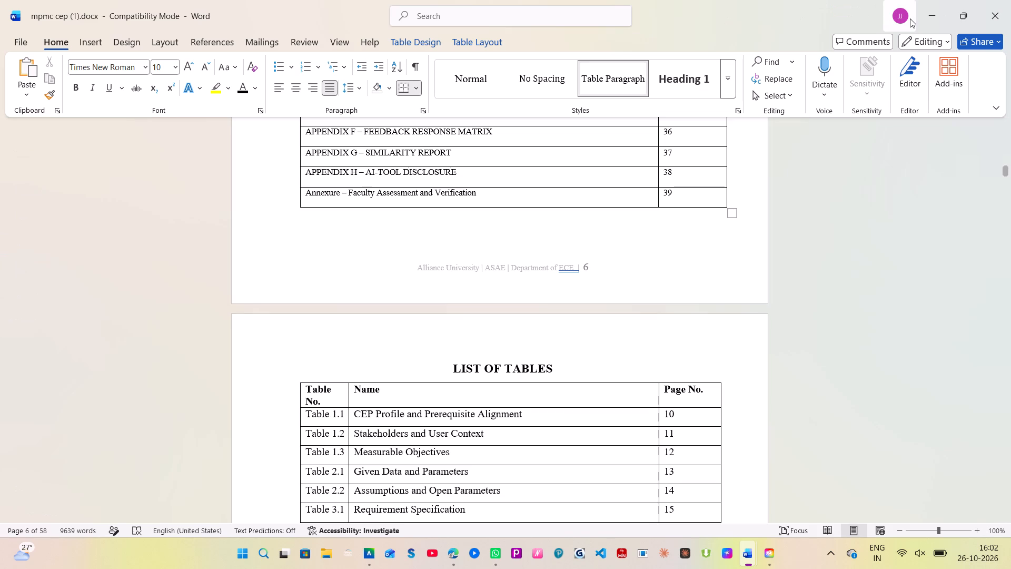
{"action": "left_click", "coordinate": [925, 19]}
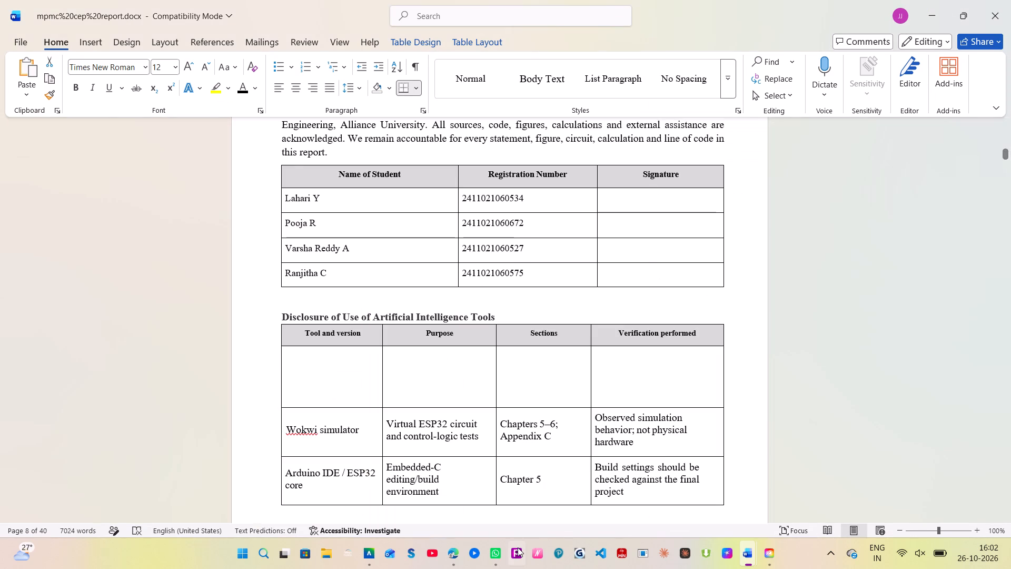
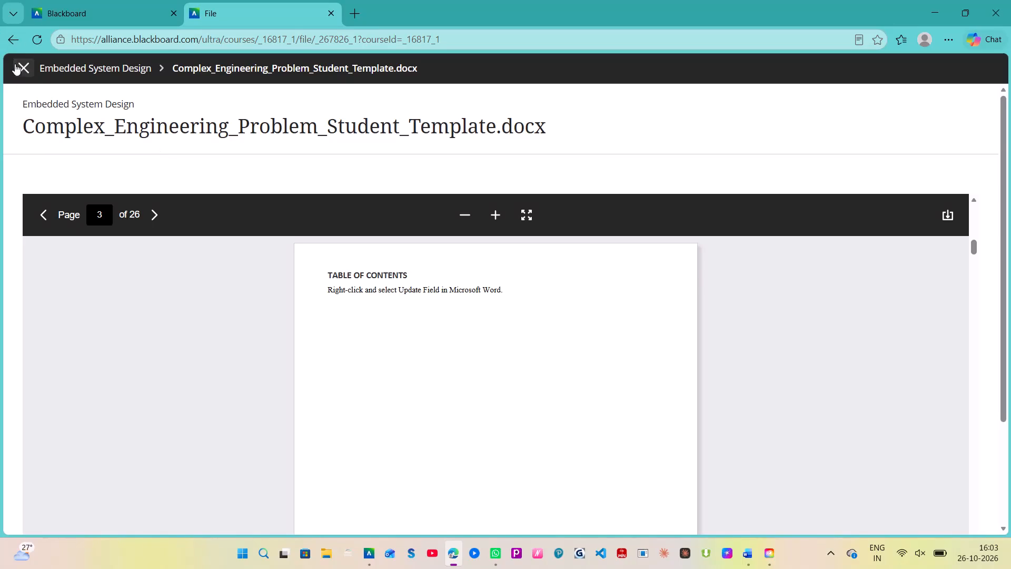
Close the template preview and open the Microprocessor And Microcontroller_ECE A course from the course list.
{"action": "left_click", "coordinate": [15, 64]}
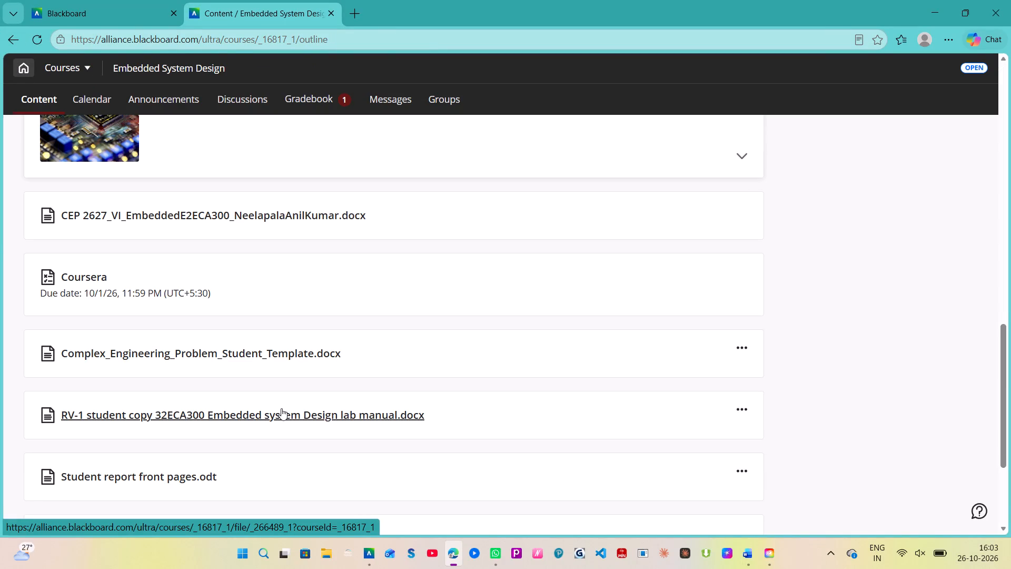
{"action": "scroll", "coordinate": [281, 408], "scroll_direction": "down", "scroll_amount": 2}
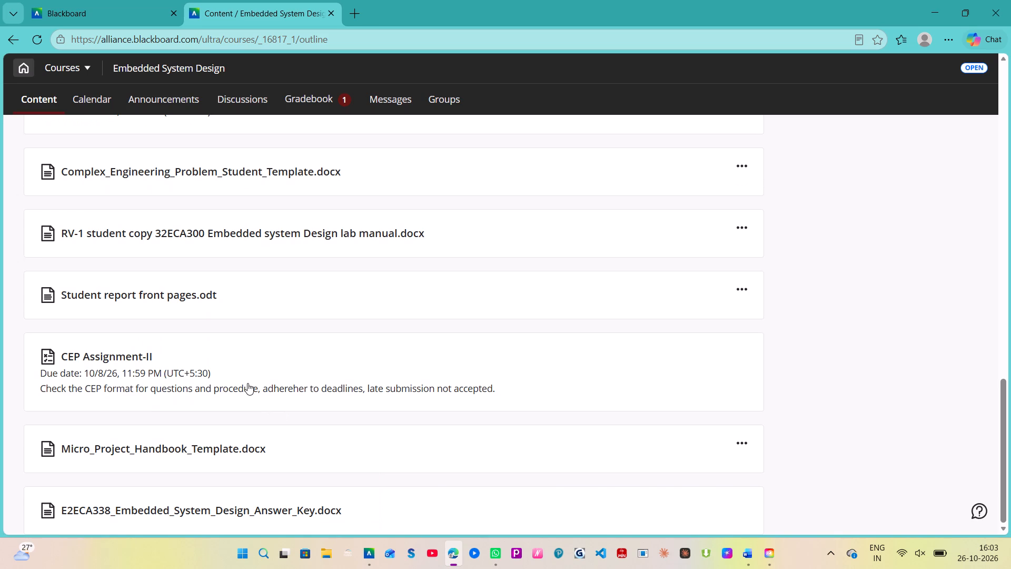
{"action": "scroll", "coordinate": [77, 170], "scroll_direction": "up", "scroll_amount": 4}
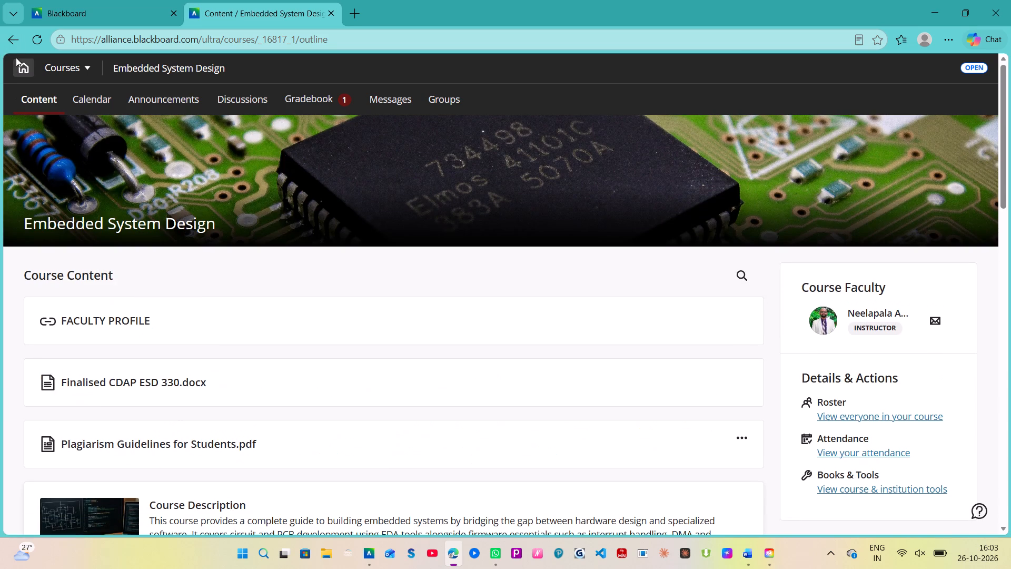
{"action": "left_click", "coordinate": [18, 60]}
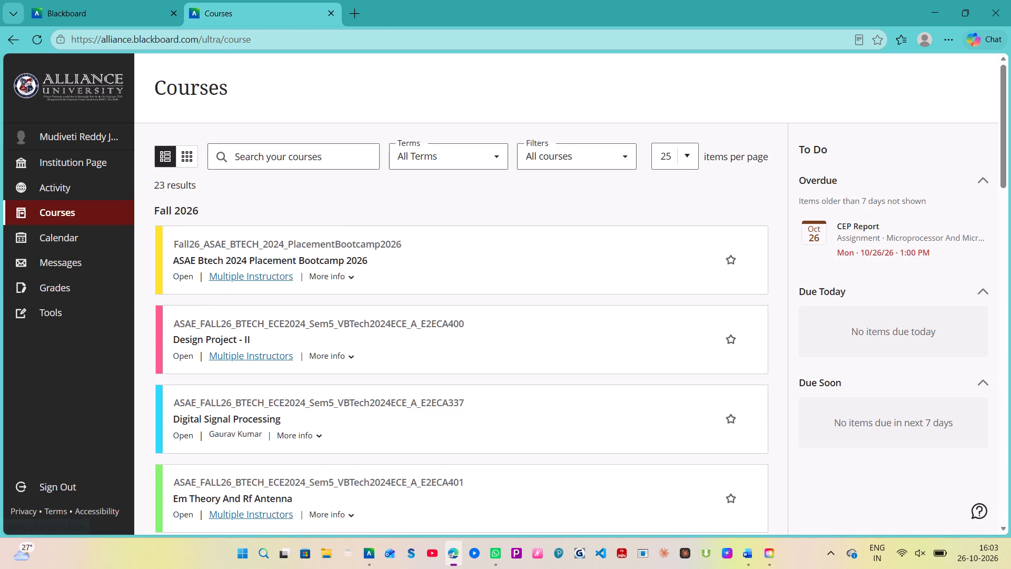
{"action": "scroll", "coordinate": [355, 375], "scroll_direction": "down", "scroll_amount": 2}
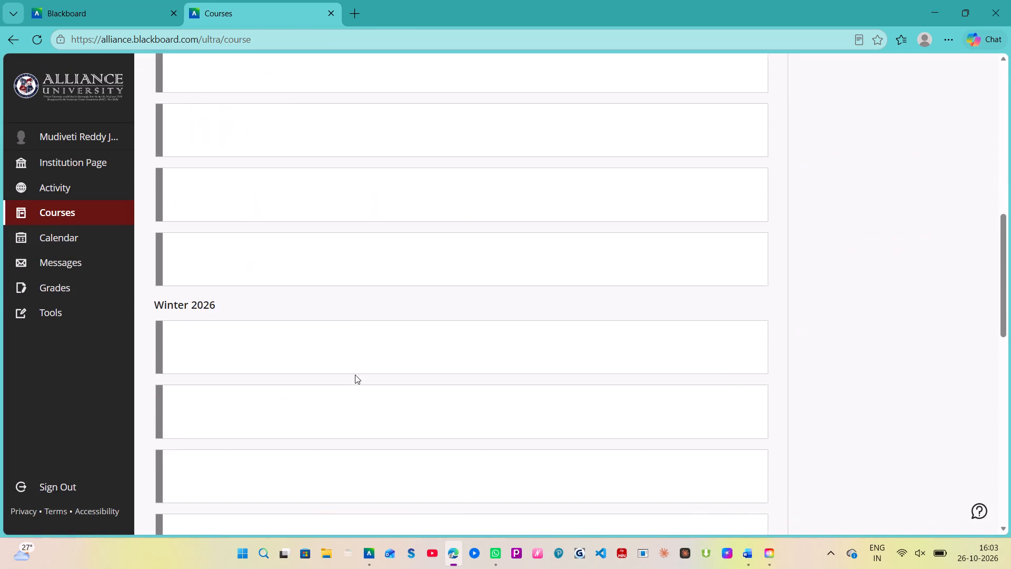
{"action": "scroll", "coordinate": [310, 255], "scroll_direction": "up", "scroll_amount": 1}
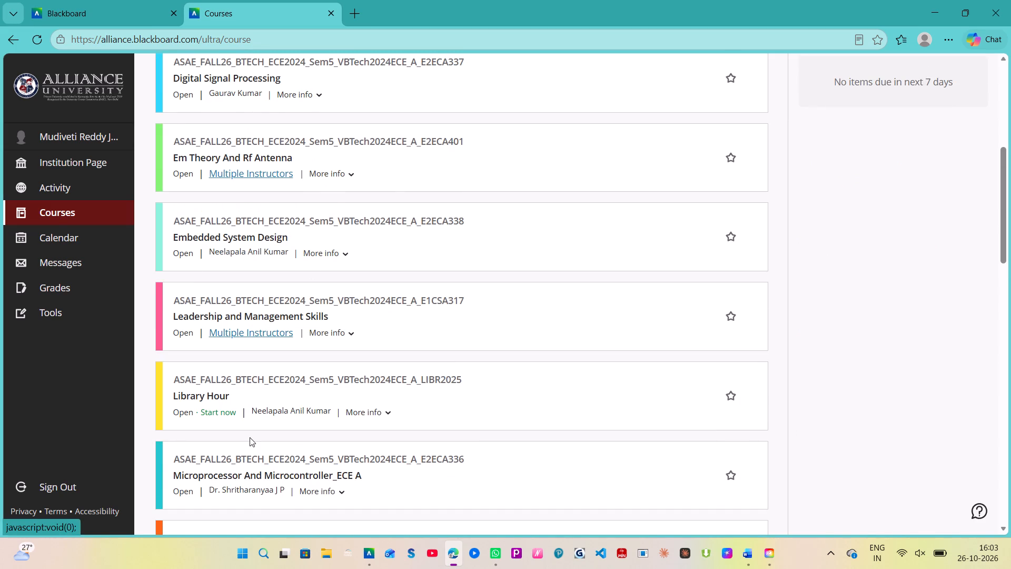
{"action": "left_click", "coordinate": [239, 476]}
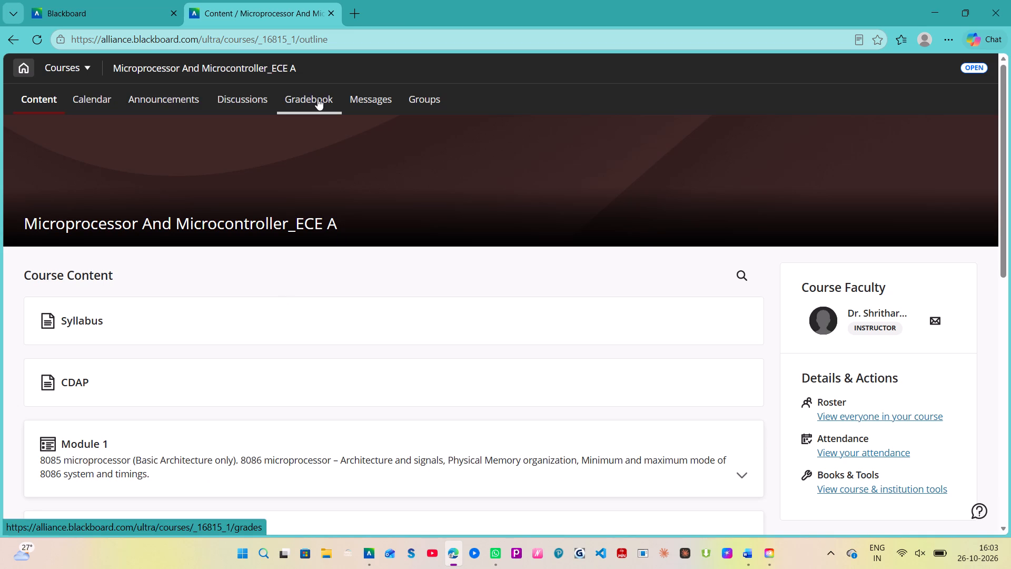
Open the CEP Report assignment from the course gradebook and start a submission attempt.
{"action": "left_click", "coordinate": [318, 99]}
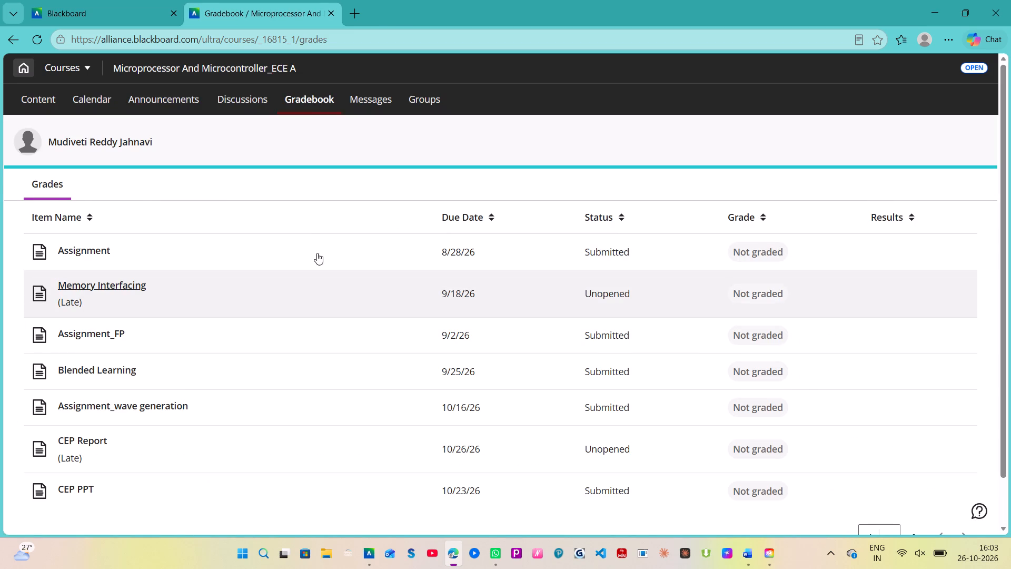
{"action": "left_click", "coordinate": [275, 455]}
{"action": "left_click", "coordinate": [572, 459]}
{"action": "left_click", "coordinate": [863, 326]}
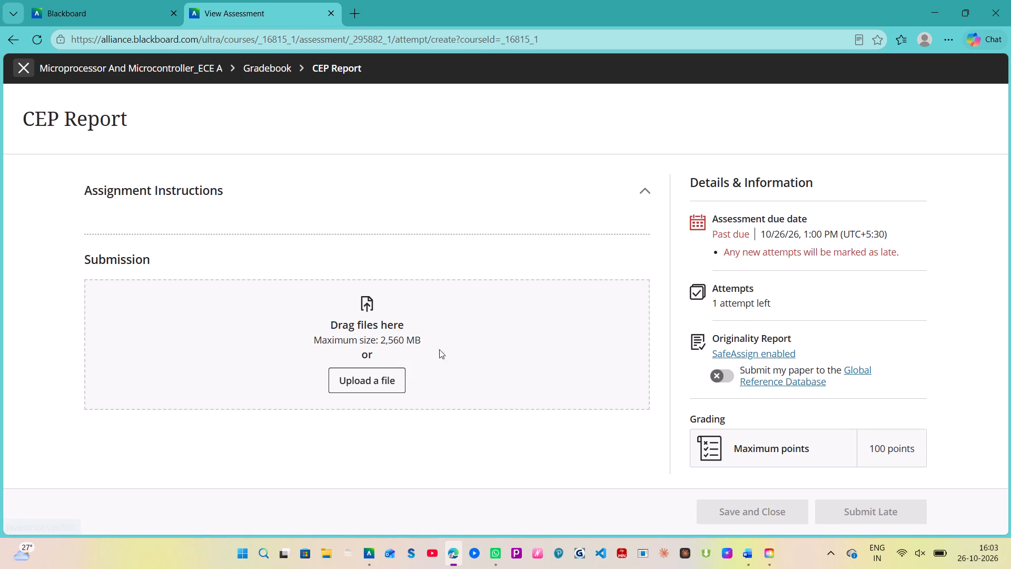
Attach the recent file "mpmc cep (1).pdf" to the CEP Report submission.
{"action": "scroll", "coordinate": [362, 437], "scroll_direction": "down", "scroll_amount": 1}
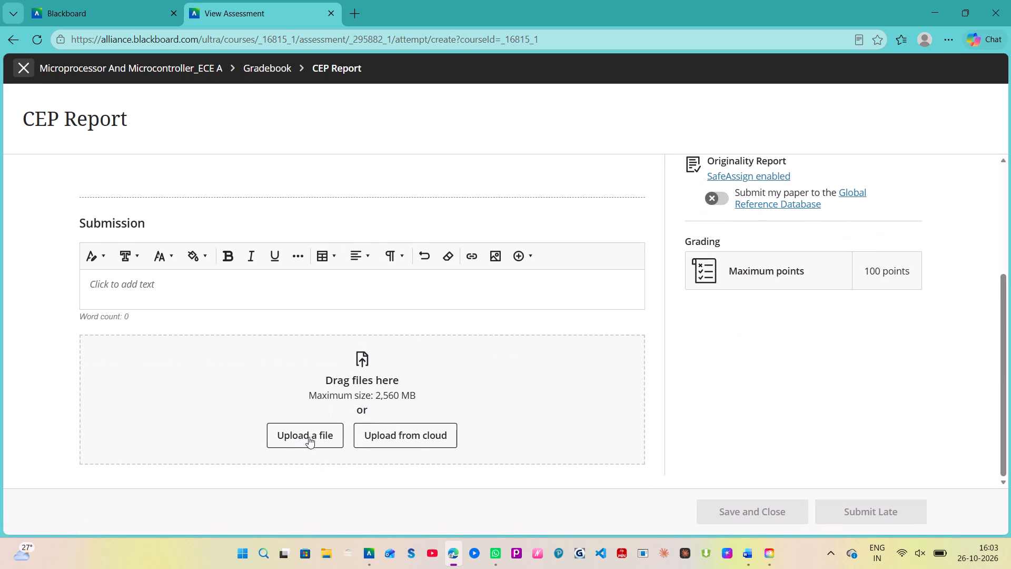
{"action": "left_click", "coordinate": [307, 436]}
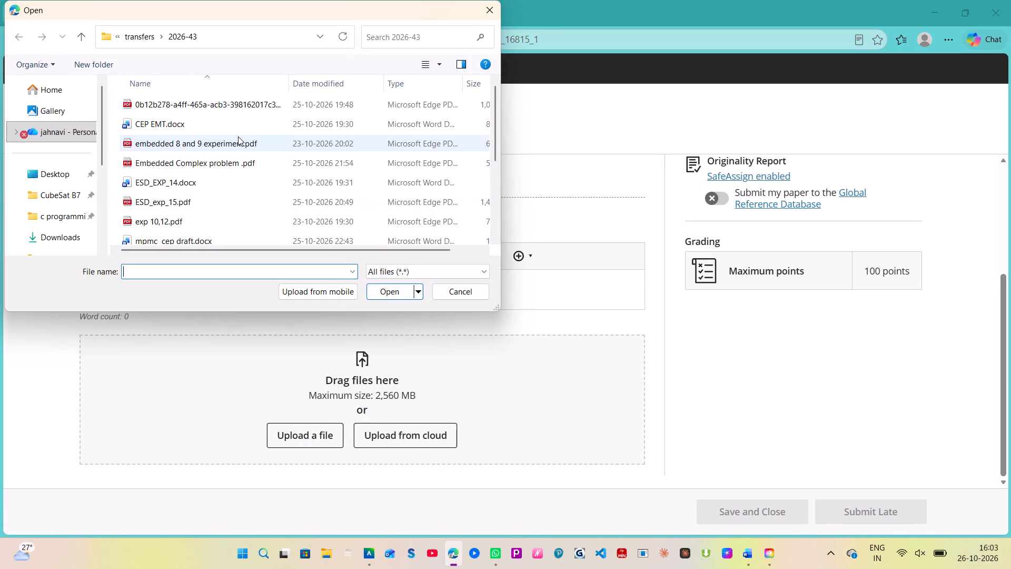
{"action": "scroll", "coordinate": [217, 200], "scroll_direction": "down", "scroll_amount": 1}
{"action": "scroll", "coordinate": [217, 200], "scroll_direction": "up", "scroll_amount": 3}
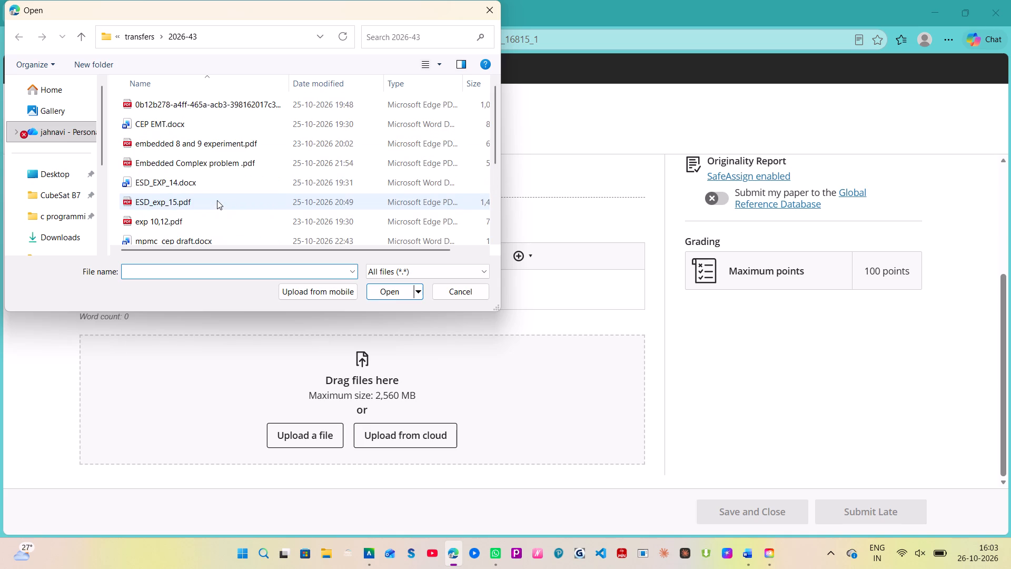
{"action": "left_click", "coordinate": [64, 93]}
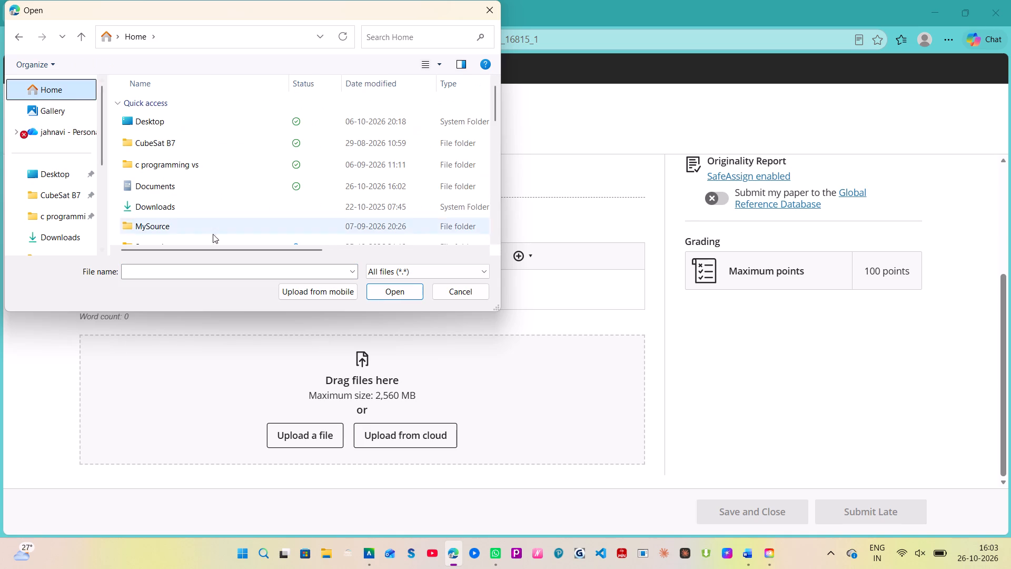
{"action": "scroll", "coordinate": [208, 239], "scroll_direction": "down", "scroll_amount": 1}
{"action": "left_click", "coordinate": [202, 197]}
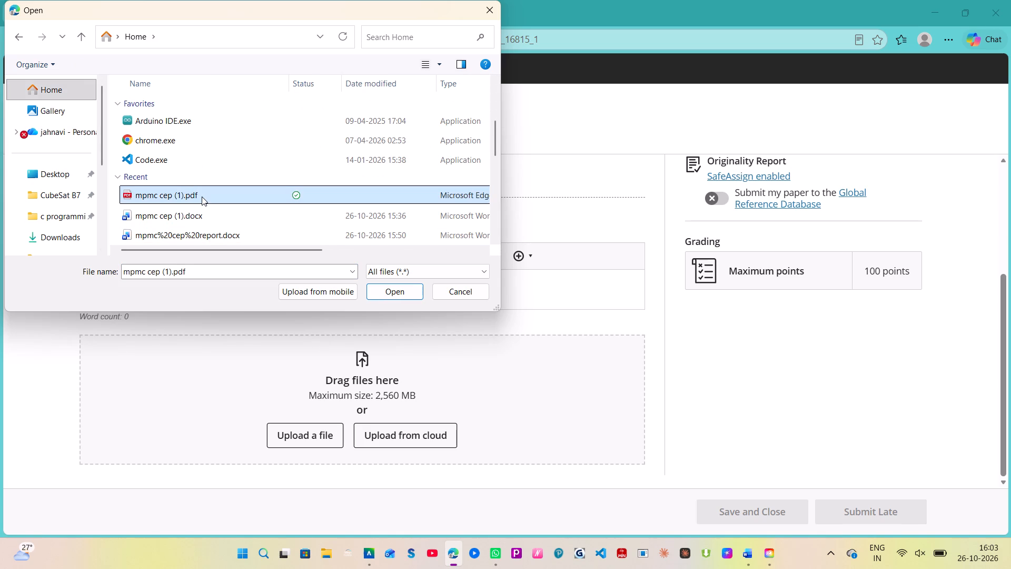
{"action": "left_click", "coordinate": [394, 291]}
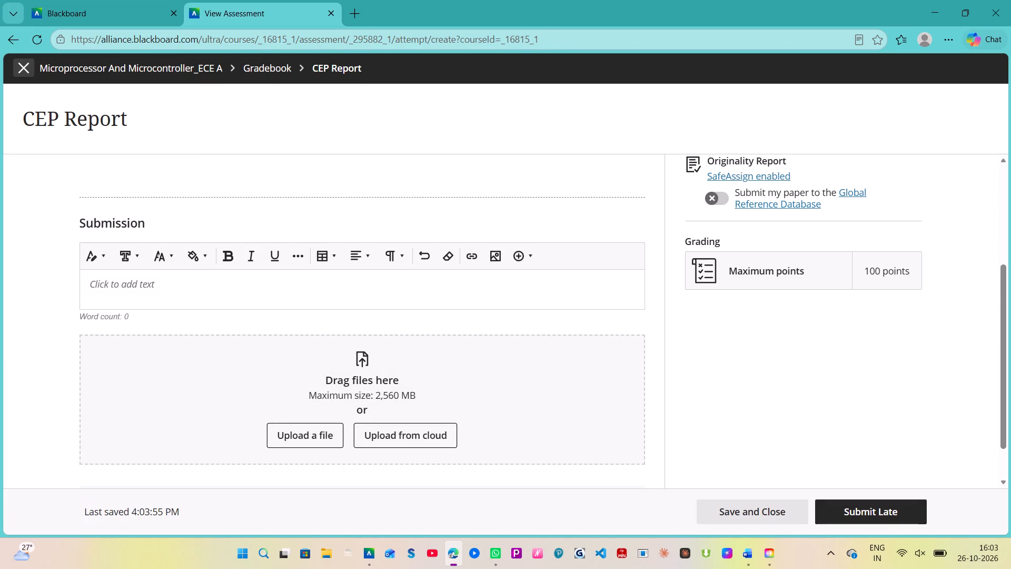
Preview the attached mpmc cep (1).pdf and look through its pages from the front matter to the appendices.
{"action": "scroll", "coordinate": [304, 407], "scroll_direction": "down", "scroll_amount": 2}
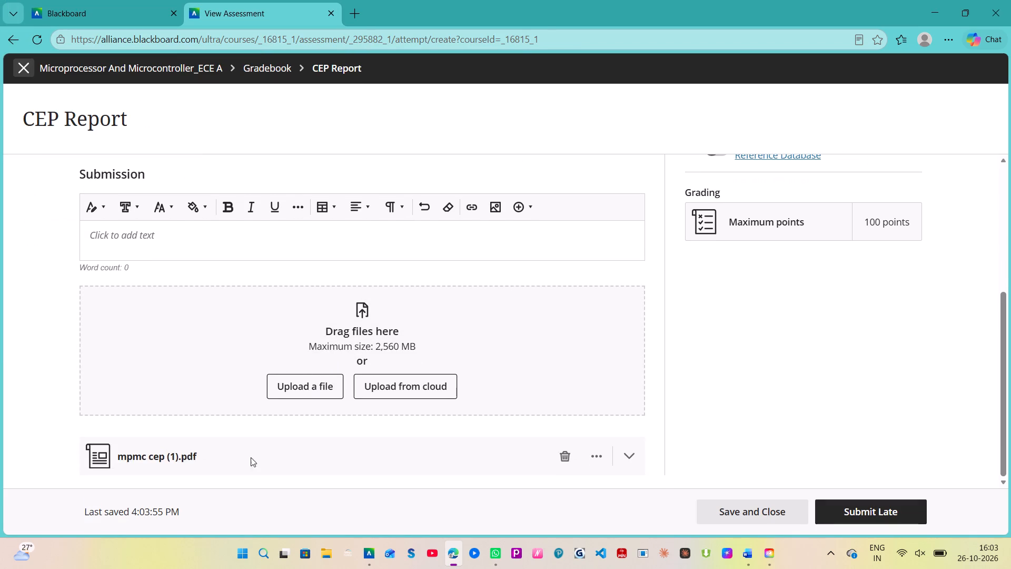
{"action": "left_click", "coordinate": [187, 454]}
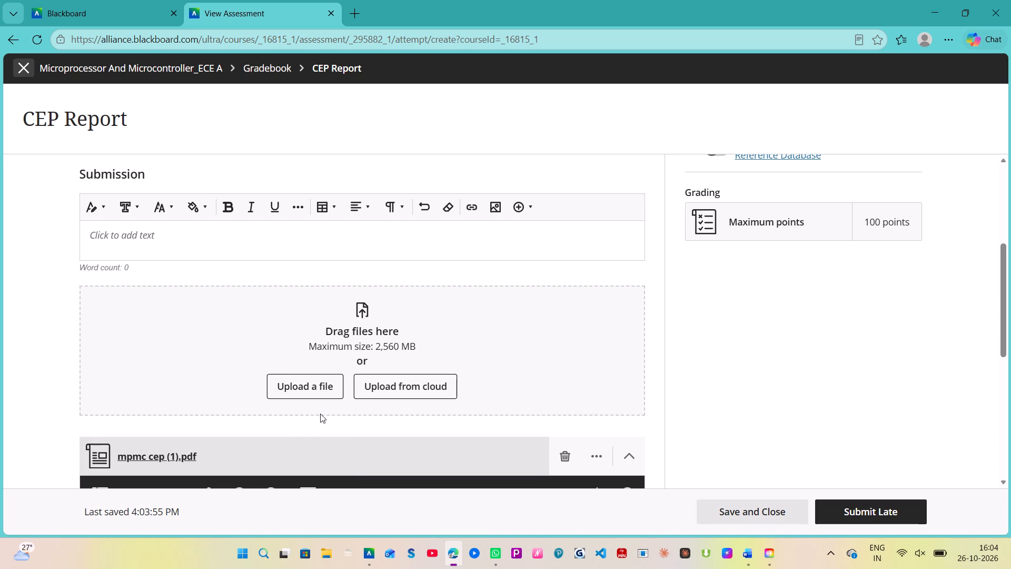
{"action": "scroll", "coordinate": [320, 414], "scroll_direction": "down", "scroll_amount": 13}
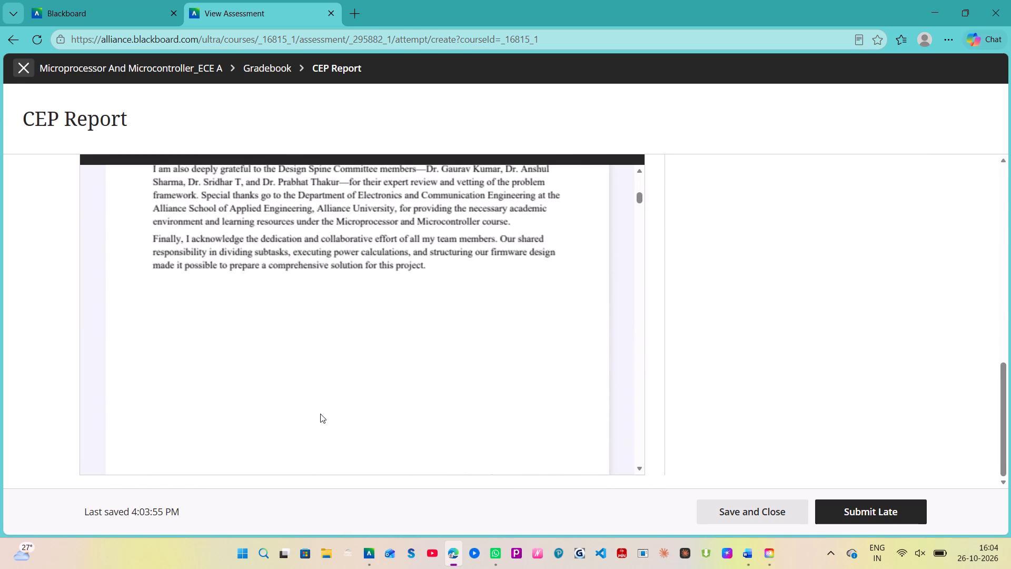
{"action": "scroll", "coordinate": [320, 414], "scroll_direction": "down", "scroll_amount": 15}
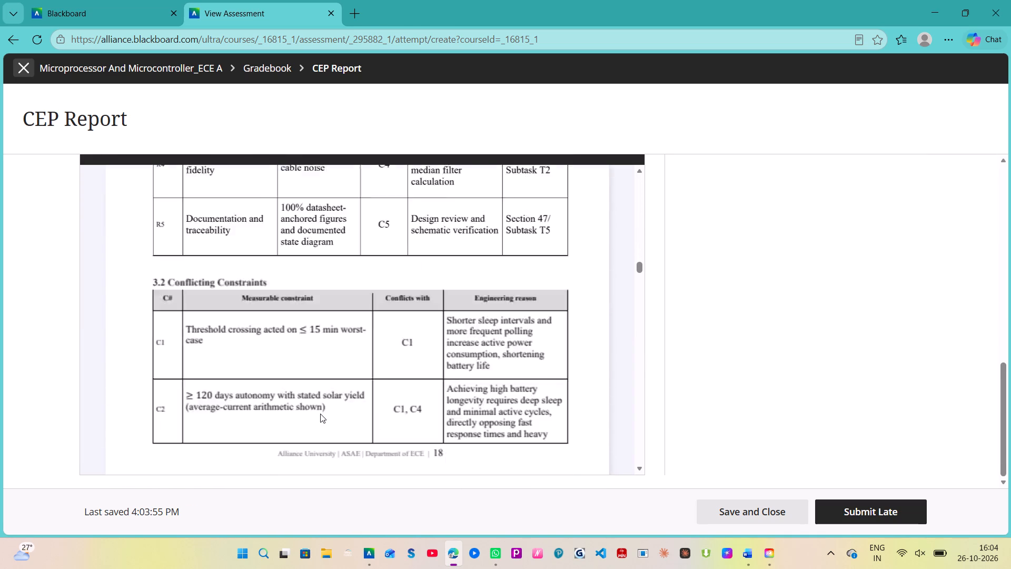
{"action": "scroll", "coordinate": [320, 414], "scroll_direction": "down", "scroll_amount": 16}
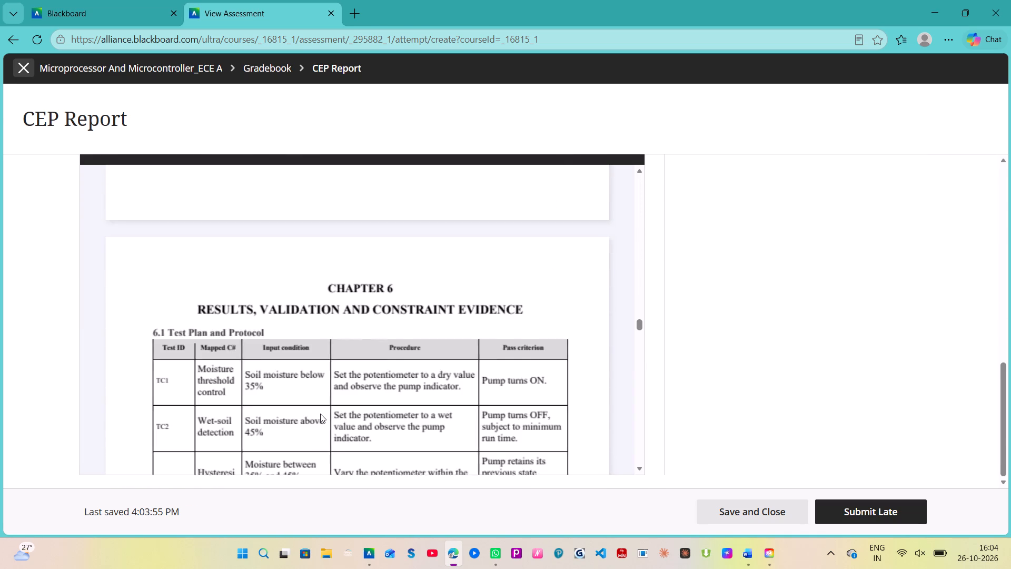
{"action": "scroll", "coordinate": [320, 414], "scroll_direction": "down", "scroll_amount": 10}
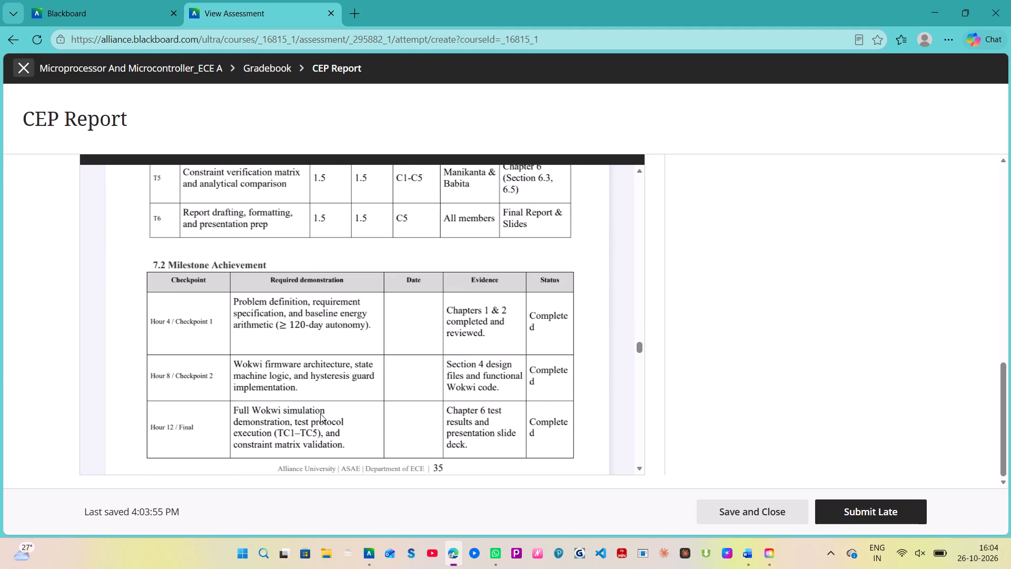
{"action": "scroll", "coordinate": [320, 414], "scroll_direction": "down", "scroll_amount": 14}
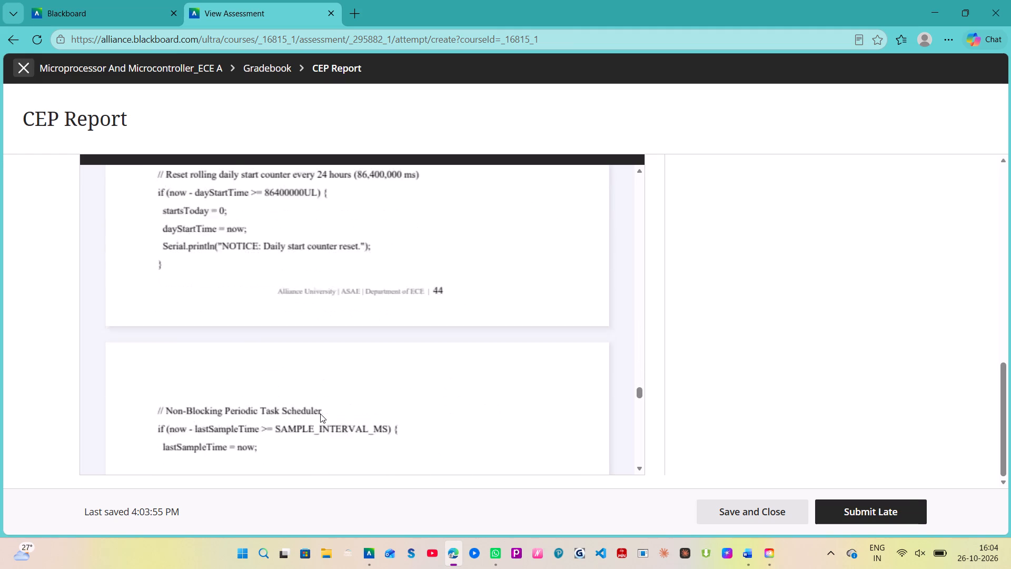
Submit the CEP Report assignment late, confirm the submission and close the receipt without downloading it.
{"action": "left_click", "coordinate": [889, 507]}
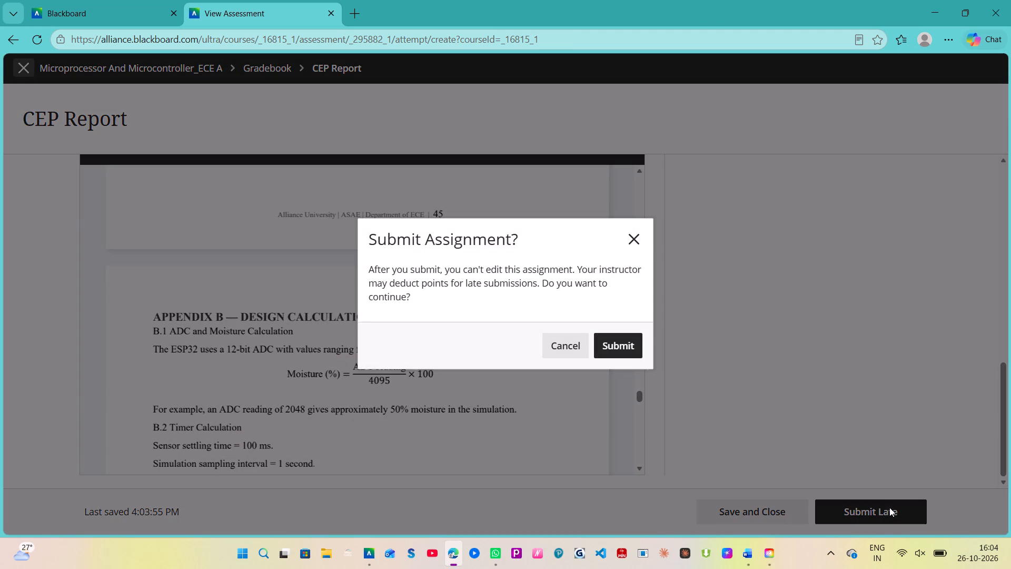
{"action": "left_click", "coordinate": [631, 346]}
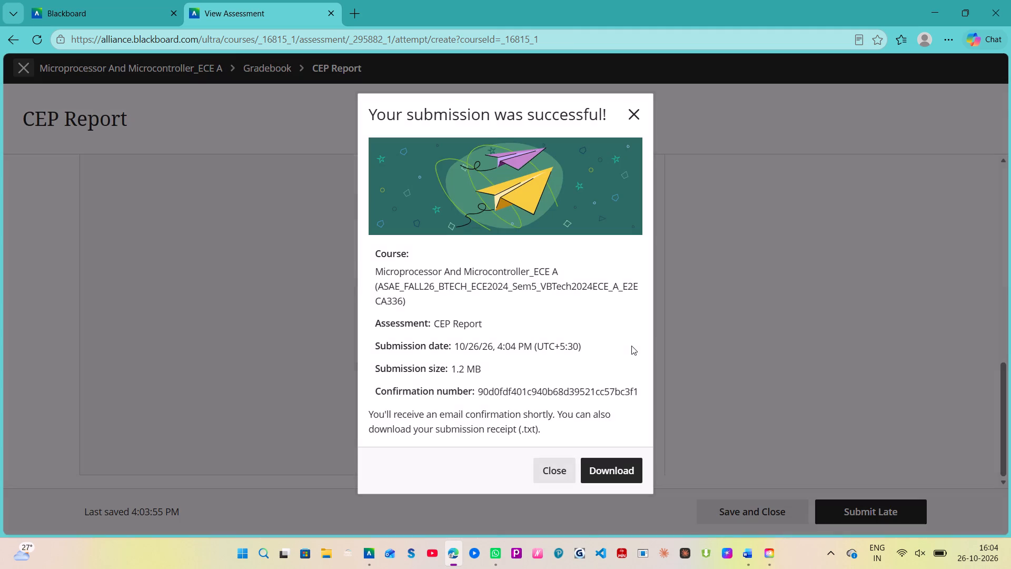
{"action": "left_click", "coordinate": [549, 472]}
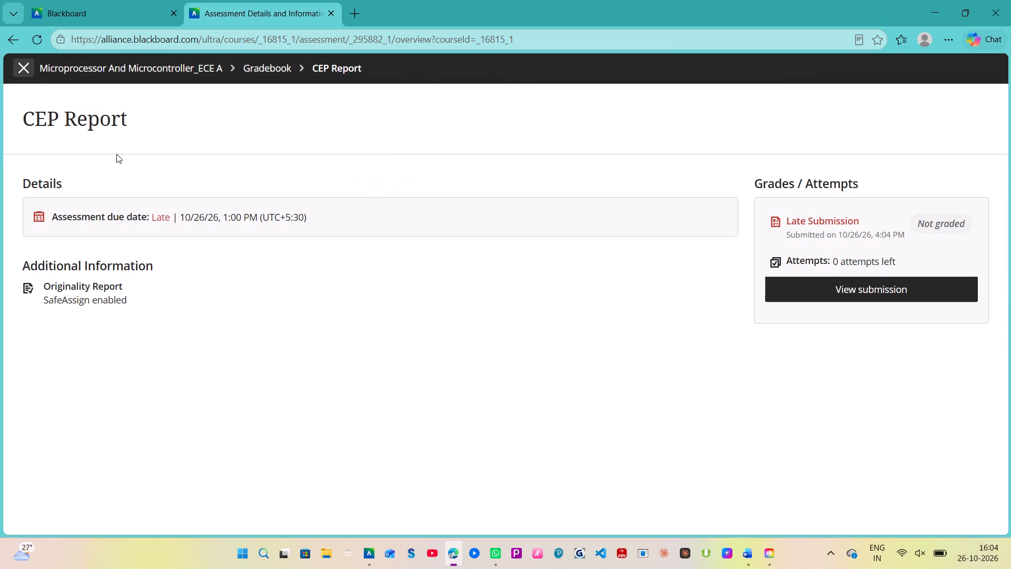
Close the CEP Report tab and the remaining Blackboard tab.
{"action": "left_click", "coordinate": [328, 12]}
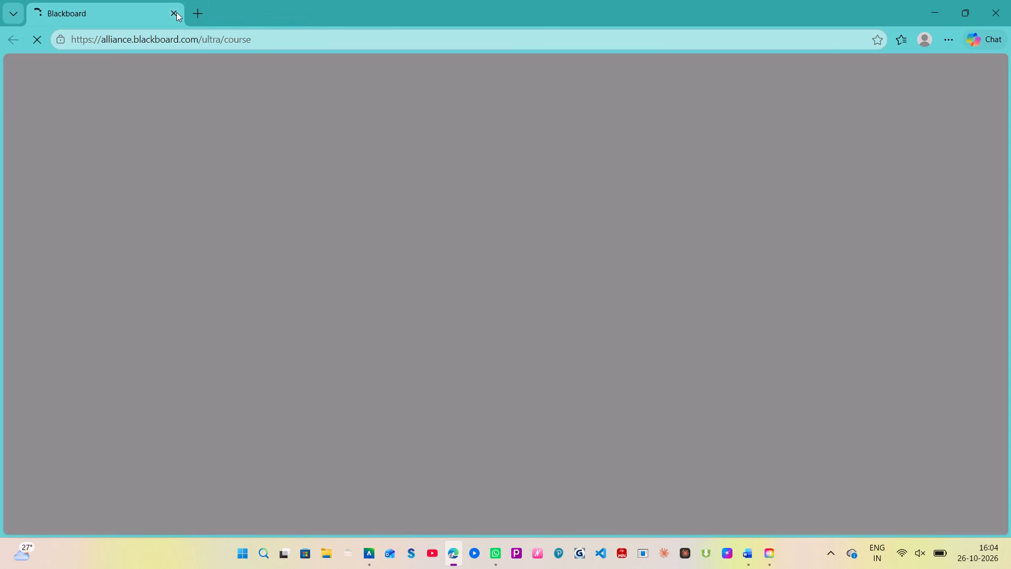
{"action": "left_click", "coordinate": [176, 12]}
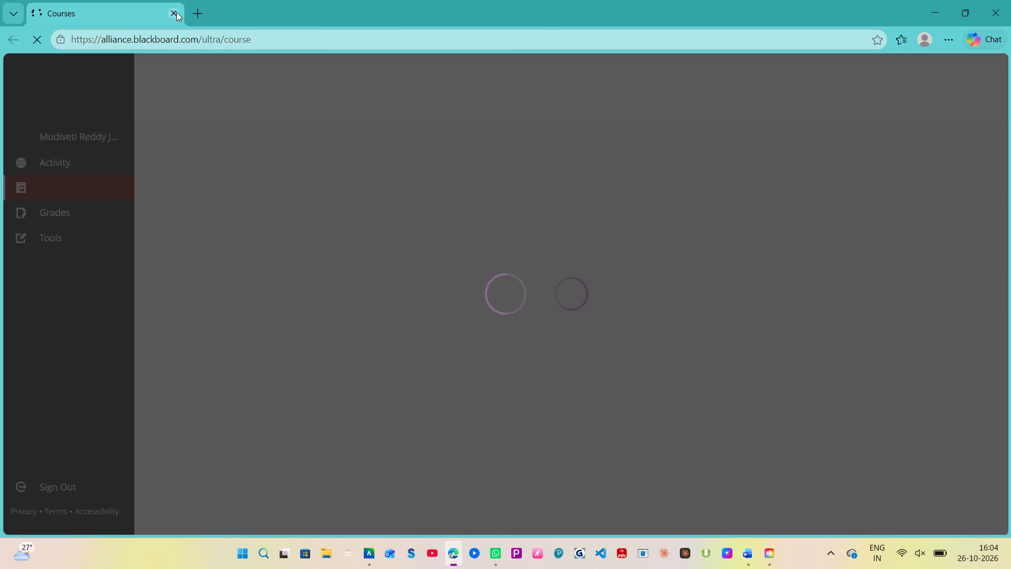
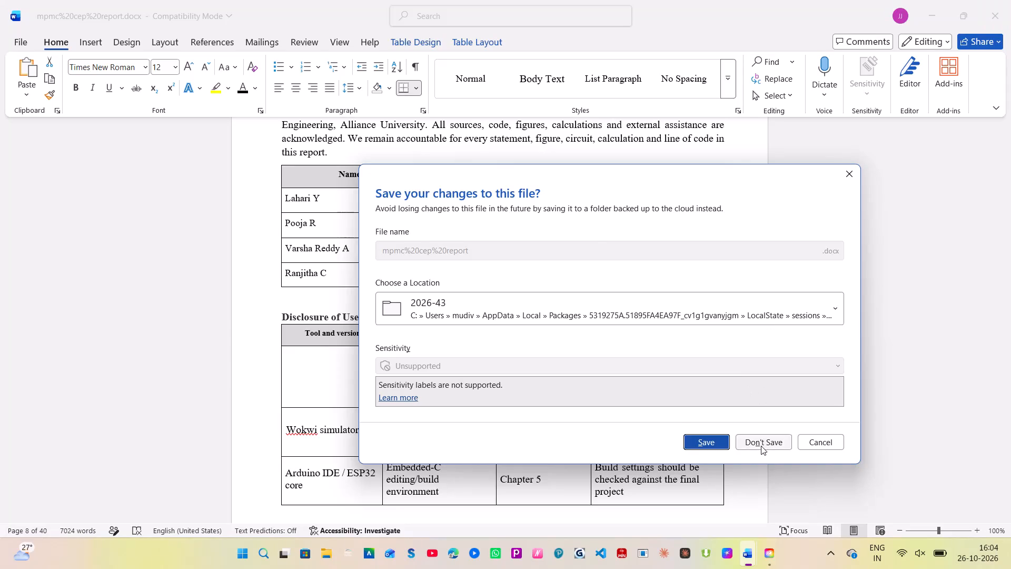
Close the mpmc cep report in Word without saving its changes and dismiss the Adobe Creative Cloud repair dialog.
{"action": "left_click", "coordinate": [761, 446]}
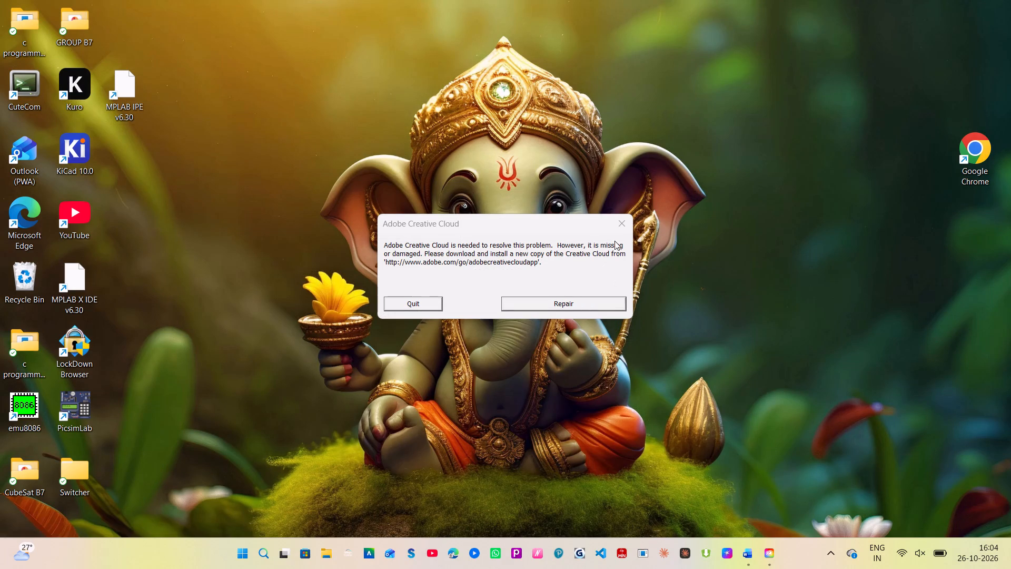
{"action": "left_click", "coordinate": [623, 222]}
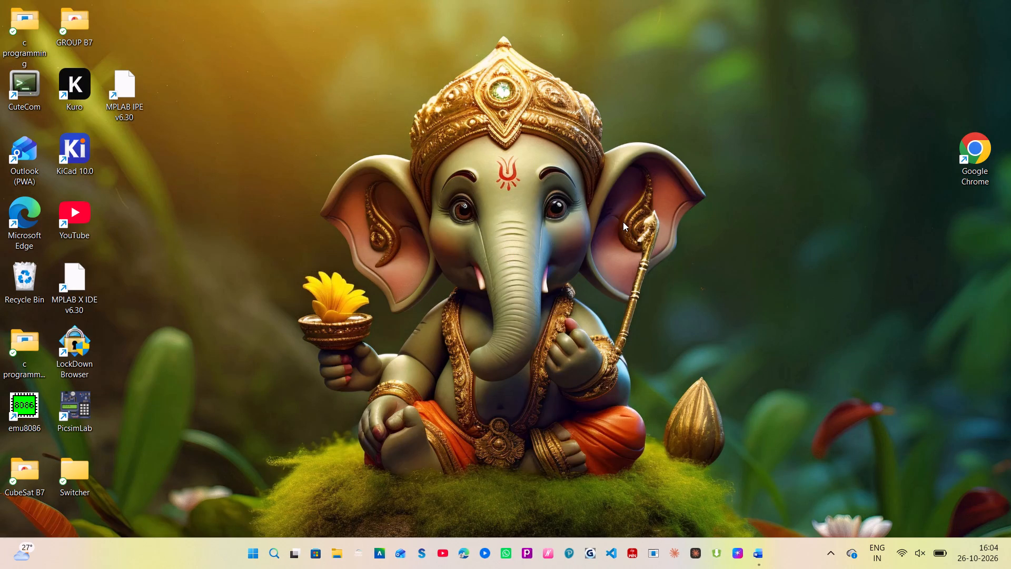
Shut down the Windows computer from the desktop.
{"action": "key", "text": "alt+F4"}
{"action": "left_click", "coordinate": [516, 282]}
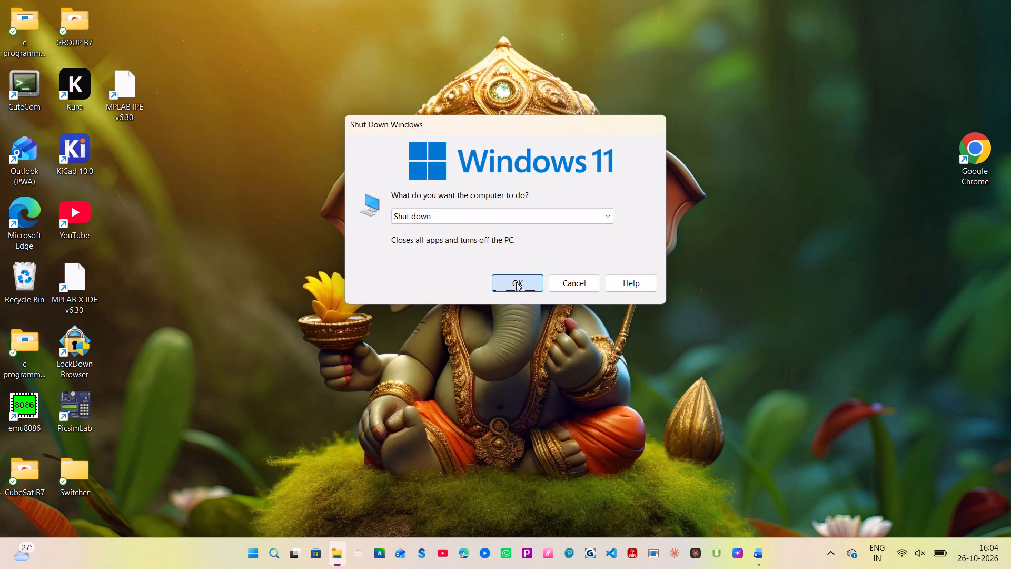